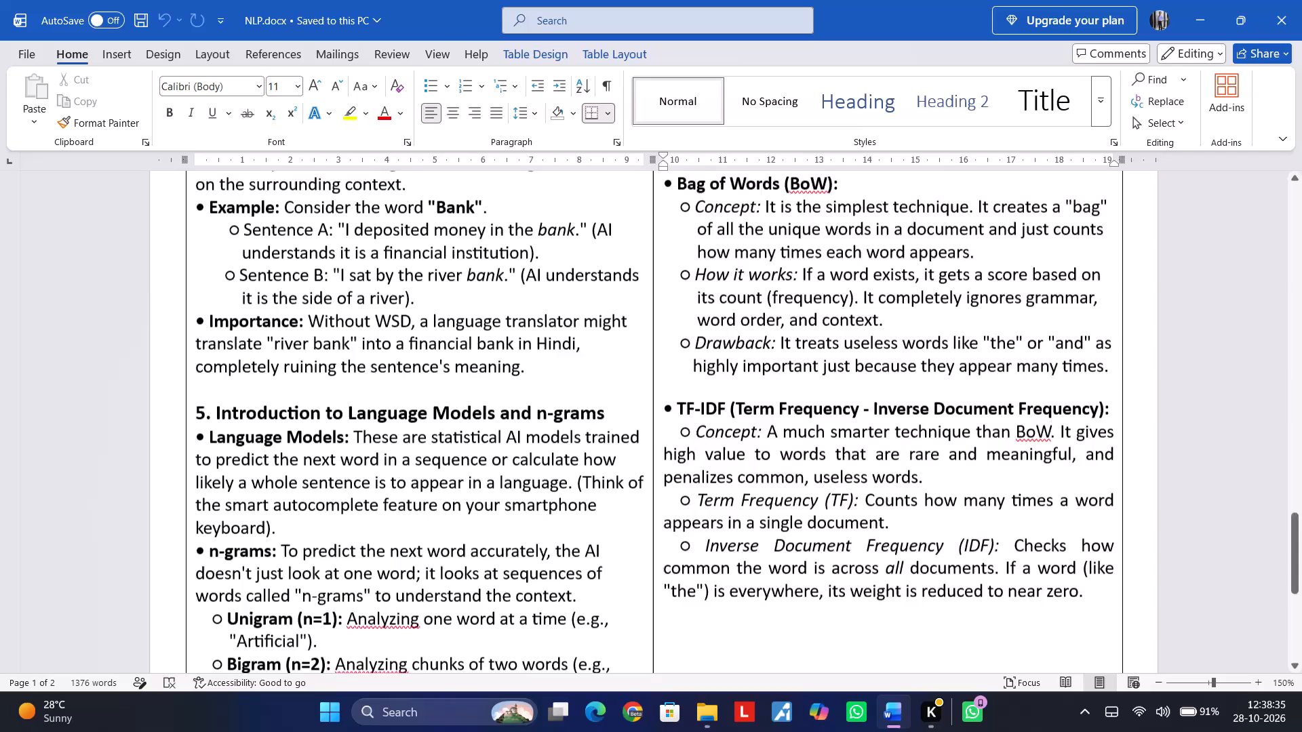
Break the Term Frequency (TF) bullet before "appears in a single document" and indent the new line by eight spaces.
left_click(893, 503)
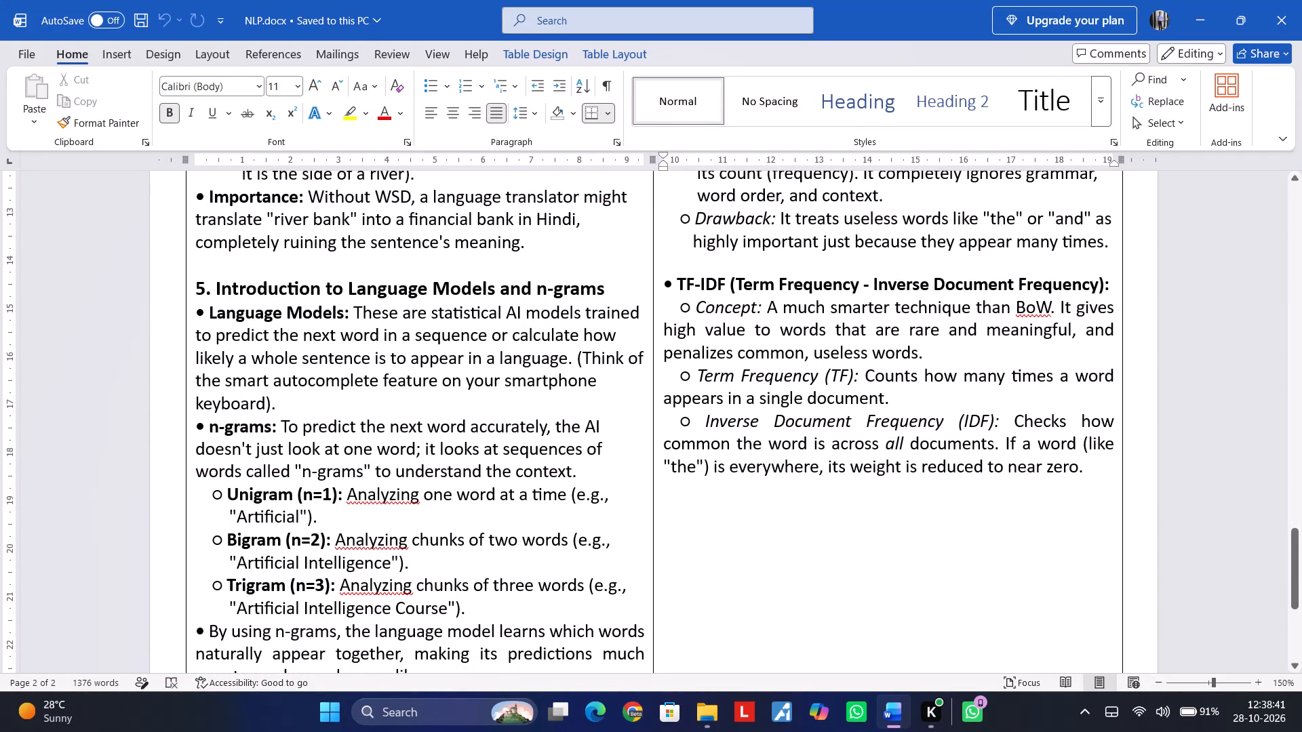
left_click(892, 403)
key("ctrl+Left")
key("ctrl+Left")
key("ctrl+Left")
key("ctrl+Left")
key("ctrl+Left")
key("ctrl+Left")
key("Return")
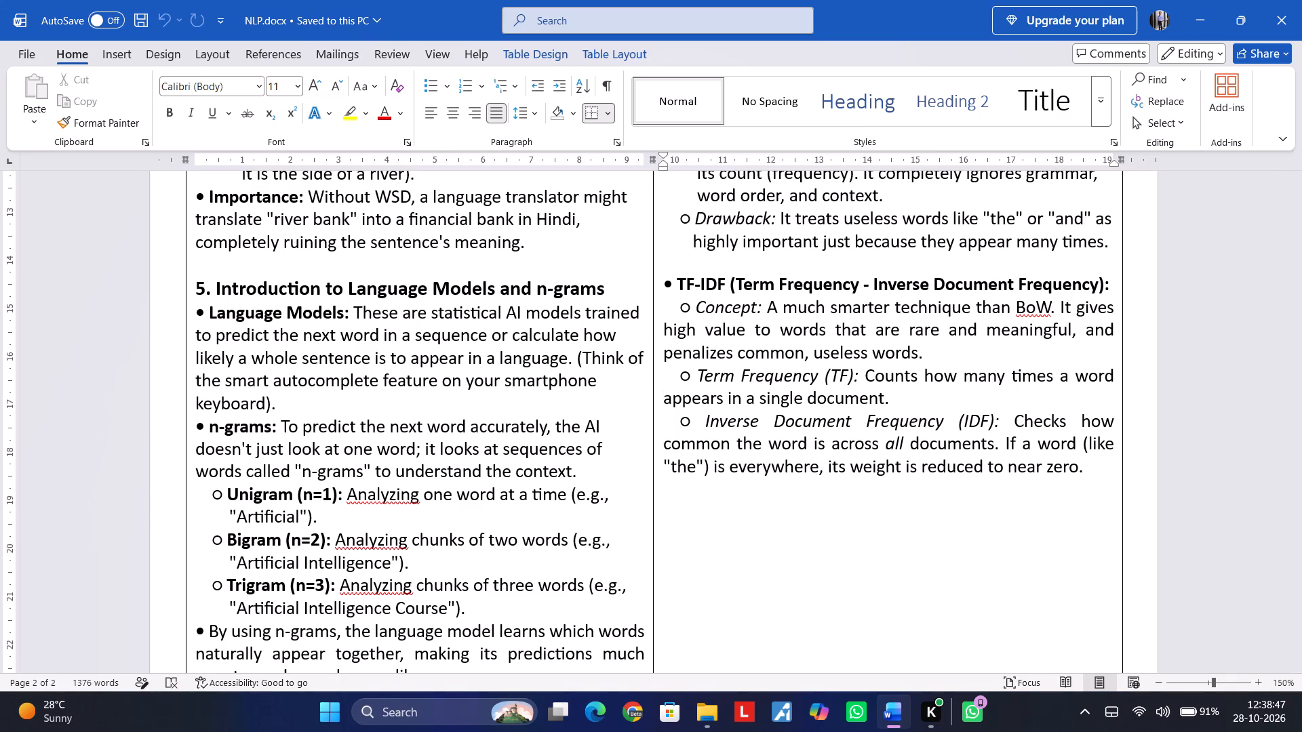
key("space")
key("space")
key("space")
key("space")
key("space")
key("space")
key("space")
key("space")
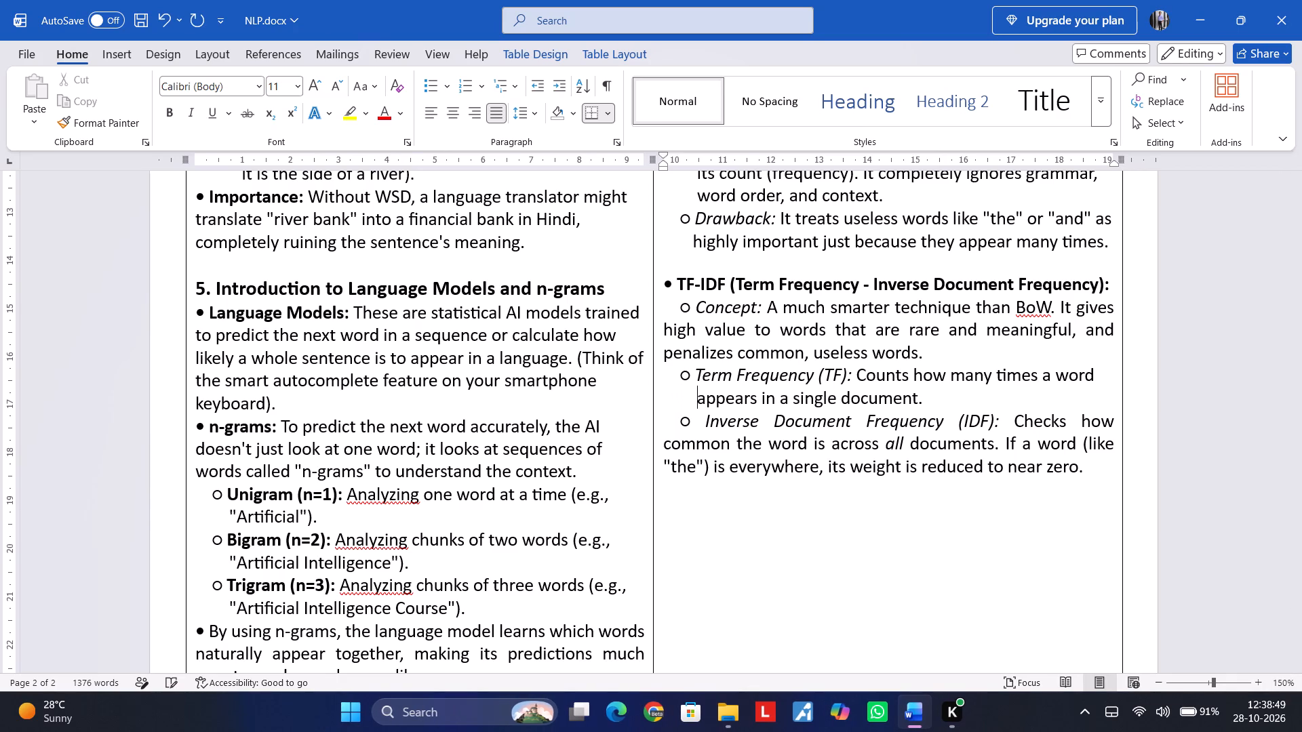
Break the Inverse Document Frequency (IDF) bullet before "common the word" and indent the new line by seven spaces.
key("Down")
key("Down")
key("Down")
key("Left")
key("ctrl+Up")
key("Down")
key("Down")
key("Up")
key("Return")
key("Return")
key("BackSpace")
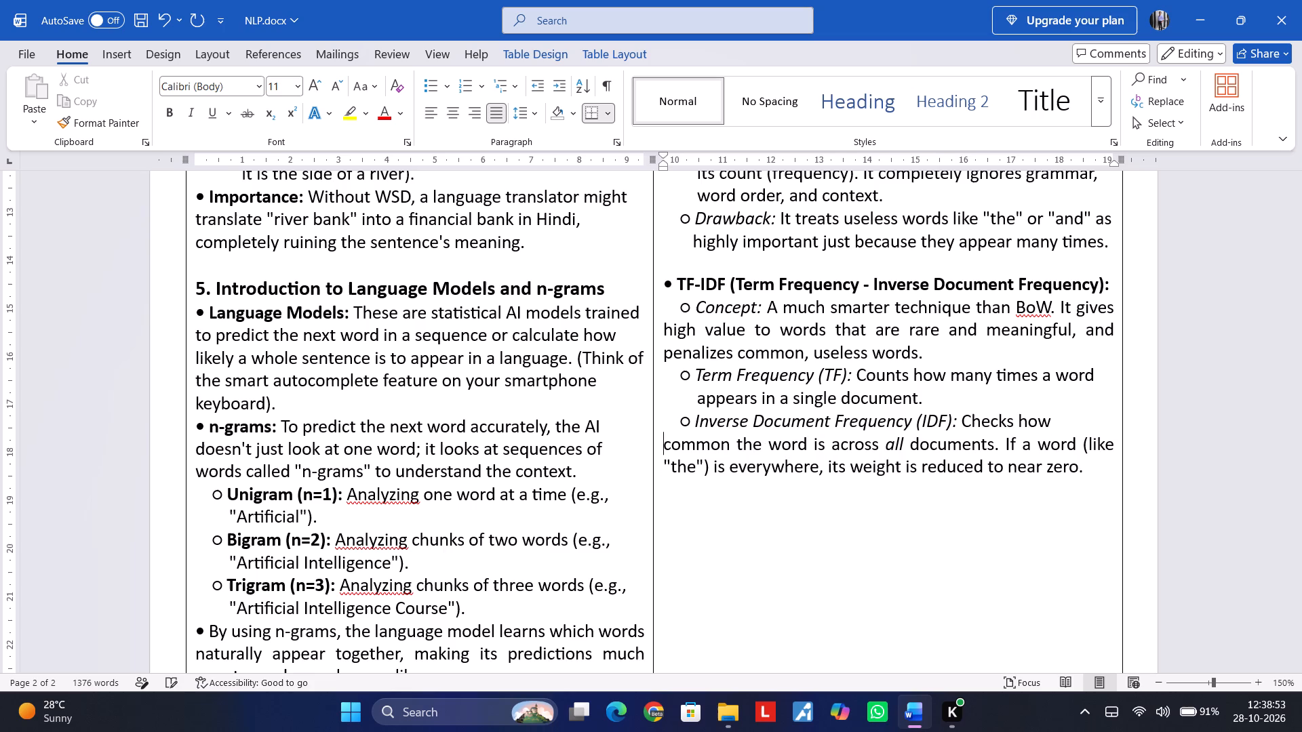
key("space")
key("space")
key("space")
key("space")
key("space")
key("space")
key("space")
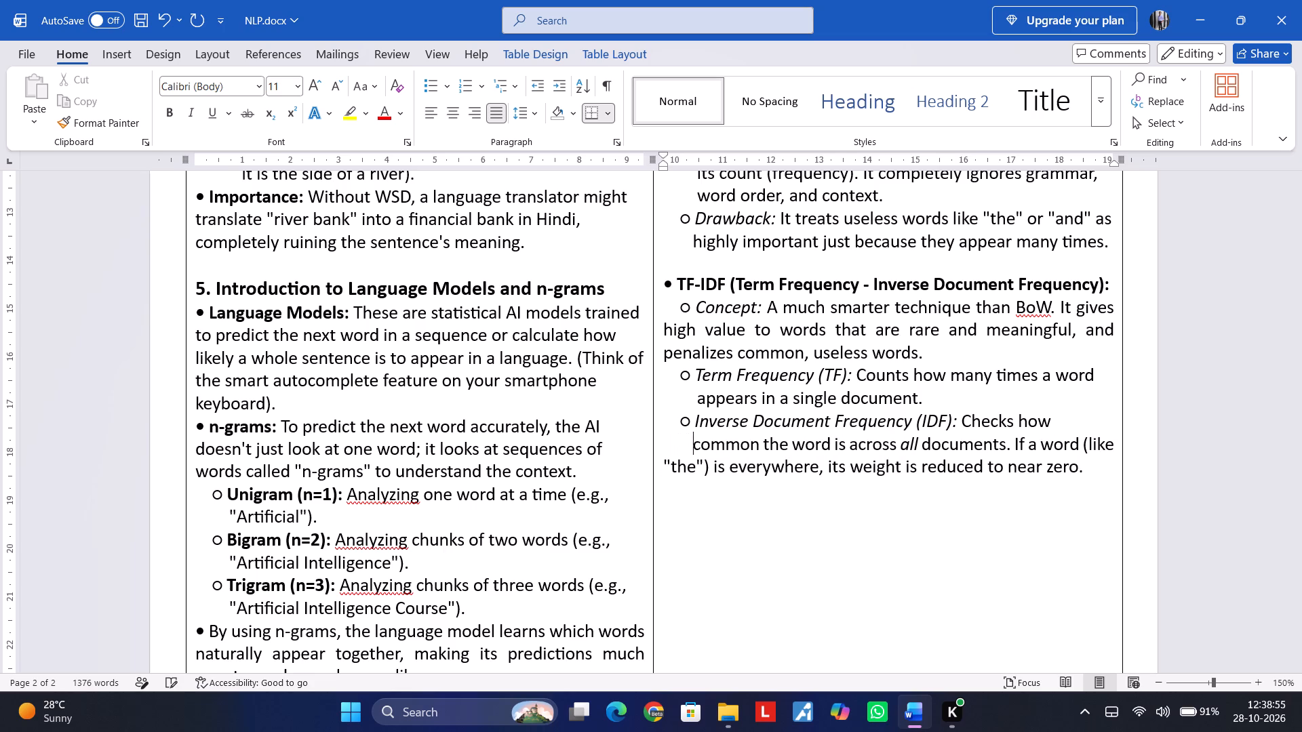
Break the IDF bullet again before "the" in quotation marks and indent its last line by seven spaces.
key("Down")
key("Down")
key("ctrl+Left")
key("ctrl+Up")
key("Down")
key("space")
key("space")
key("Return")
key("space")
key("space")
key("space")
key("space")
key("space")
key("space")
key("space")
key("space")
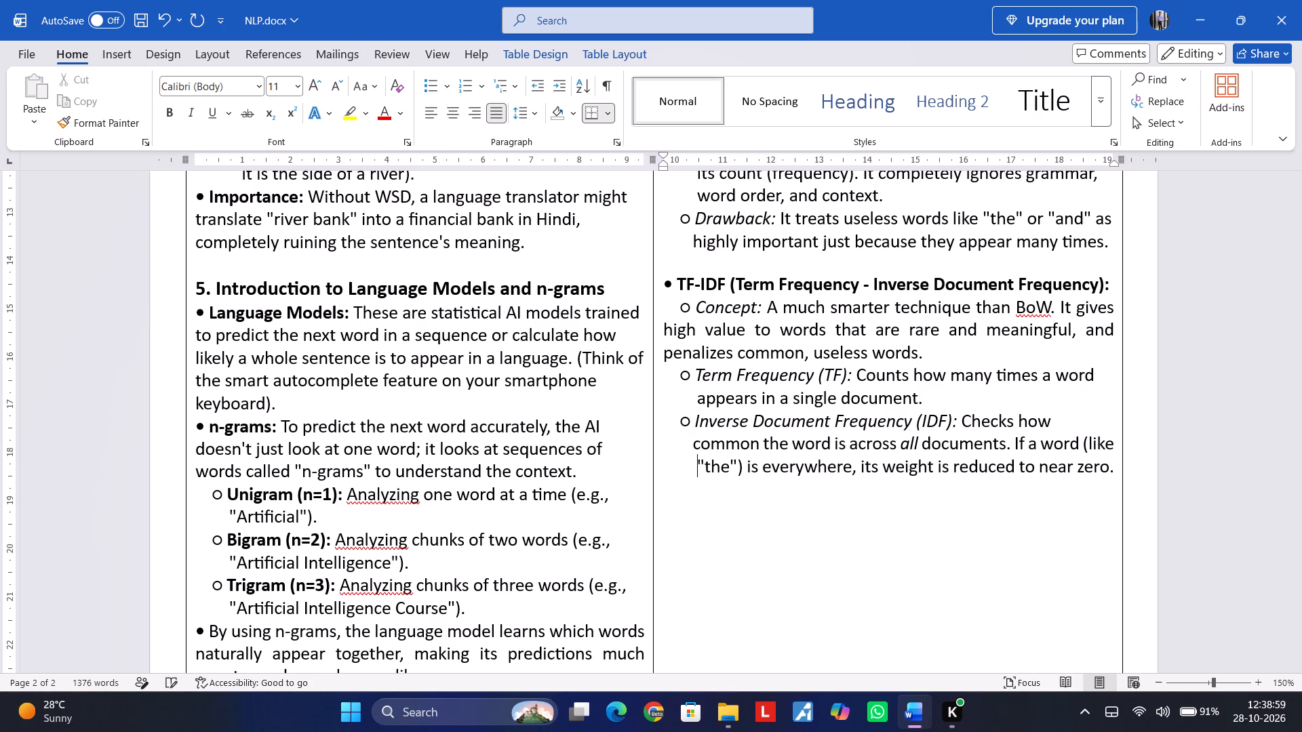
key("BackSpace")
Add one more space of indent to the Drawback bullet's second line, "highly important just because they appear many times".
scroll(890, 413, "down", 1)
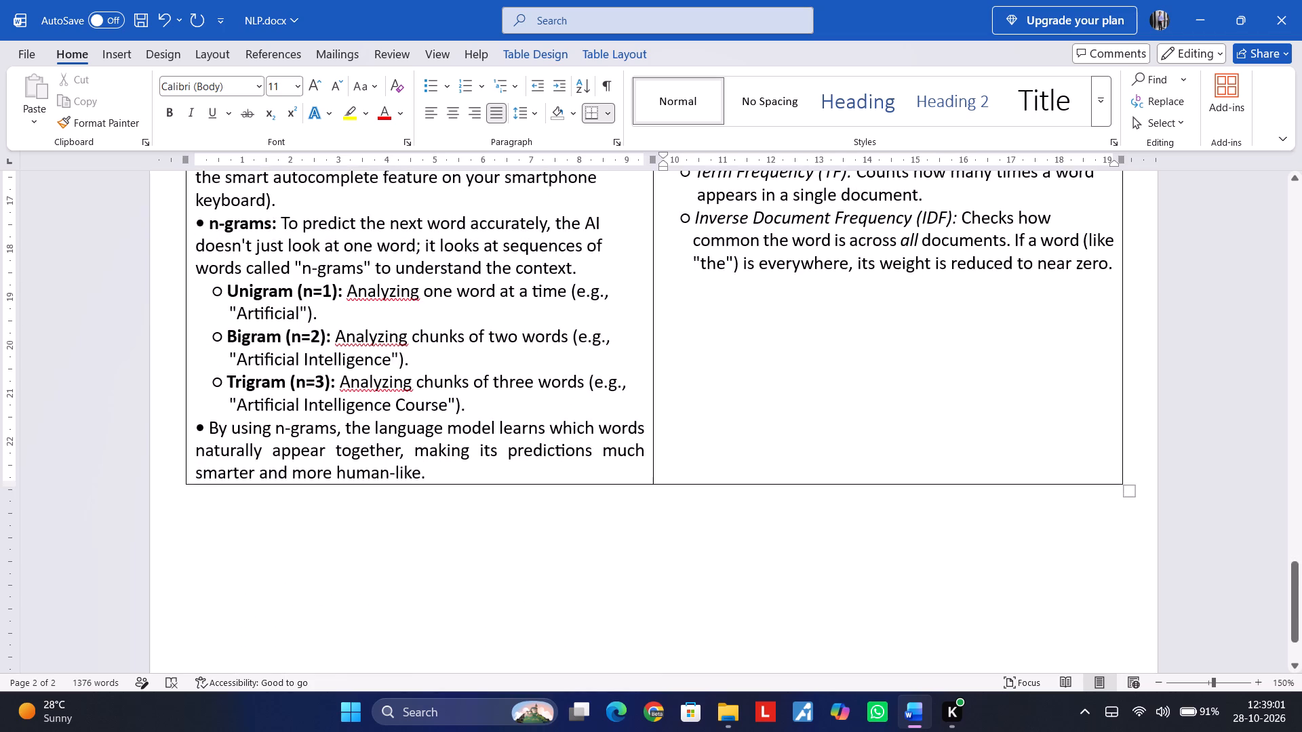
scroll(863, 428, "down", 6)
scroll(851, 436, "up", 4)
scroll(851, 437, "down", 1)
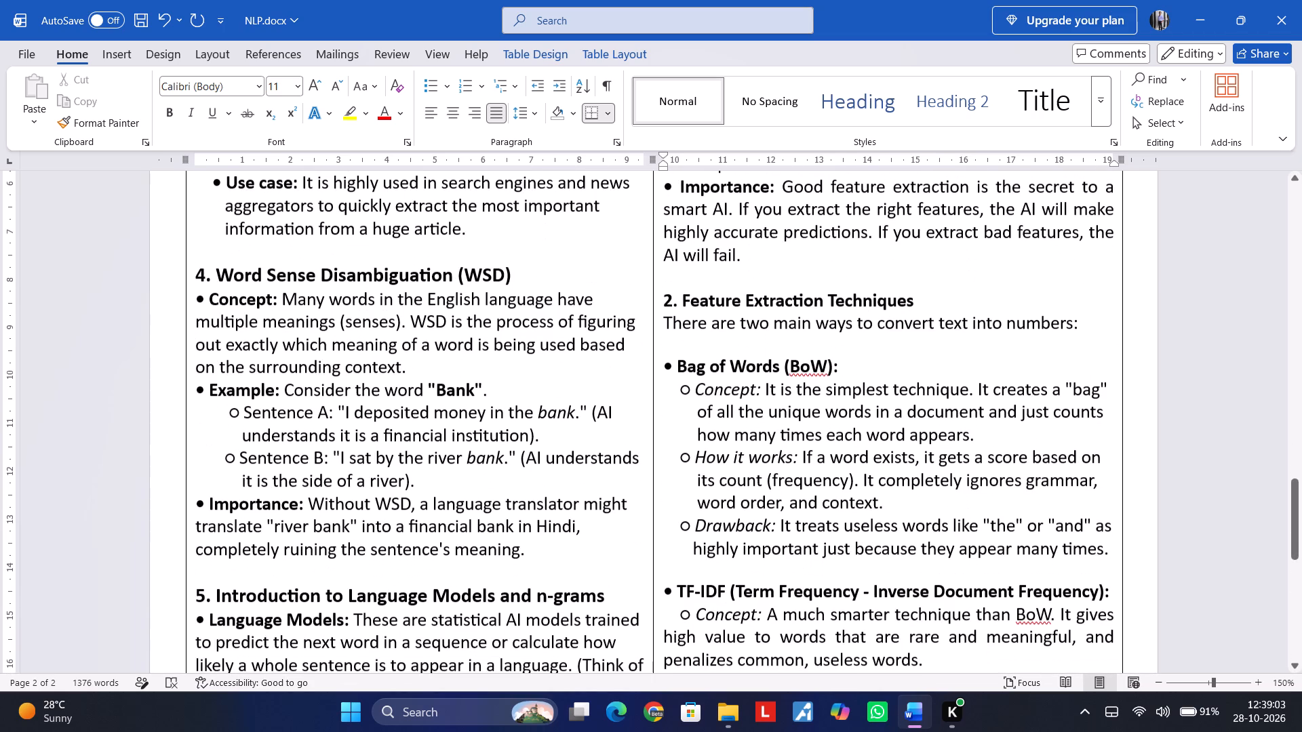
scroll(701, 509, "down", 1)
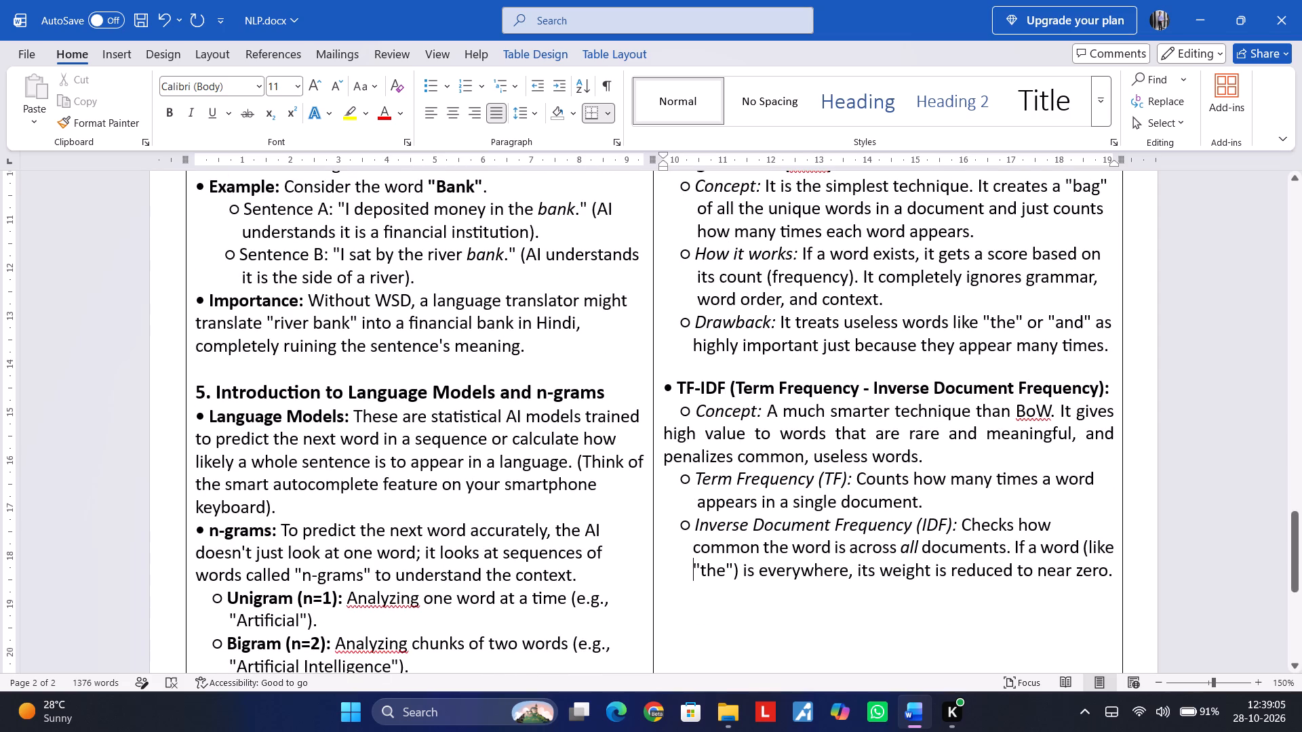
left_click(679, 339)
key("space")
Break the TF-IDF Concept bullet before "high value to words" and indent the new line by eight spaces.
key("Down")
key("Down")
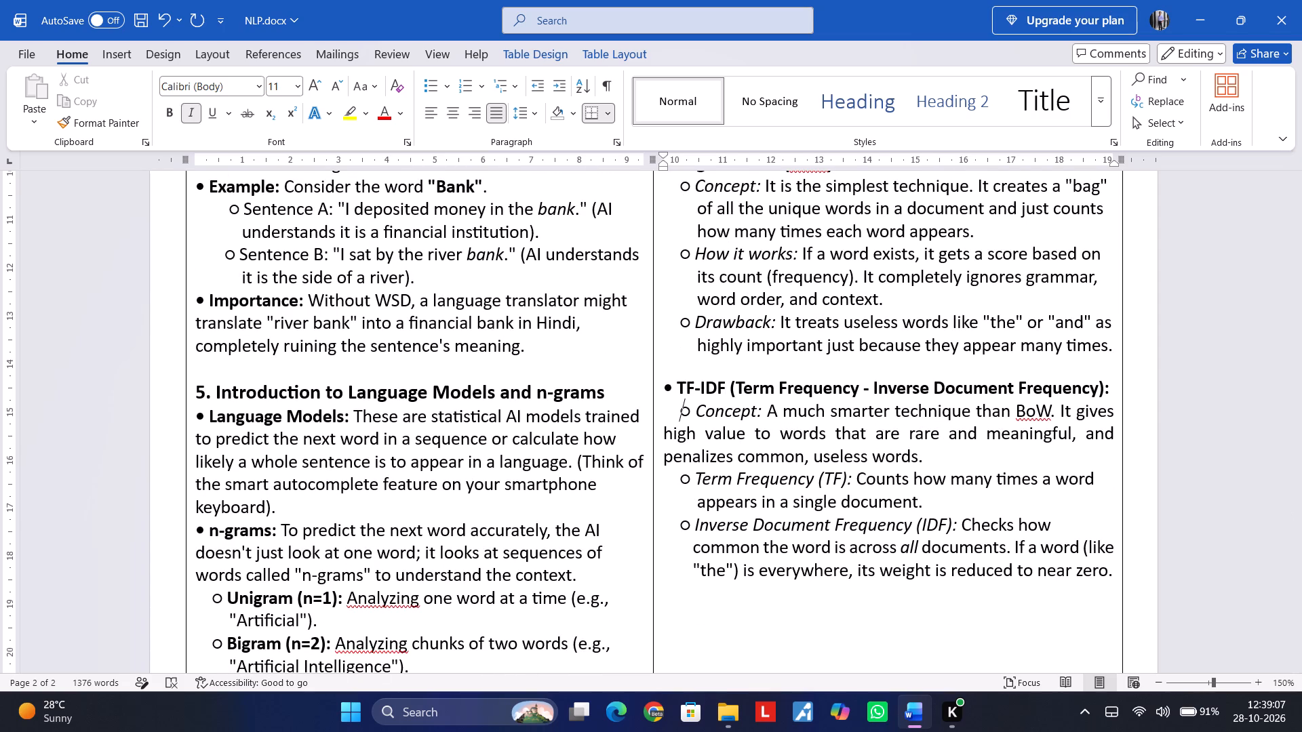
key("Down")
key("Left")
key("ctrl+Left")
key("space")
key("Return")
key("space")
key("space")
key("space")
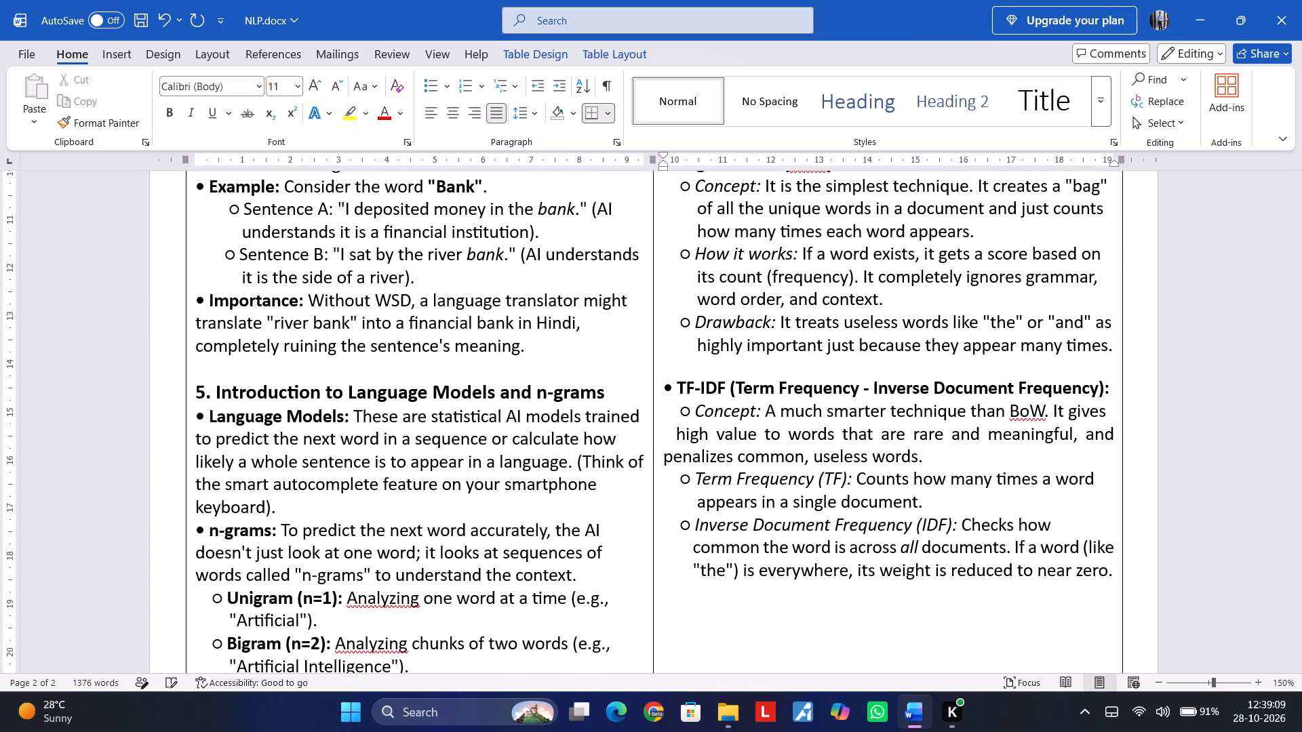
key("space")
key("space")
key("space")
key("space")
key("space")
Break the TF-IDF Concept bullet before "penalizes common, useless words" and indent that line by eight spaces.
key("Down")
key("ctrl+Left")
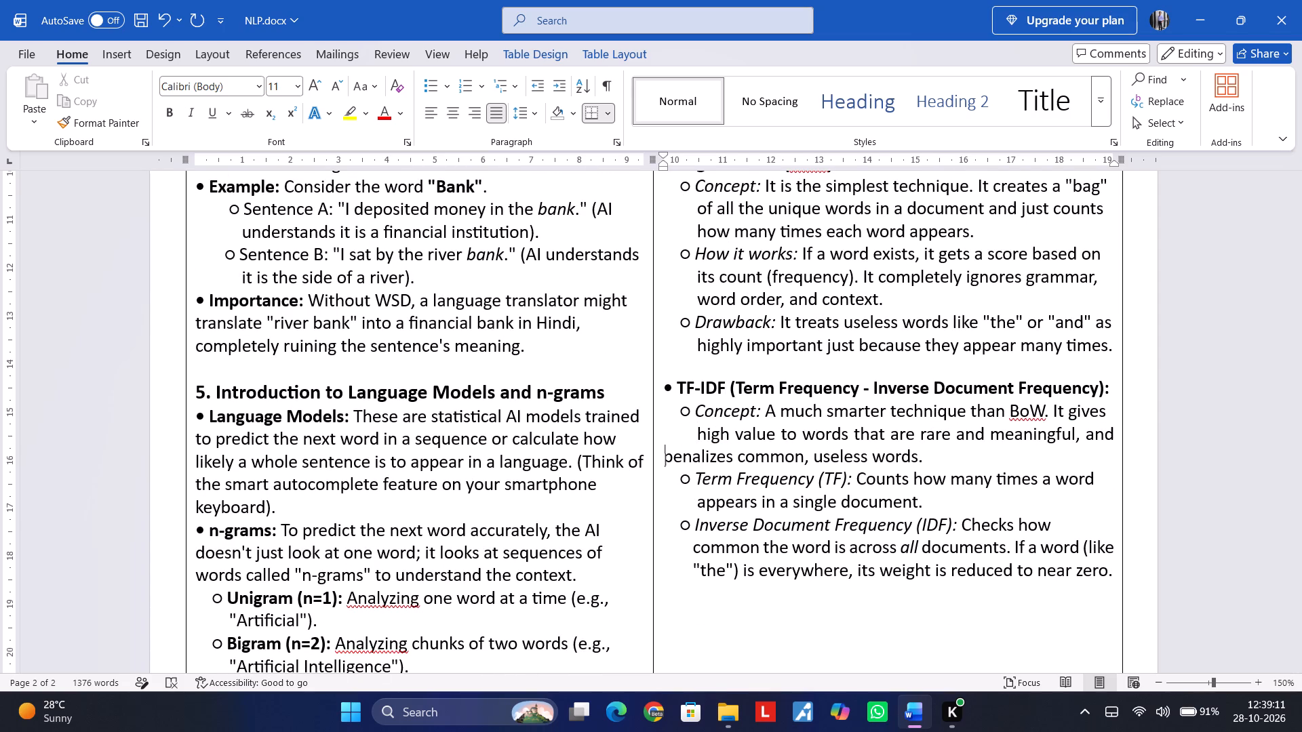
key("Return")
key("space")
key("space")
key("space")
key("space")
key("space")
key("space")
key("space")
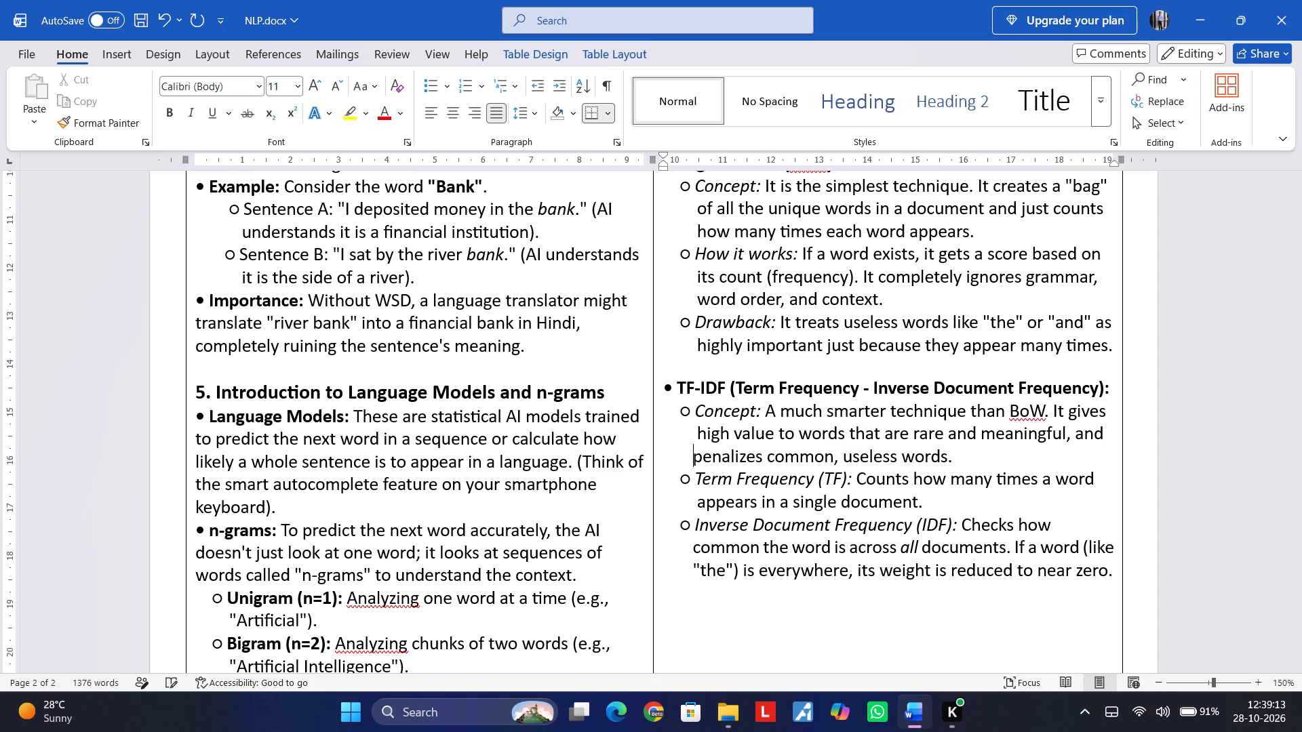
key("space")
Insert two empty lines between the Term Frequency (TF) bullet and the Inverse Document Frequency (IDF) bullet.
key("Down")
key("Down")
key("Down")
key("Down")
key("Down")
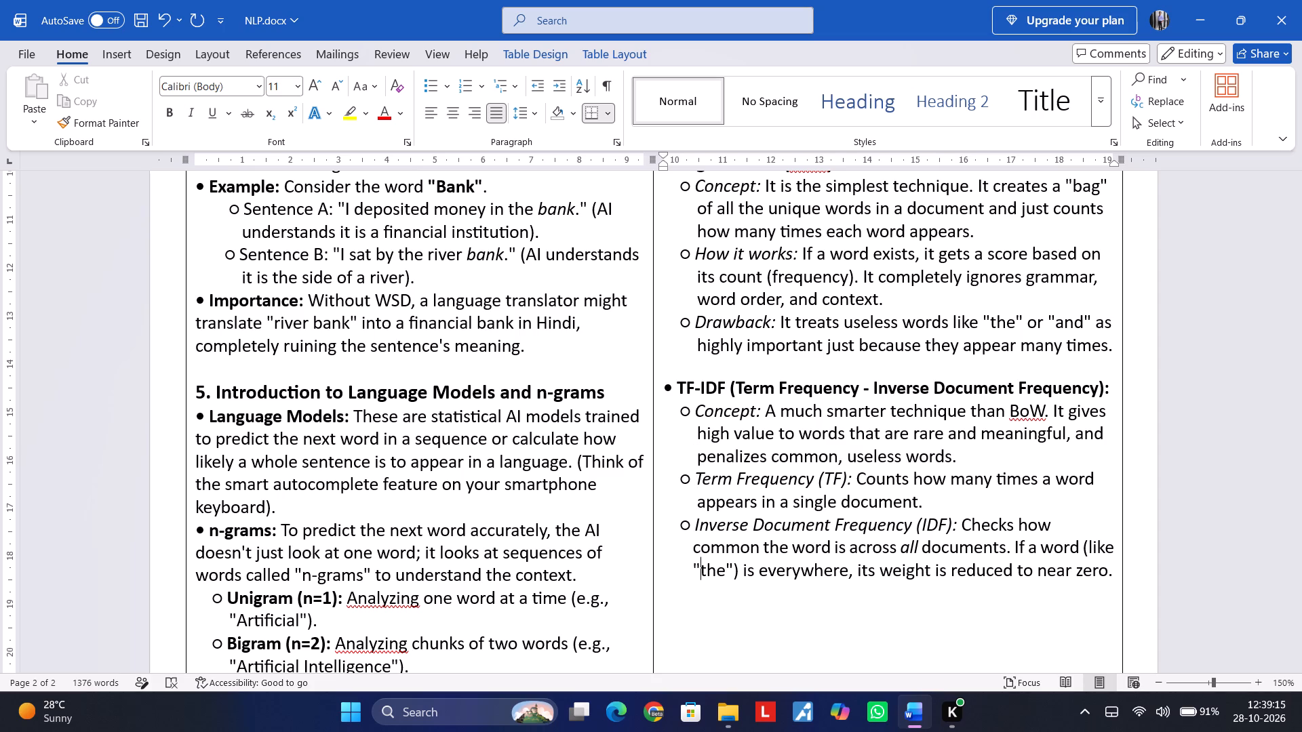
key("ctrl+Right")
key("ctrl+Right")
key("ctrl+Right")
key("ctrl+Right")
key("ctrl+Right")
key("ctrl+Up")
key("ctrl+Up")
key("ctrl+Up")
key("ctrl+Up")
key("ctrl+Right")
key("ctrl+Right")
key("ctrl+Right")
key("ctrl+Right")
key("ctrl+Right")
key("ctrl+Right")
key("ctrl+Right")
key("Return")
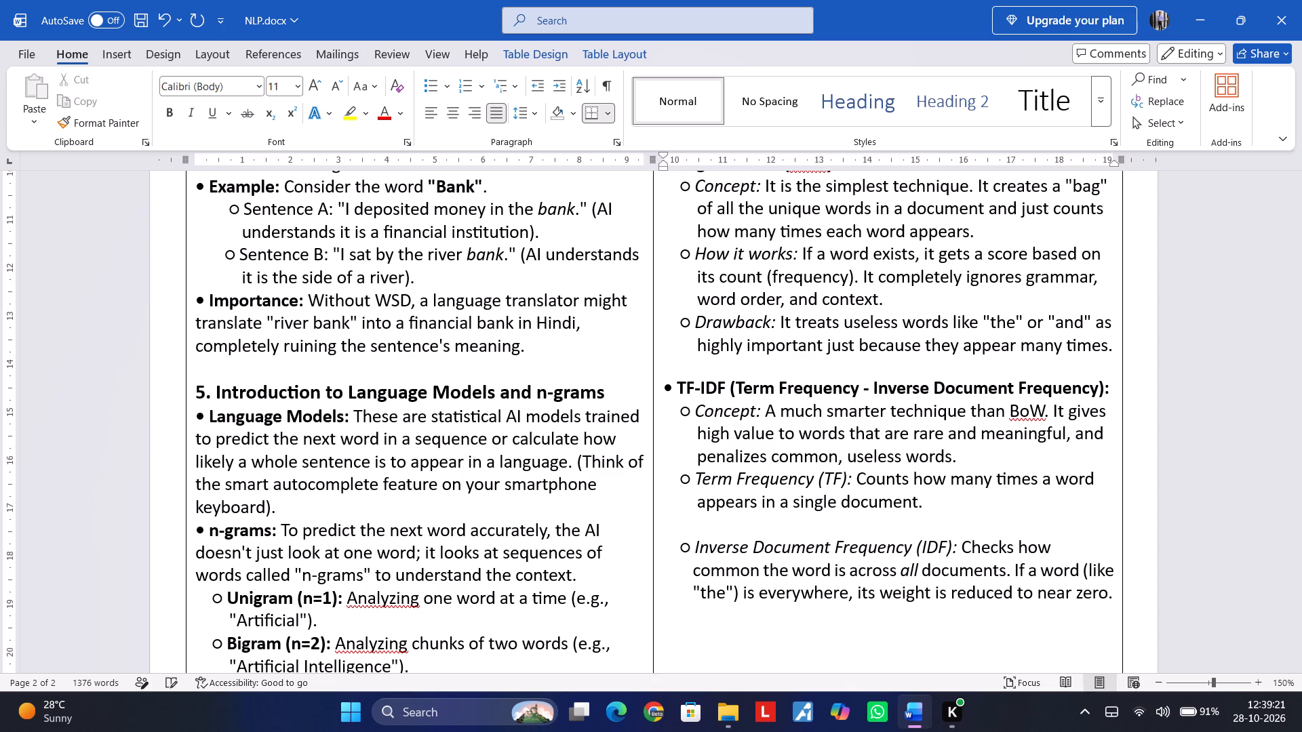
key("Return")
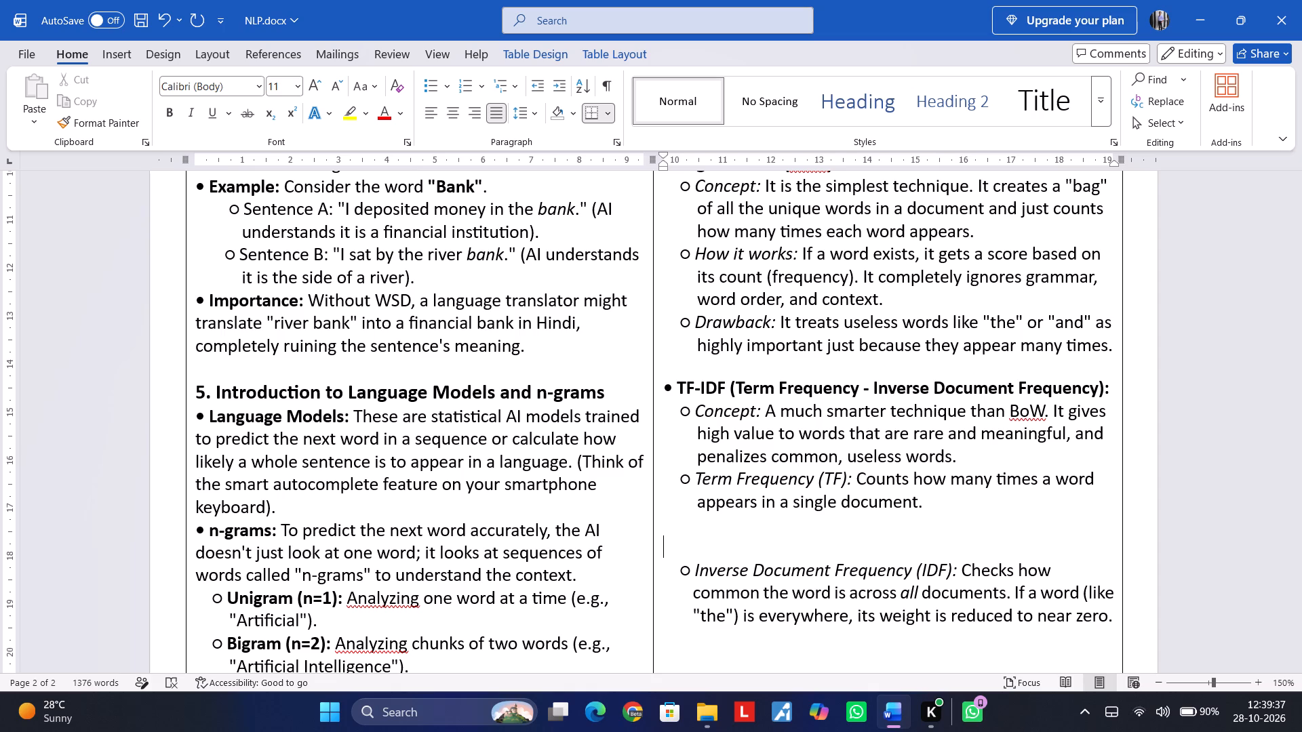
Enter "Frequency of Word in document" on the second empty line, just above the IDF bullet.
type("Fre")
type("quency")
key("space")
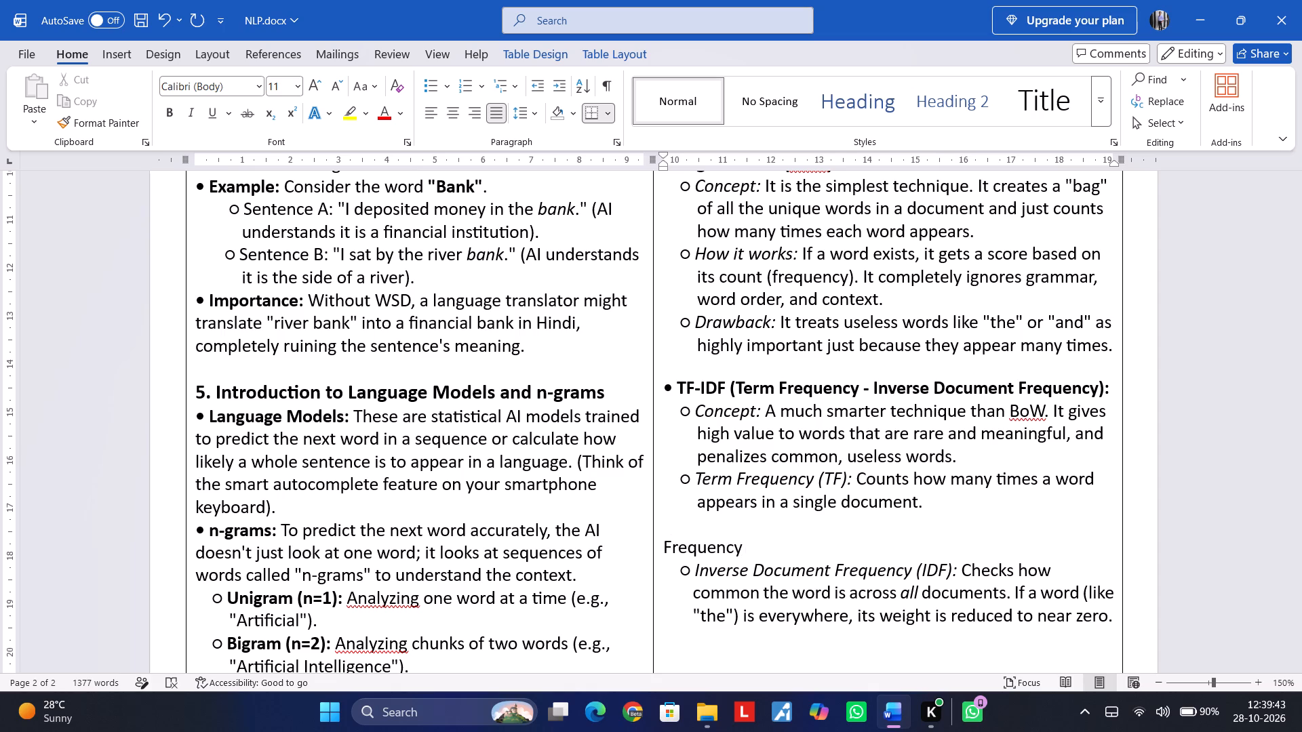
type("of")
key("space")
type("Wored")
key("BackSpace")
key("BackSpace")
key("d")
key("space")
type("in")
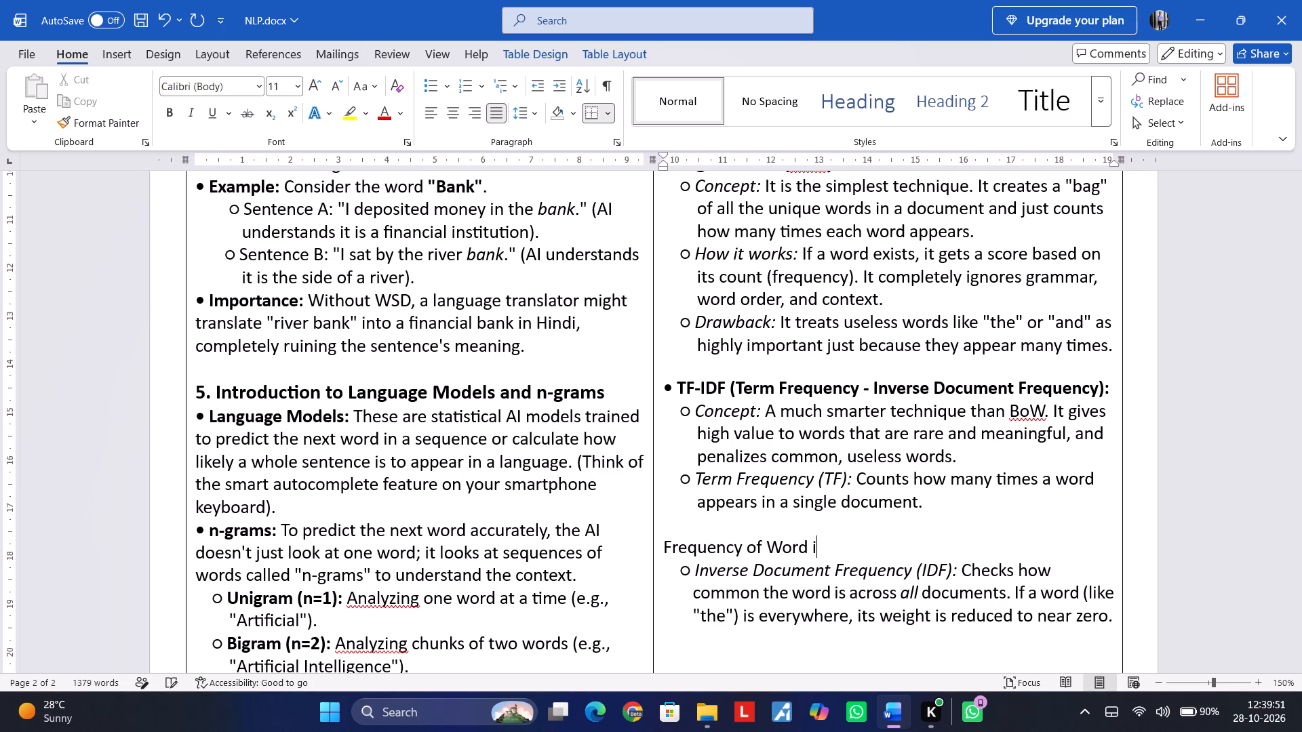
key("space")
key("ctrl+Left")
key("ctrl+Left")
key("ctrl+Left")
key("ctrl+Right")
key("ctrl+Right")
key("ctrl+Right")
type("document")
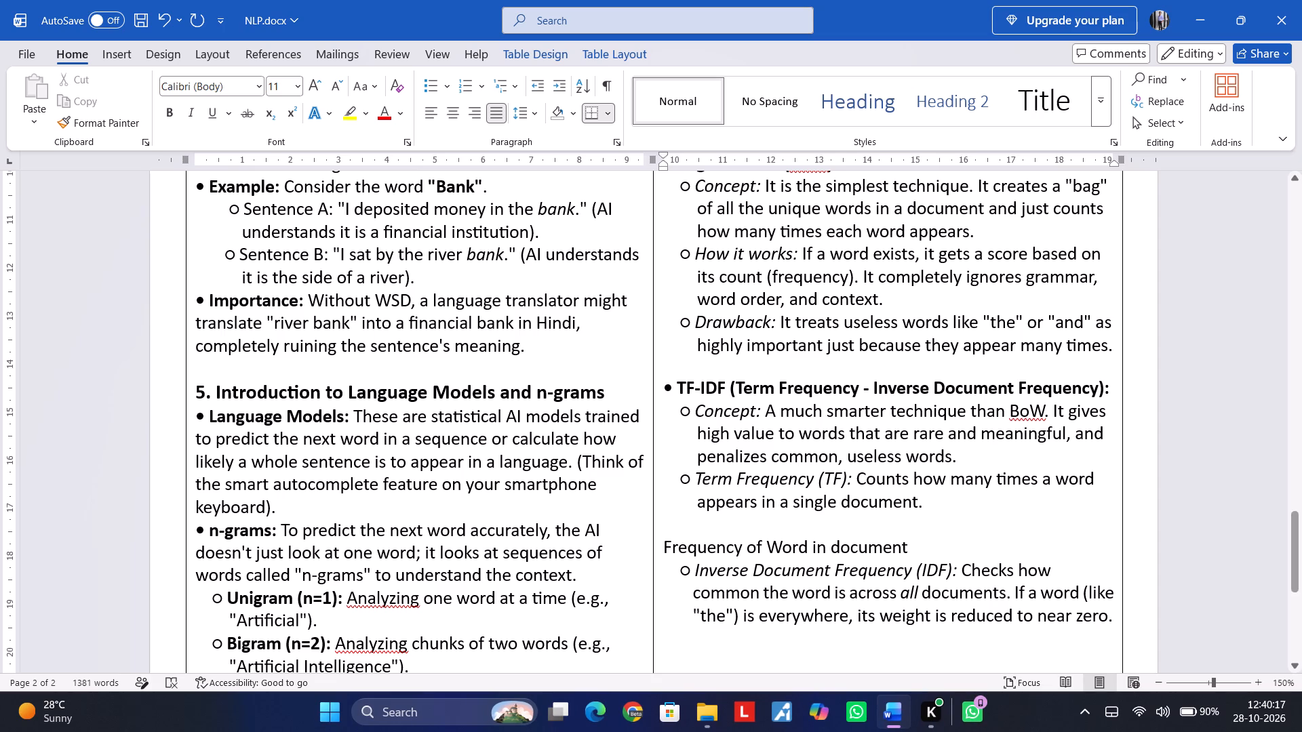
Extend the term frequency formula on the same line with "/Total words in Document".
key("Return")
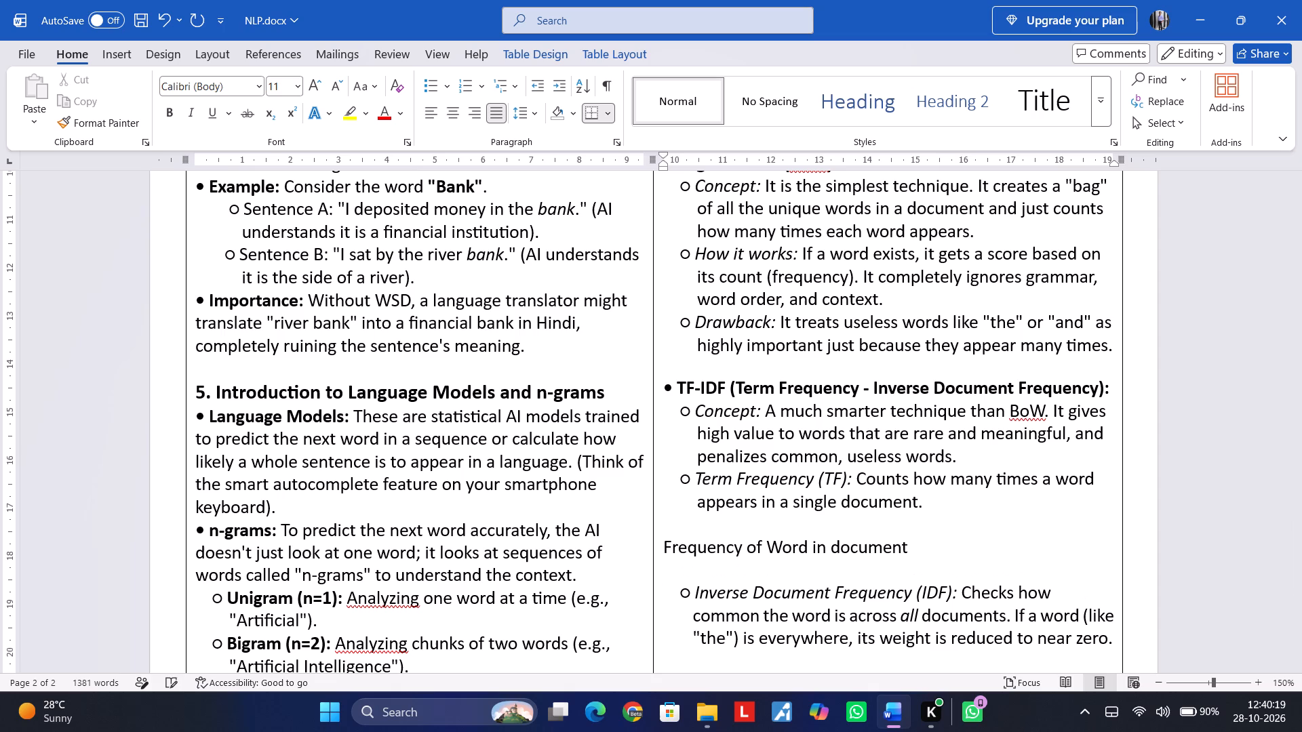
key("BackSpace")
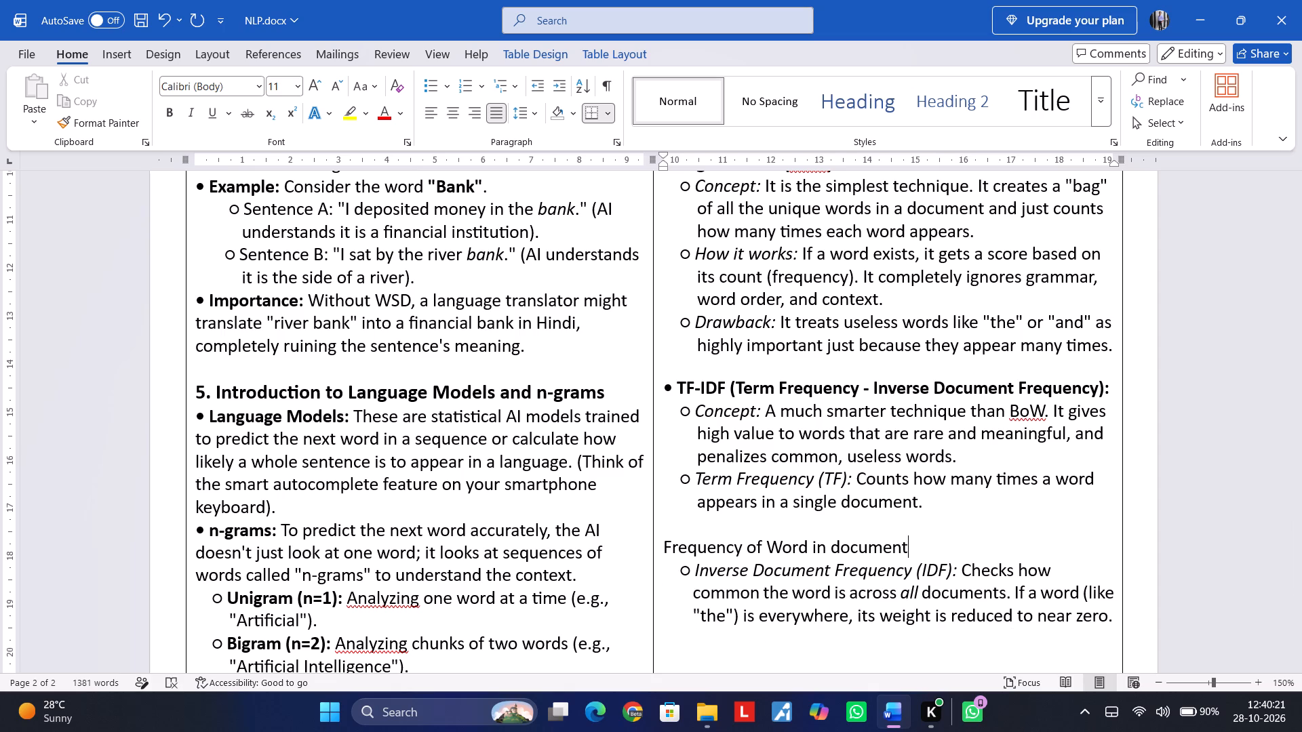
key("slash")
type("Tora")
key("BackSpace")
key("BackSpace")
type("tal")
key("space")
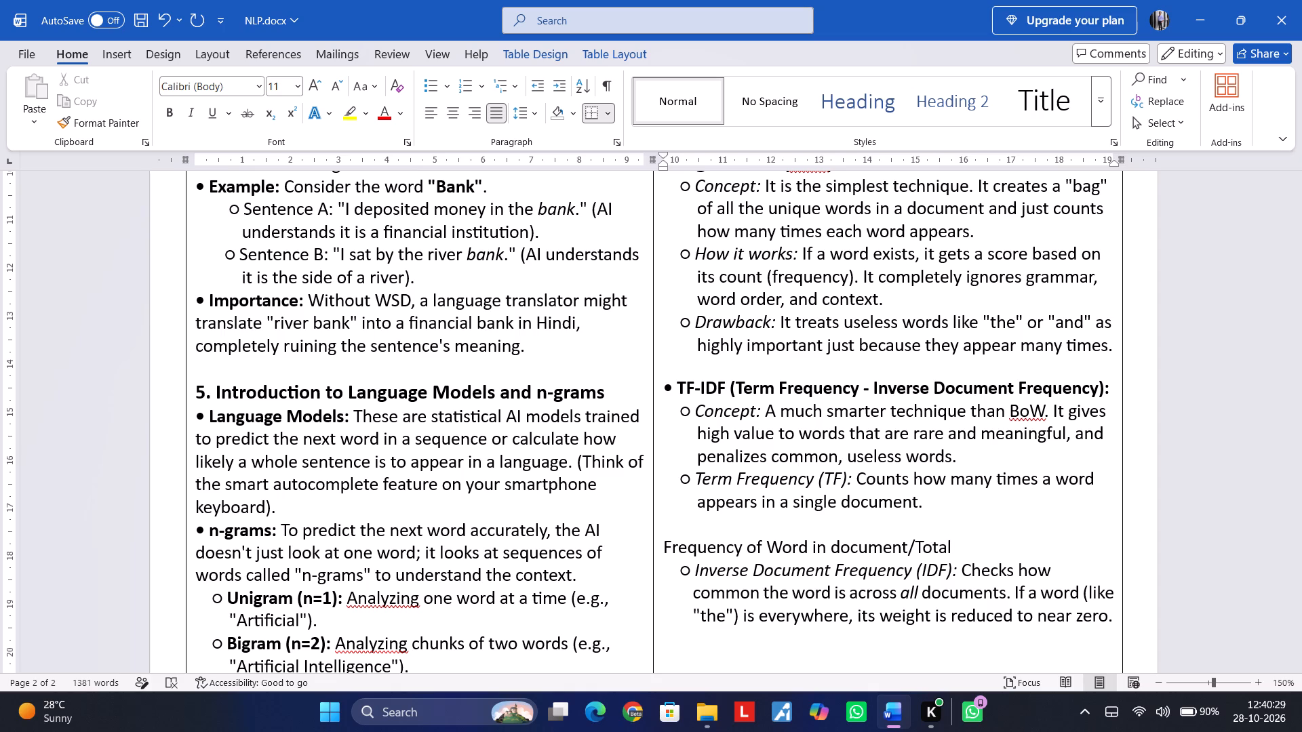
type("words in")
key("space")
type("Documenr")
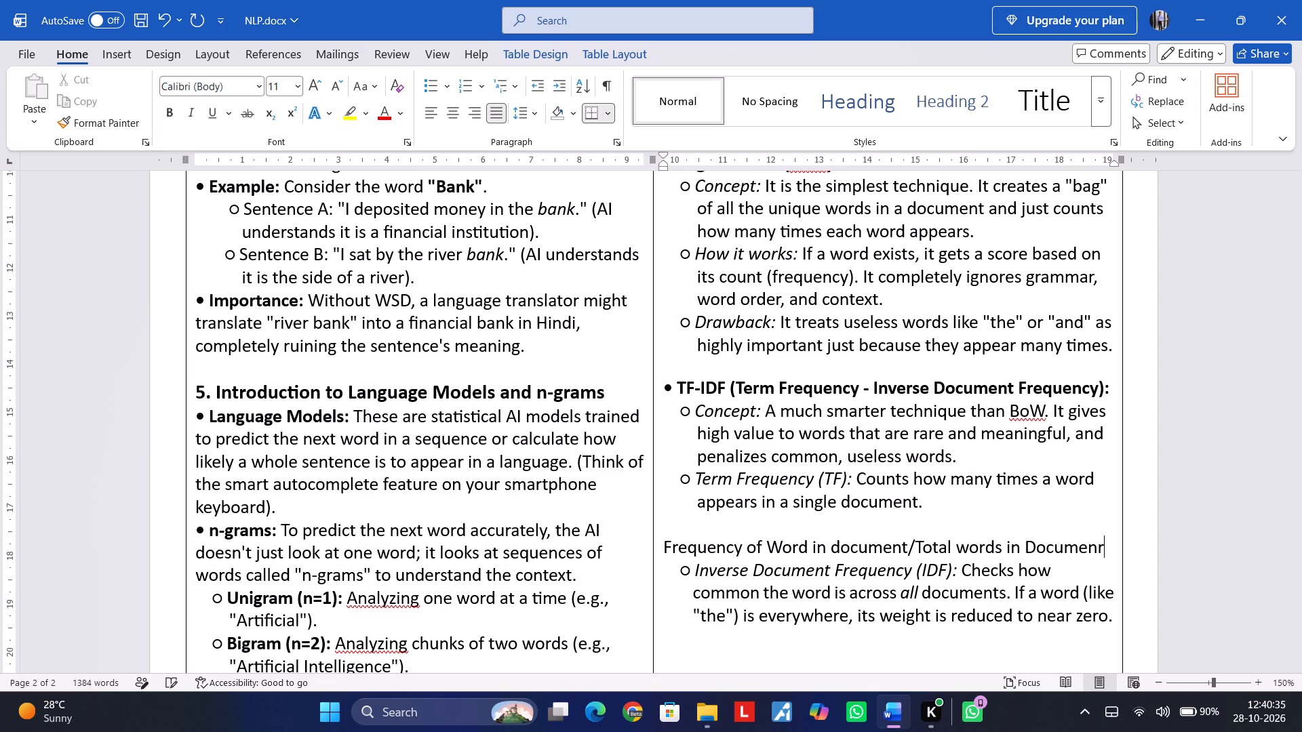
key("BackSpace")
type("t")
key("space")
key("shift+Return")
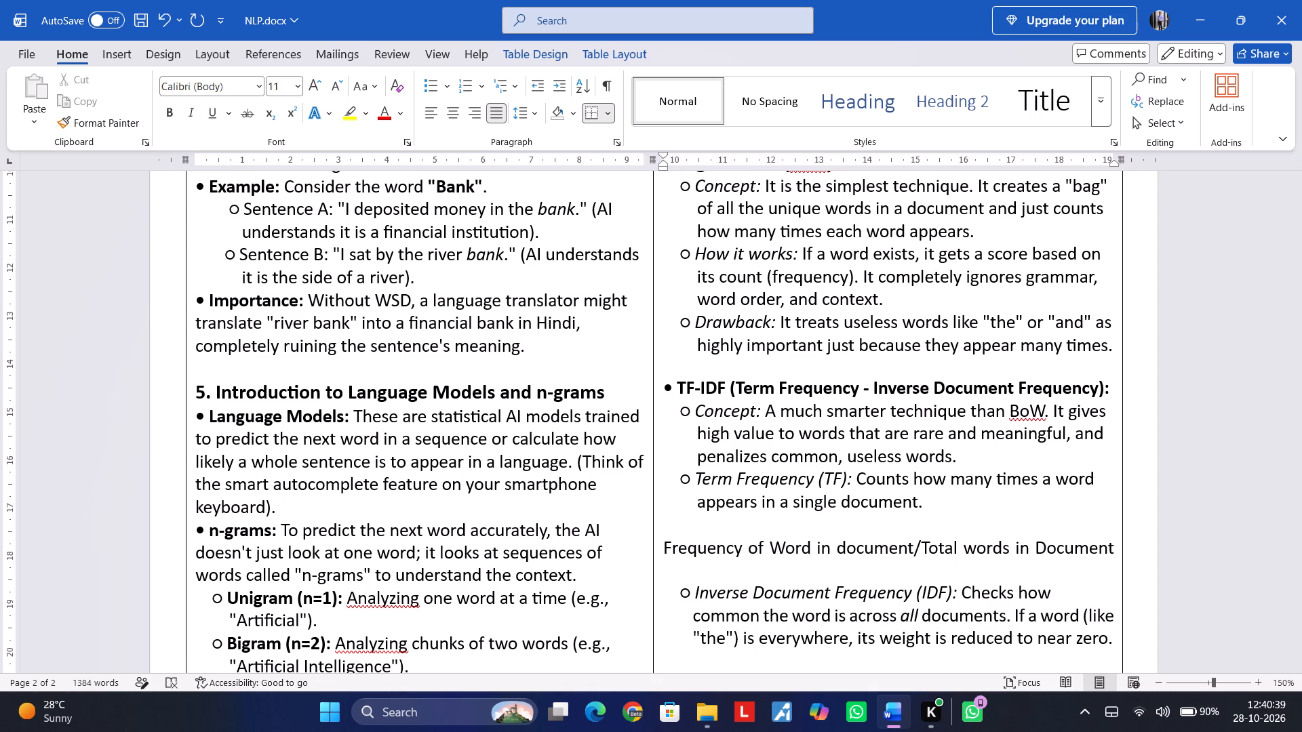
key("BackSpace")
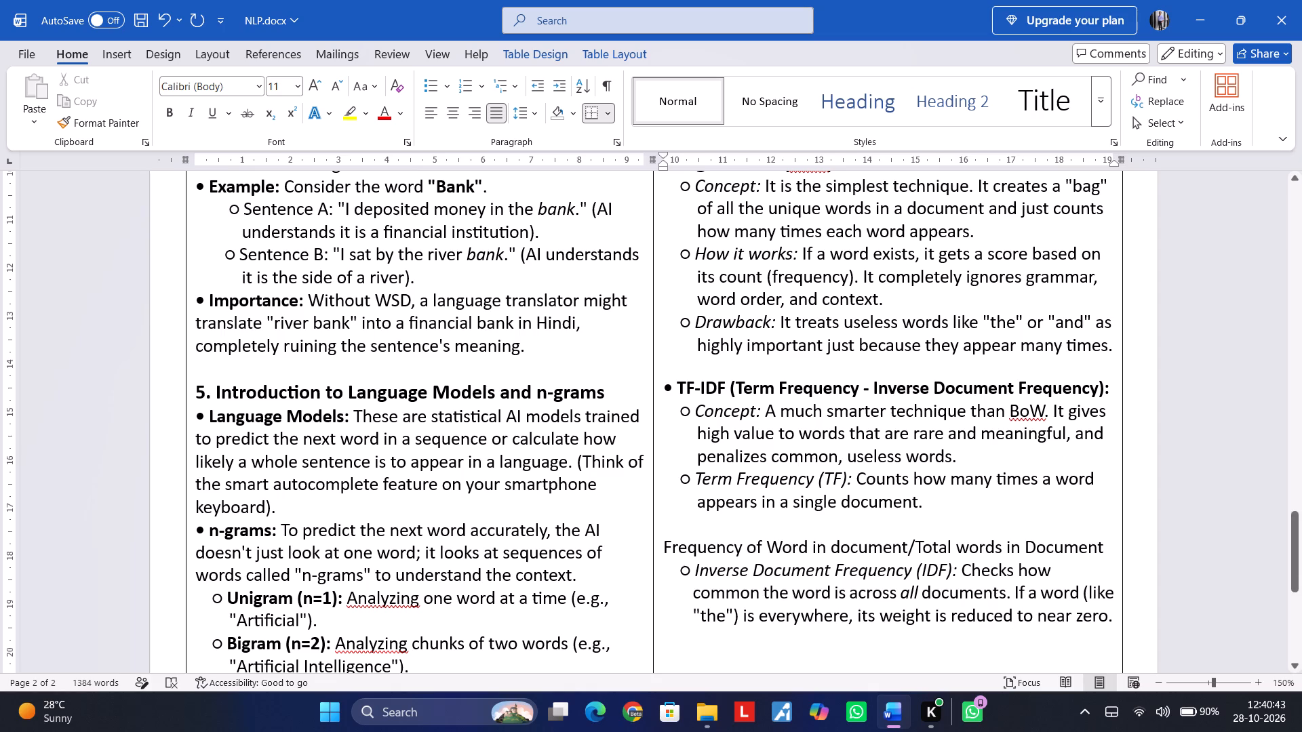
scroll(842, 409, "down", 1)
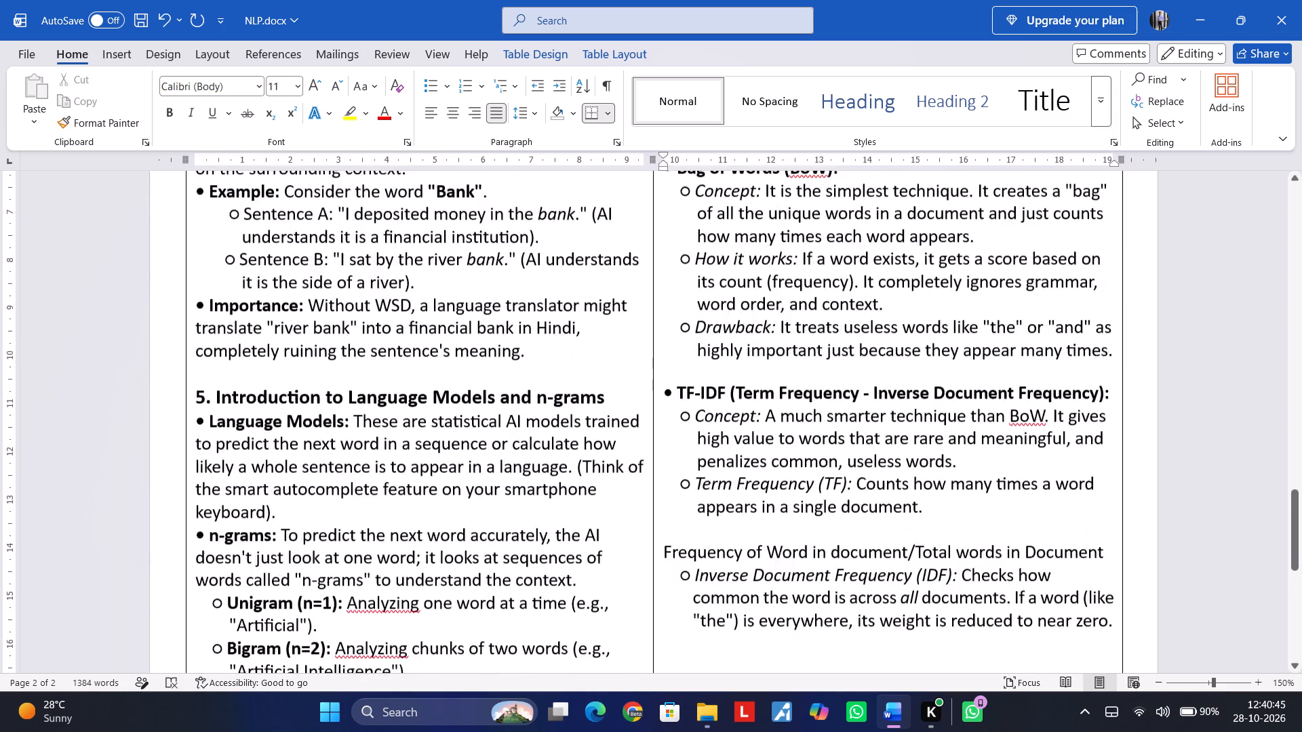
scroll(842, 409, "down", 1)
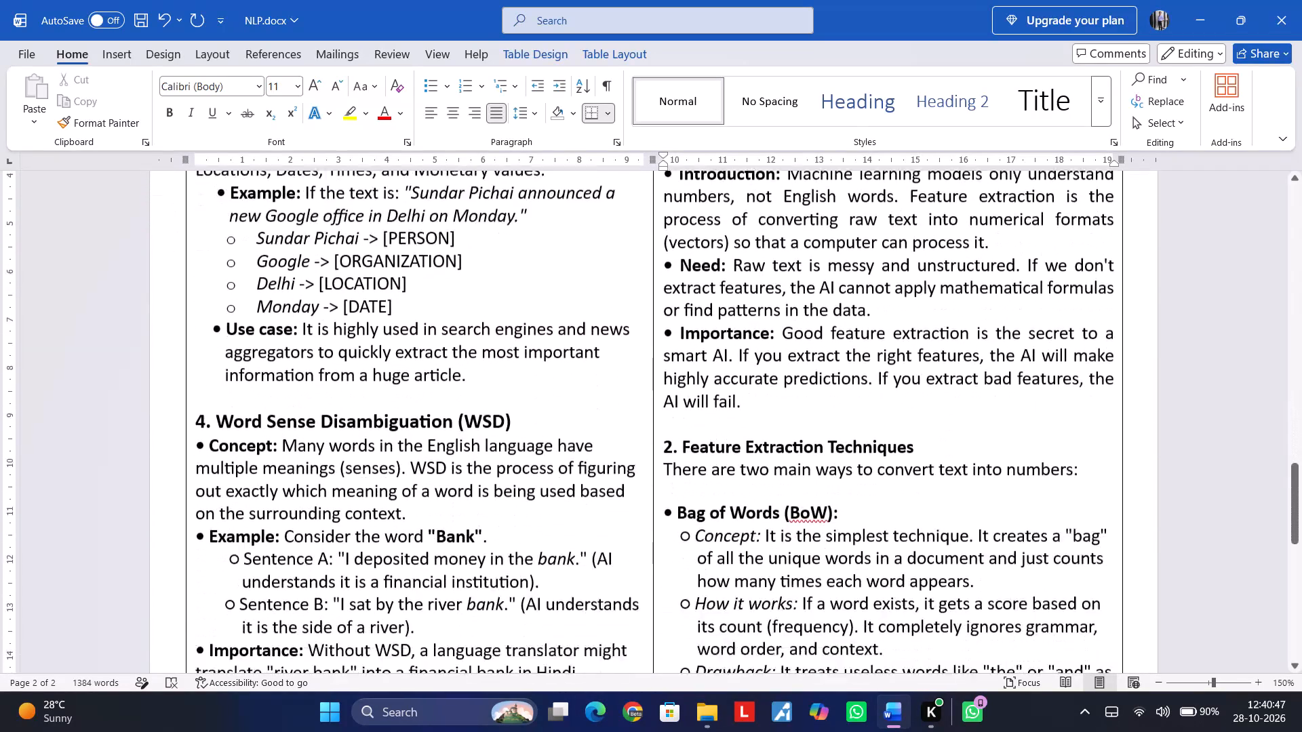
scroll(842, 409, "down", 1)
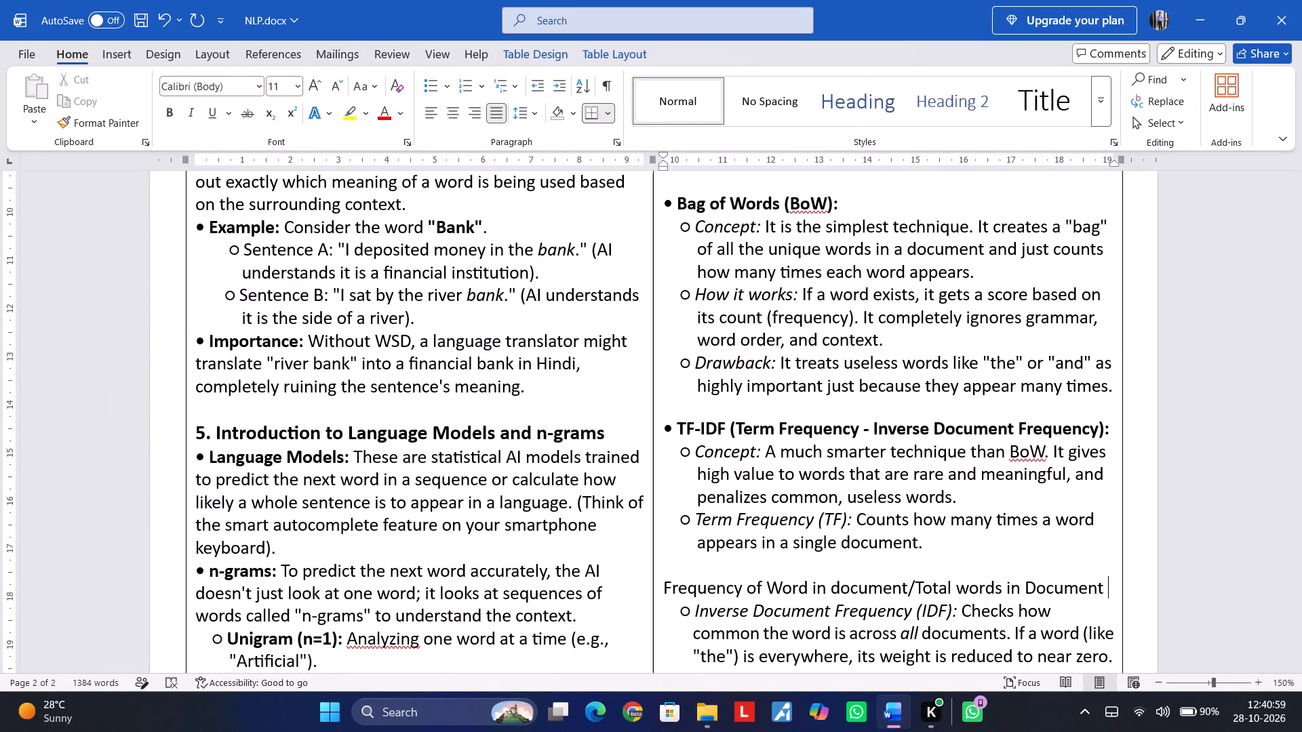
Remove the empty line between the Term Frequency (TF) bullet and the formula line below it.
left_click(964, 533)
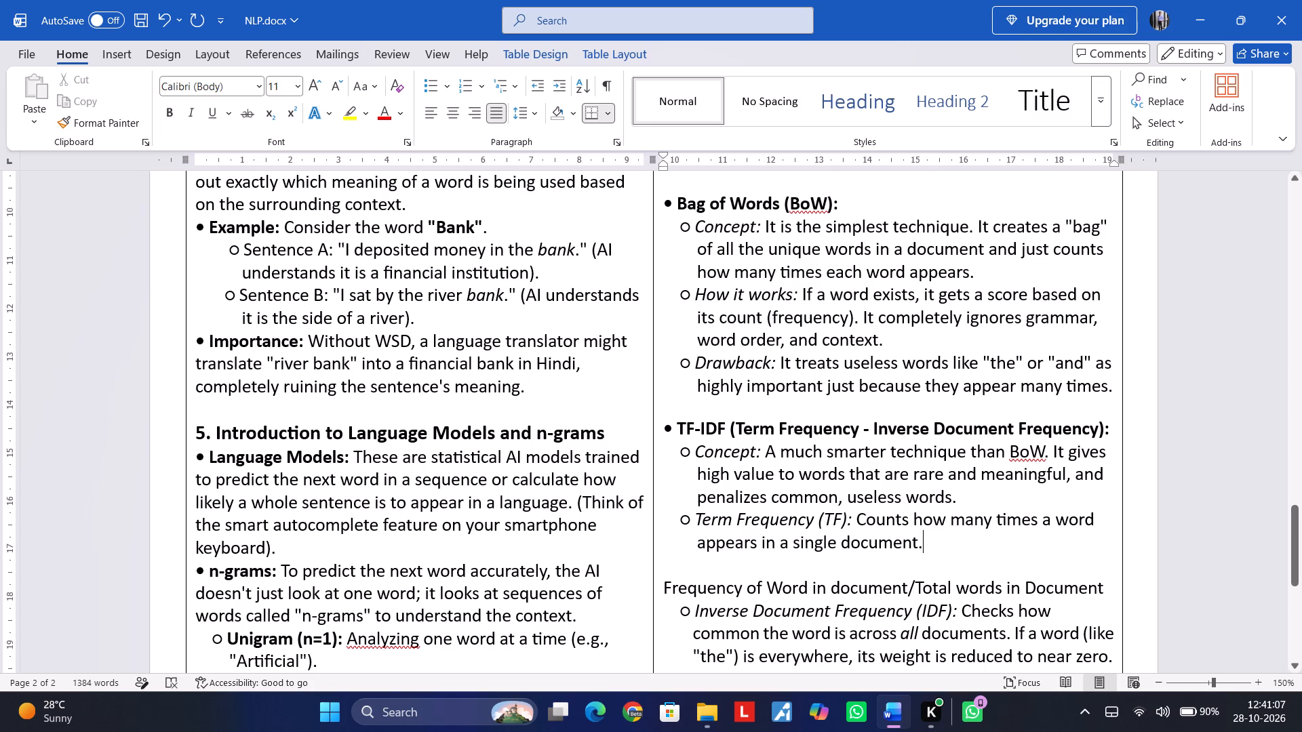
left_click(966, 545)
key("Return")
key("BackSpace")
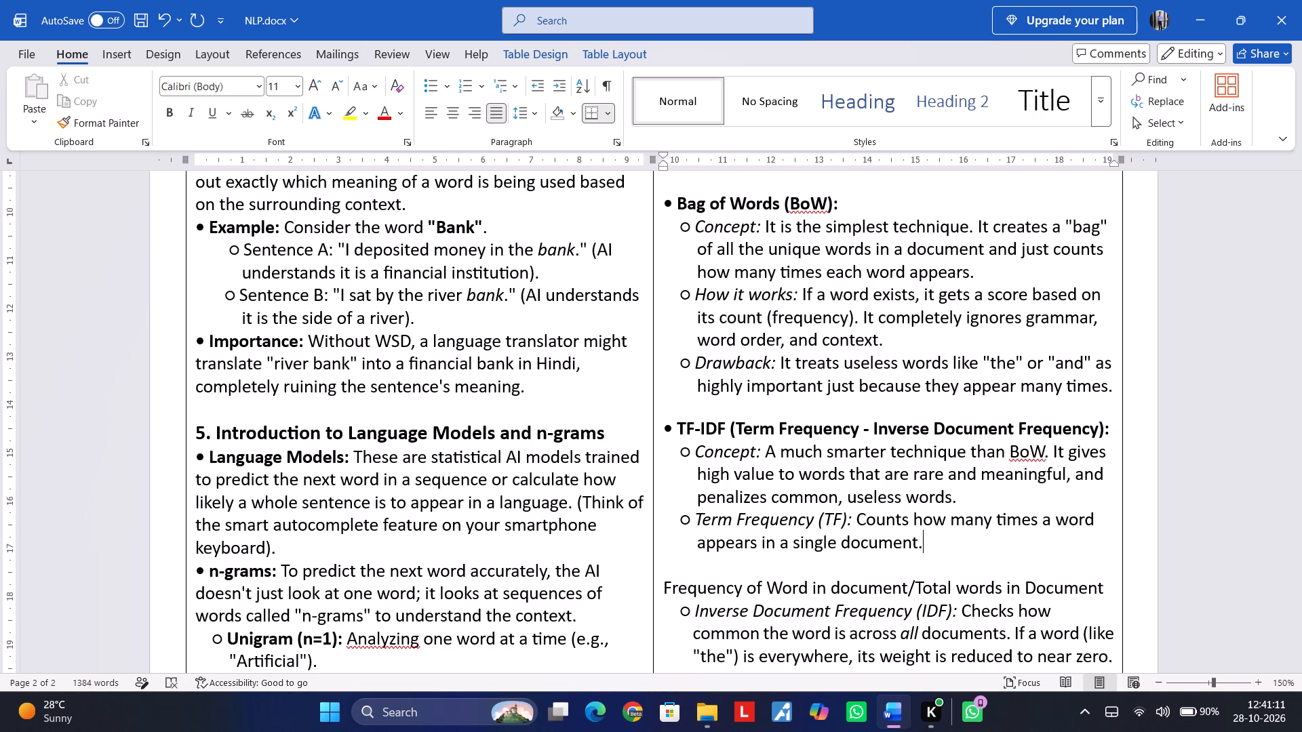
key("Down")
key("BackSpace")
key("Down")
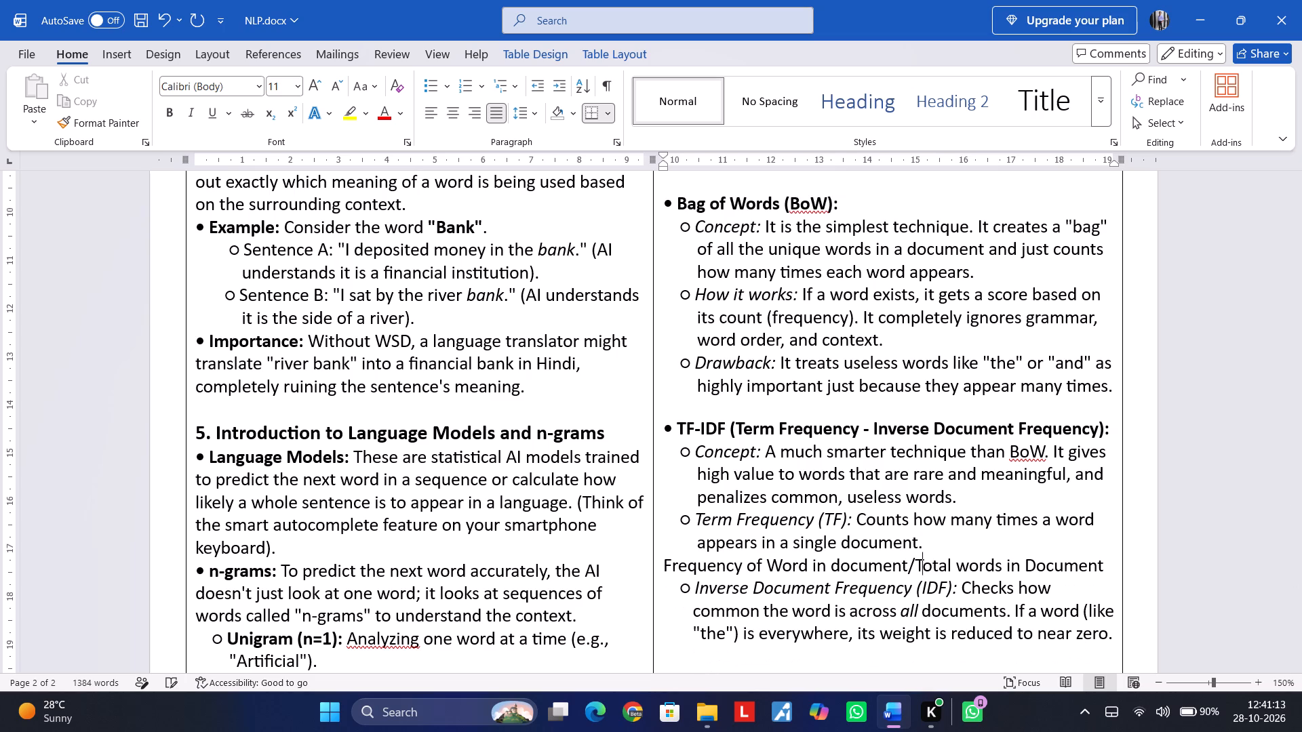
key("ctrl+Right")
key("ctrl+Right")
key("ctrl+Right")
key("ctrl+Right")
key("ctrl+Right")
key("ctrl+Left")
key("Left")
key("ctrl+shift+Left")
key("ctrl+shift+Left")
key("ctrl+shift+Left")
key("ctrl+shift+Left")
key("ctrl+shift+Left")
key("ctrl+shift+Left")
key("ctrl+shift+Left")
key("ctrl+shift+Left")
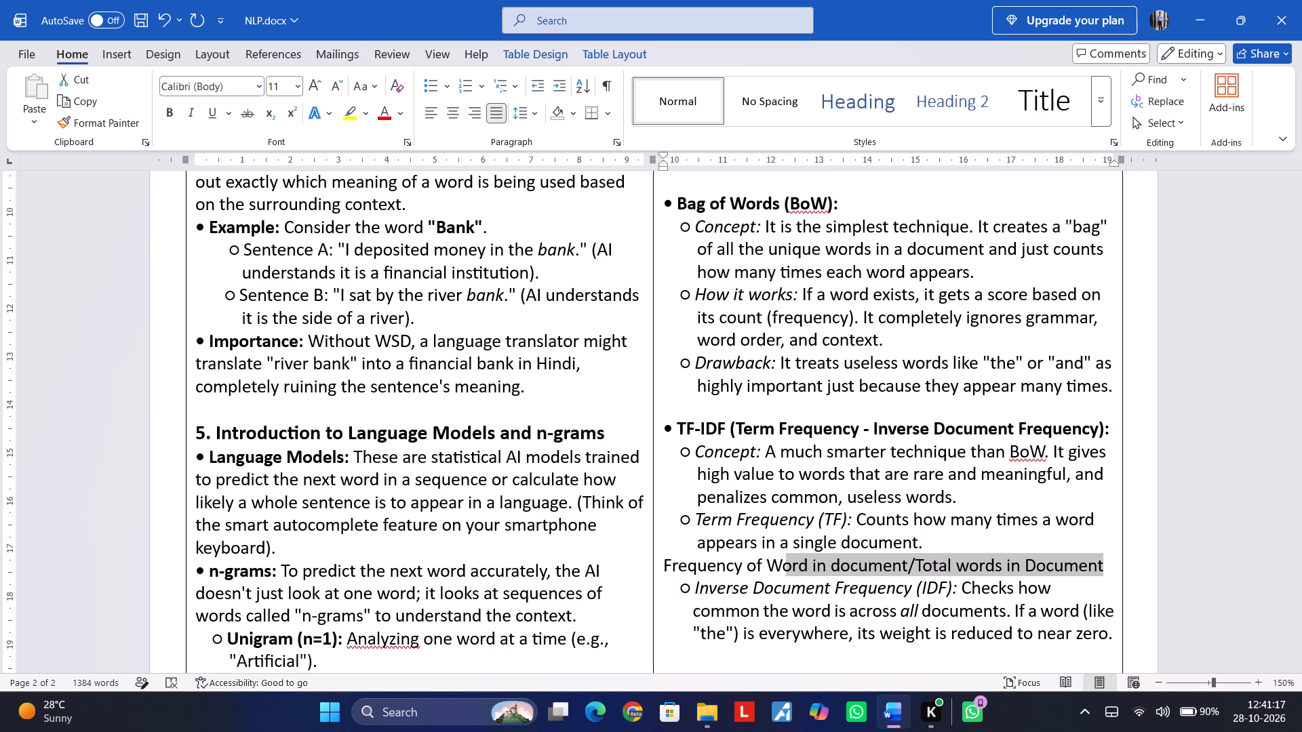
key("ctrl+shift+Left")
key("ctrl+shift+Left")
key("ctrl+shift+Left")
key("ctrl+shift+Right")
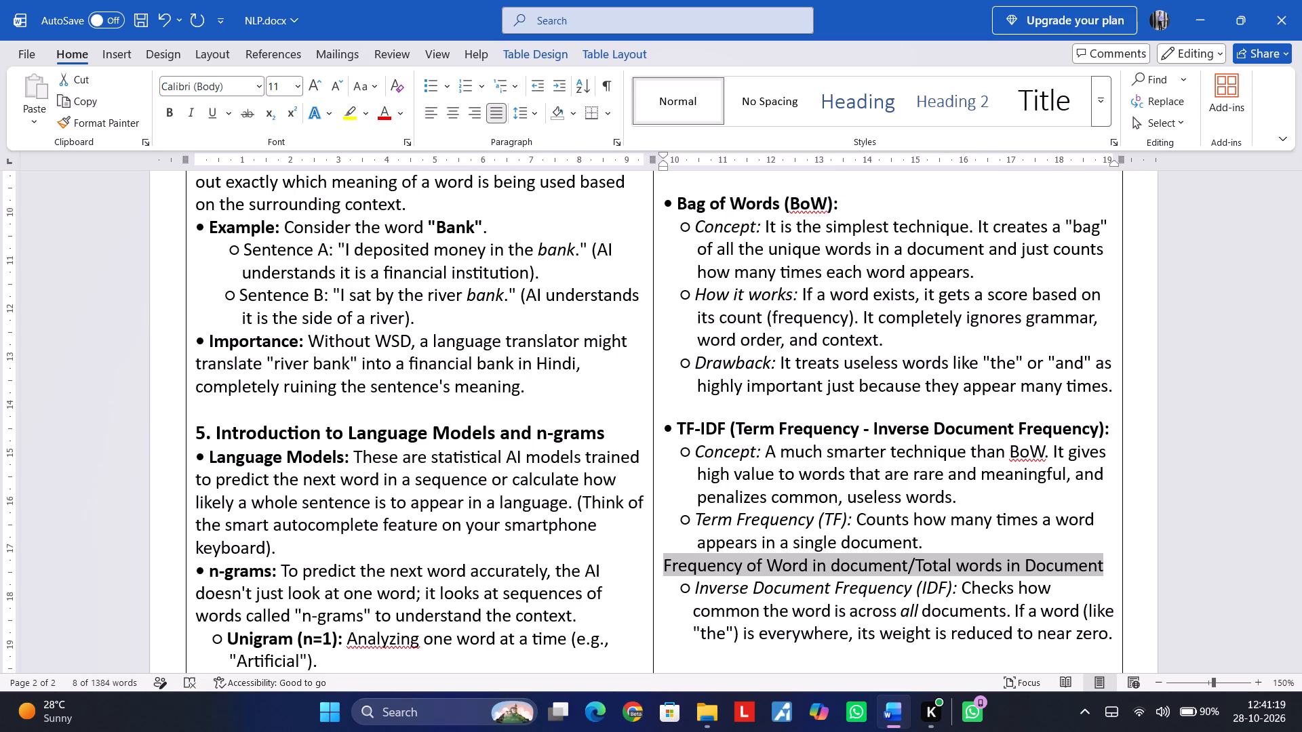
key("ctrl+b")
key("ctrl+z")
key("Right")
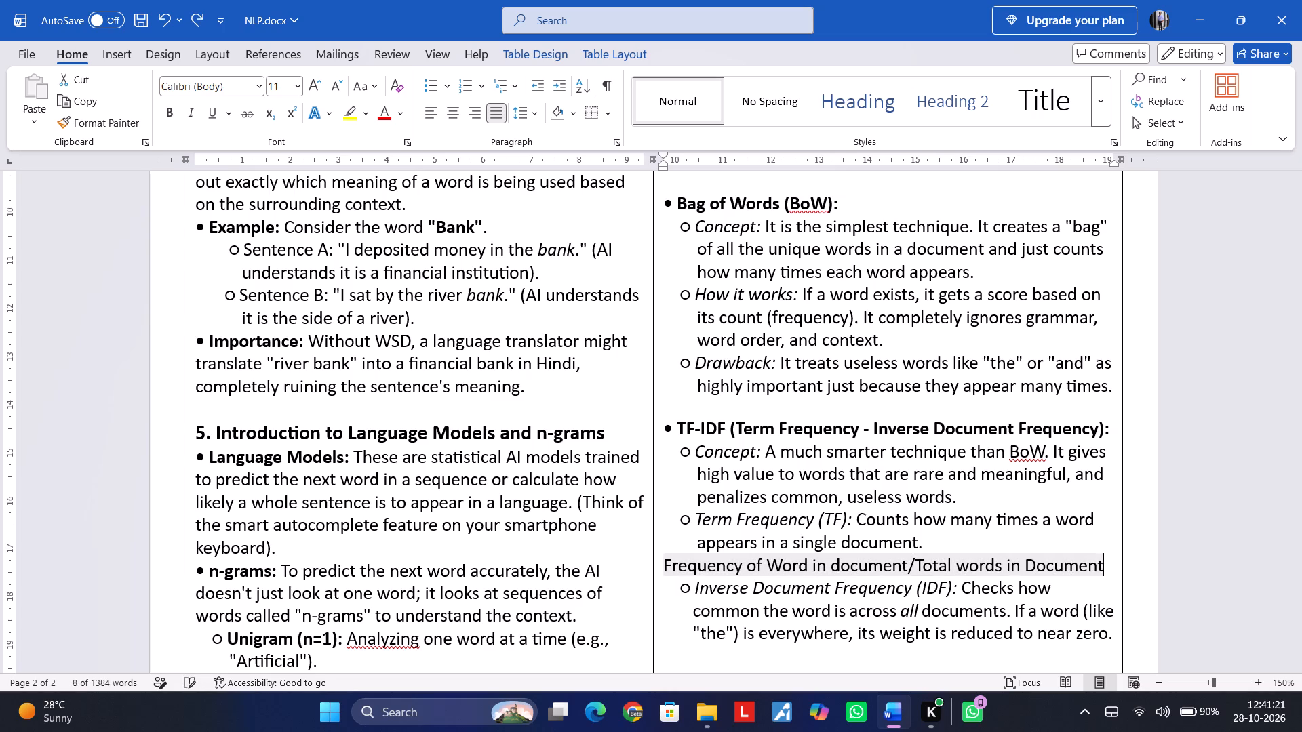
Add an empty line below the term frequency formula and make the whole formula line bold.
key("Return")
key("Up")
key("ctrl+shift+Right")
key("ctrl+shift+Right")
key("ctrl+shift+Right")
key("ctrl+shift+Right")
key("ctrl+shift+Right")
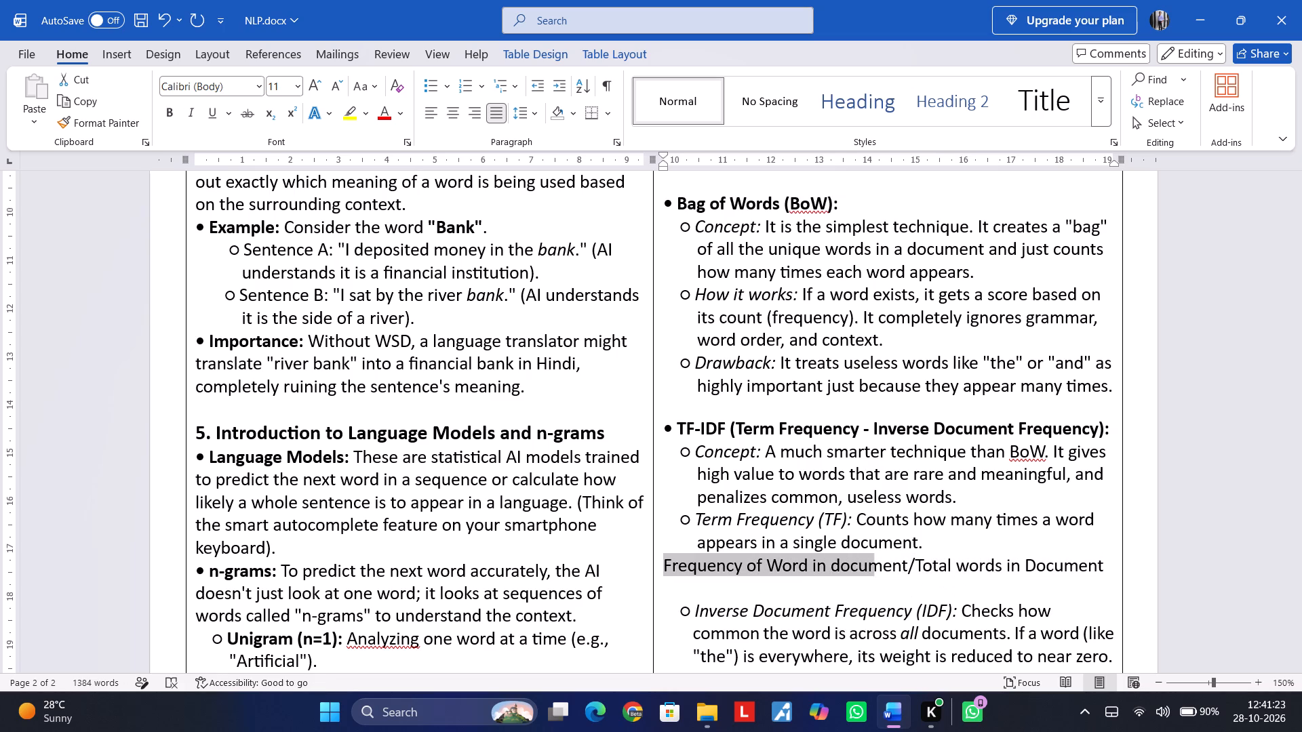
key("ctrl+shift+Right")
key("ctrl+shift+Right")
key("ctrl+shift+Right")
key("ctrl+shift+Right")
key("ctrl+shift+Right")
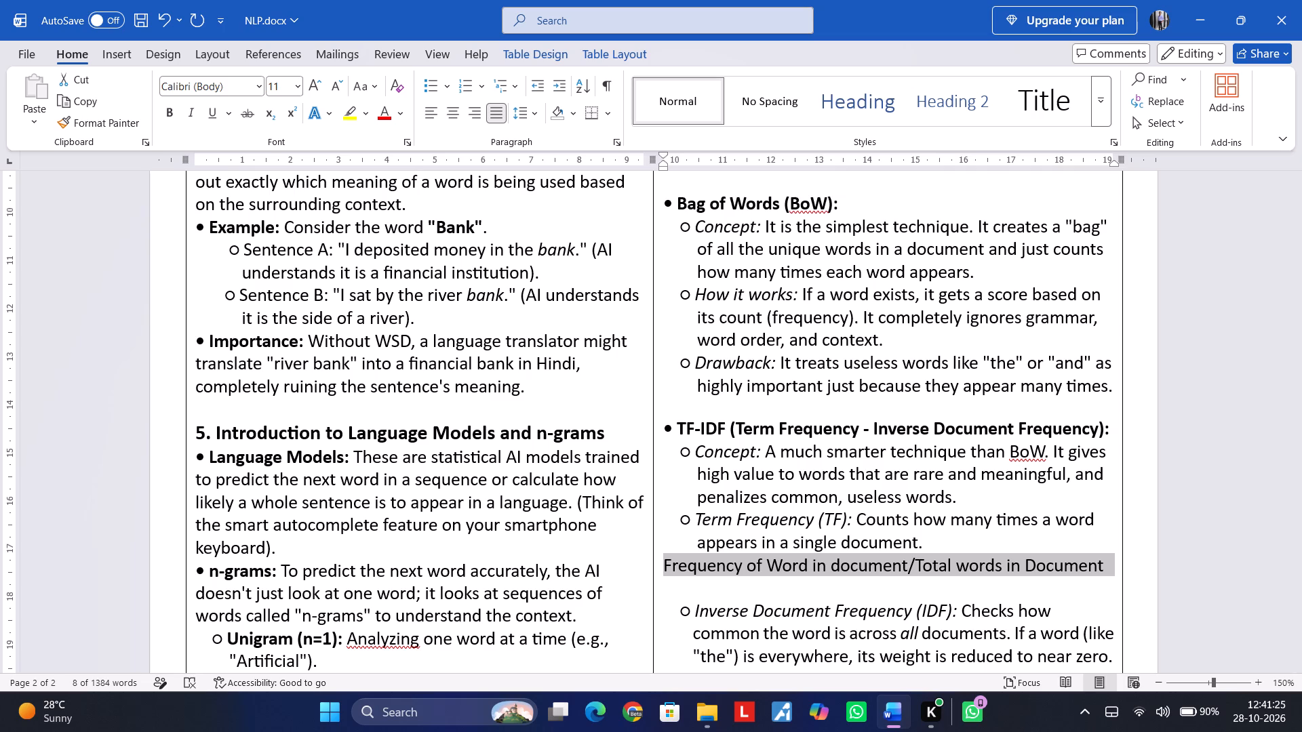
key("ctrl+b")
key("Down")
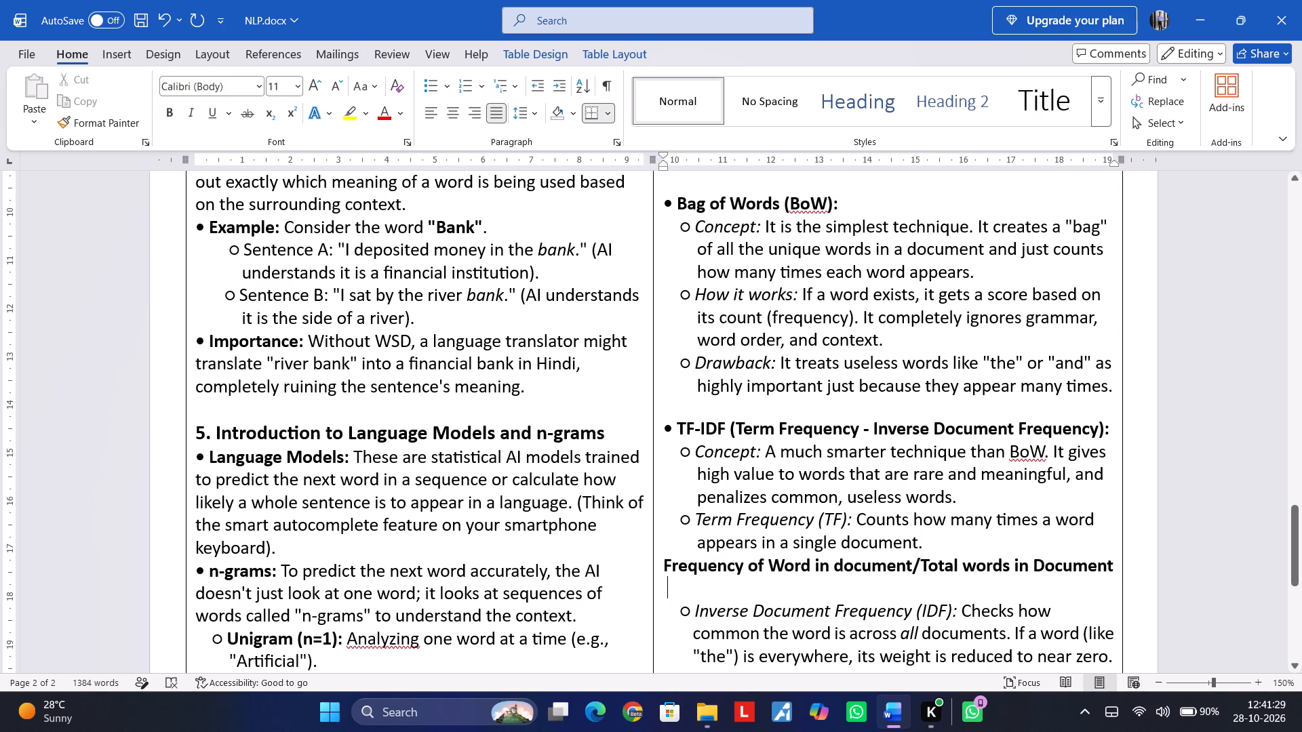
Enter "NLP is very useful" on the empty line under the bold formula, without a leading space.
key("BackSpace")
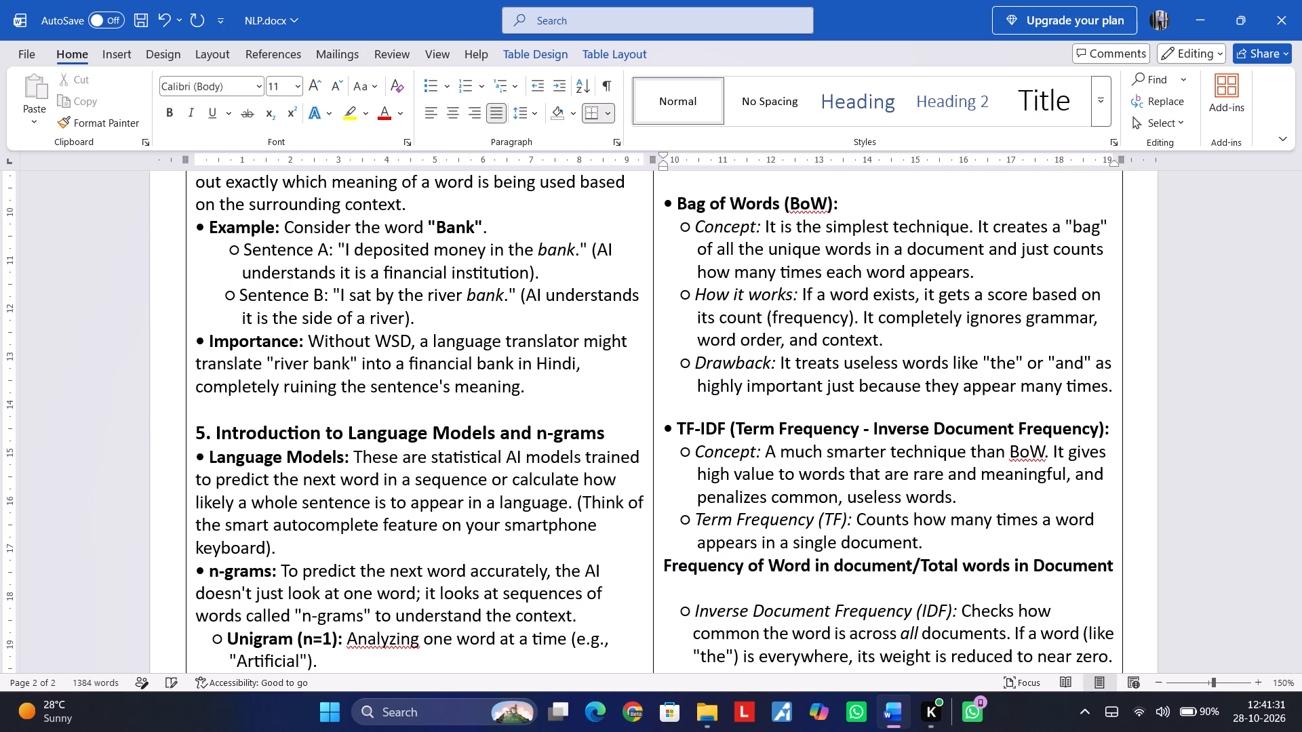
key("shift+n")
type("LP")
key("space")
type("is")
key("space")
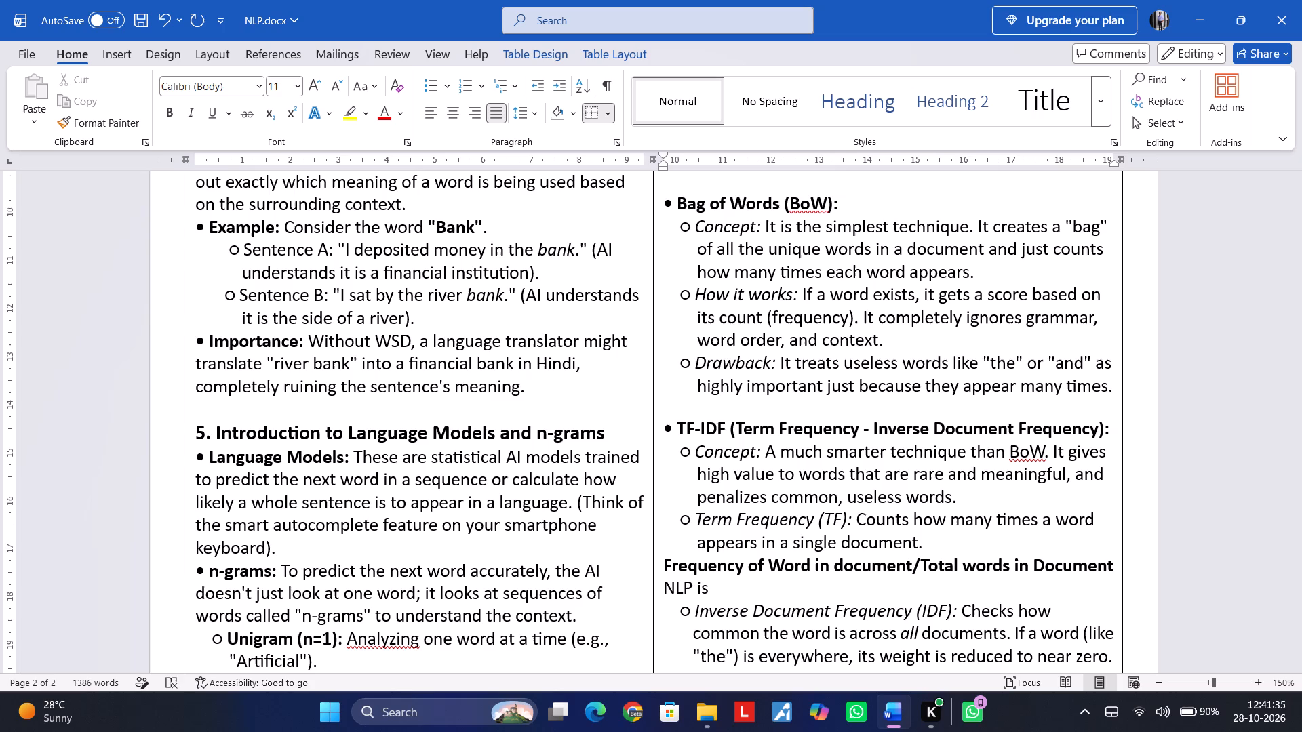
type("very use")
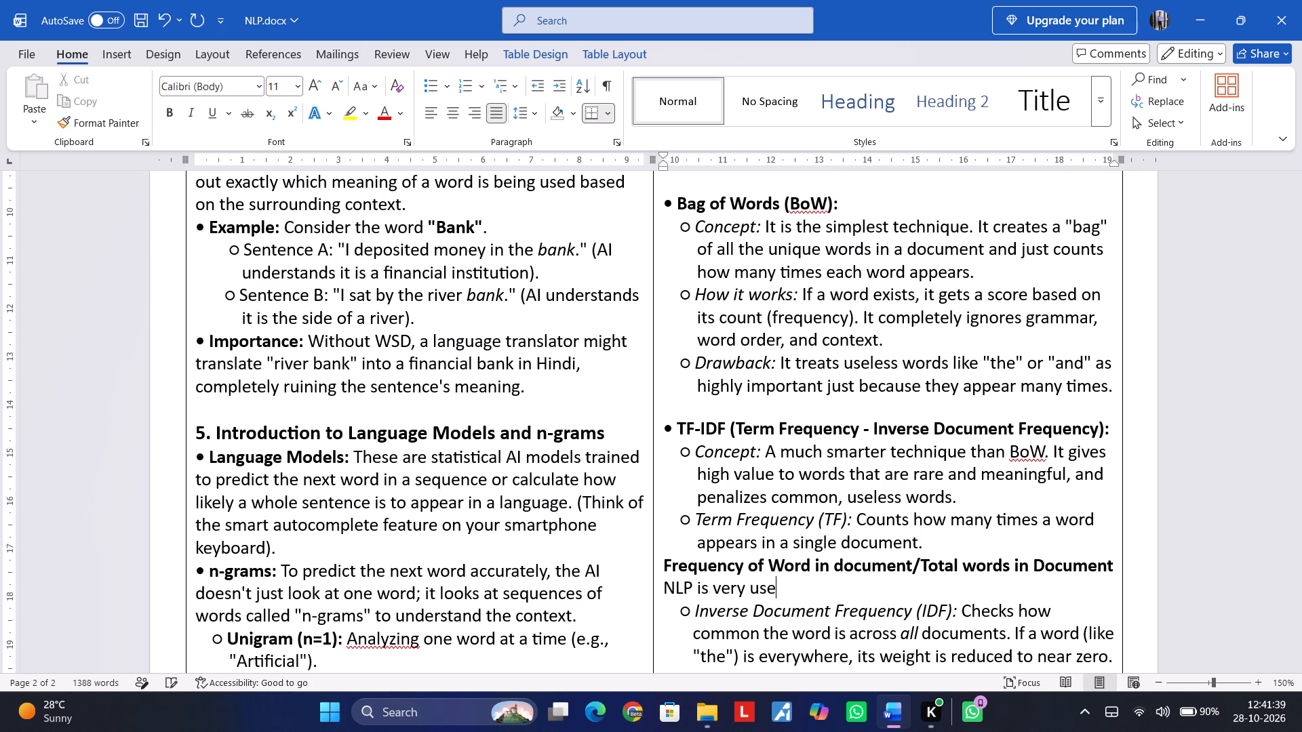
type("ful")
key("space")
Put the label "D1:- " in front of "NLP is very useful".
key("ctrl+Left")
key("ctrl+Left")
key("ctrl+Left")
key("ctrl+Left")
type("D1")
type("-")
key("space")
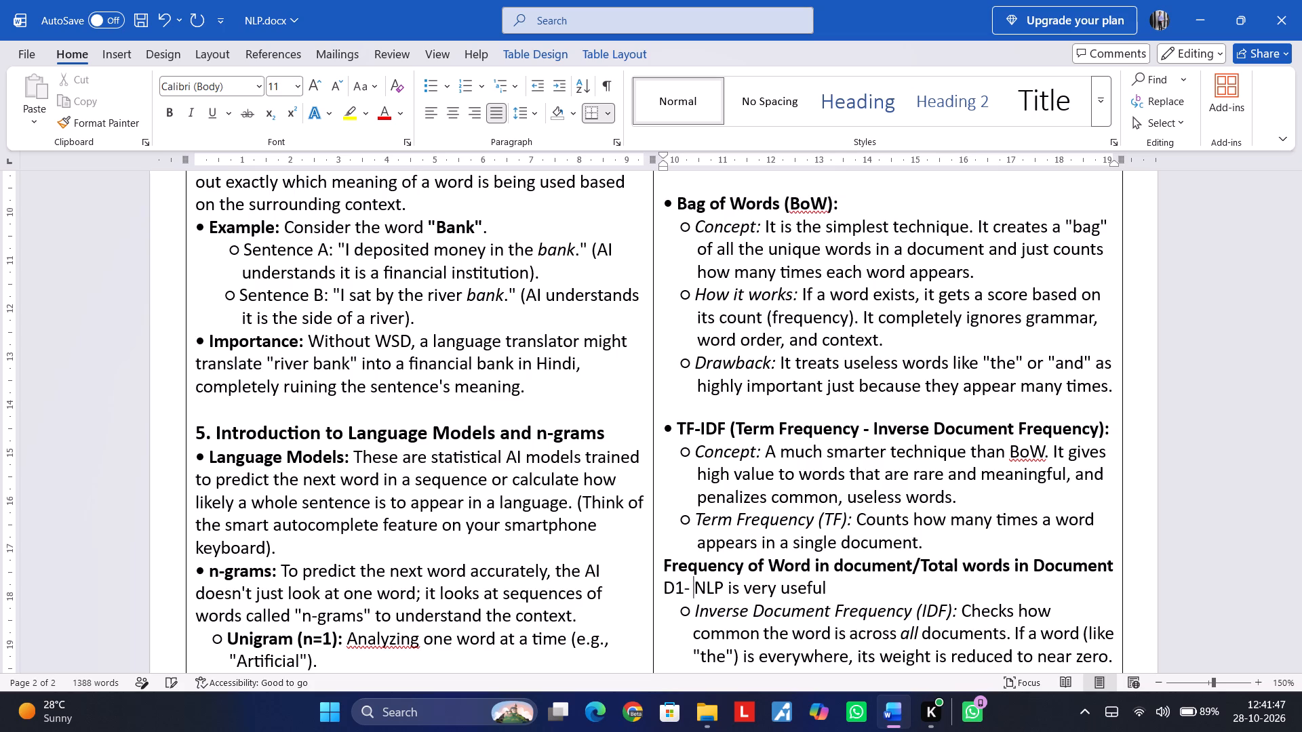
key("BackSpace")
key("BackSpace")
type(":1")
key("BackSpace")
type("-")
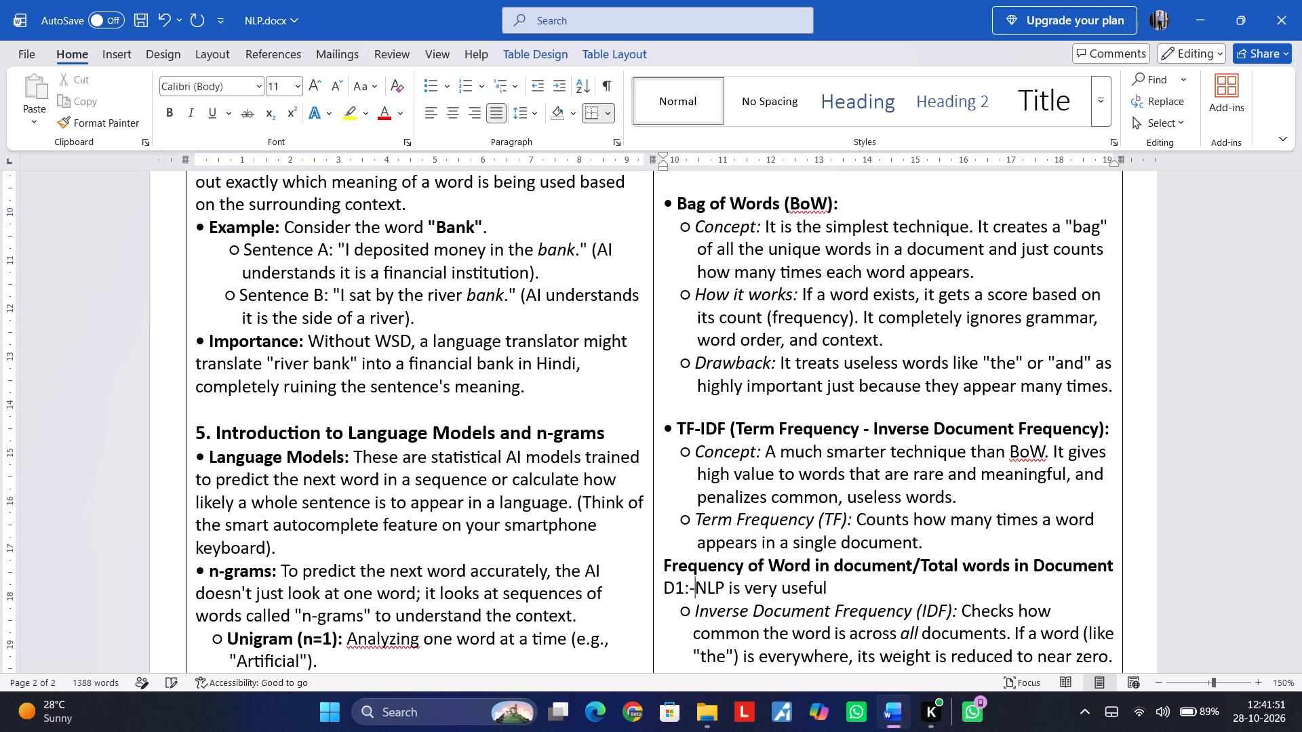
key("space")
Extend the D1 example line at its end with ",NLP is Powerful".
key("Right")
key("ctrl+Right")
key("ctrl+Right")
key("ctrl+Right")
key("ctrl+Right")
key("ctrl+Right")
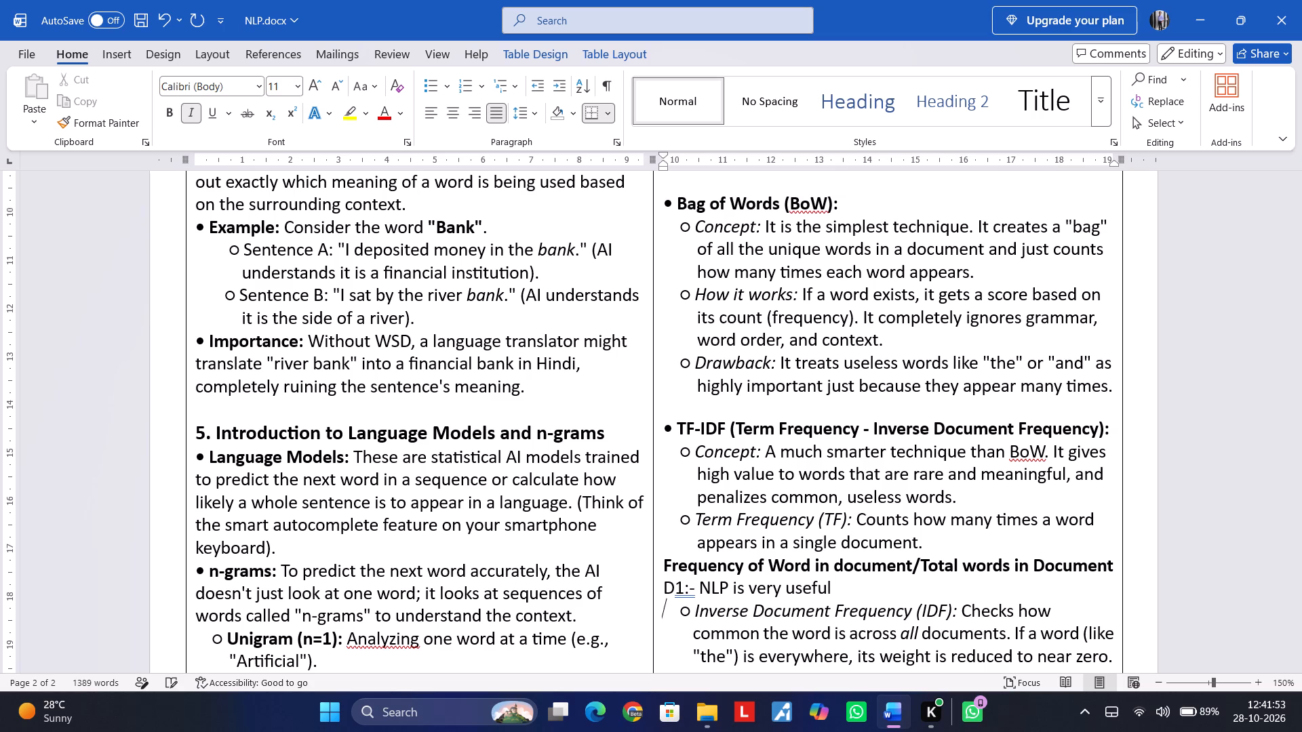
key("Left")
key("comma")
type("NPL i")
key("BackSpace")
key("BackSpace")
key("BackSpace")
key("BackSpace")
type("LP is")
key("space")
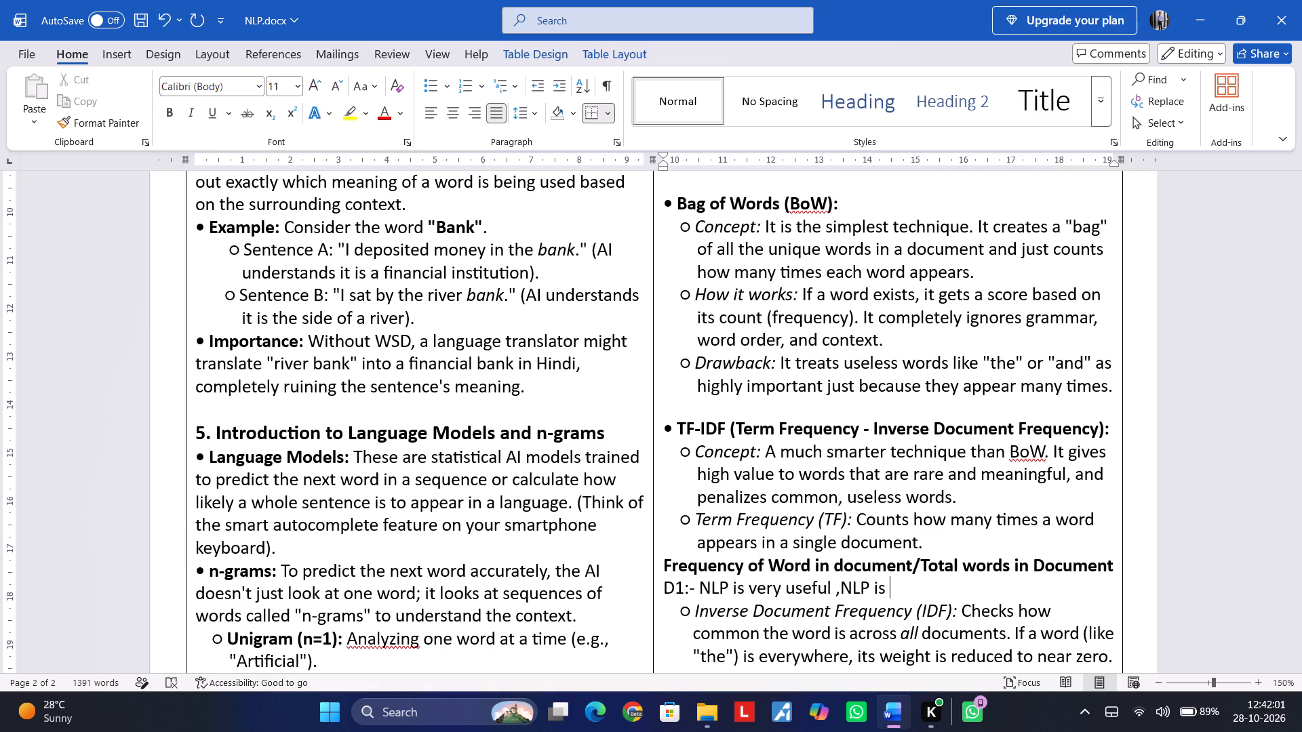
type("Po")
type("werfi")
key("BackSpace")
type("ul")
key("space")
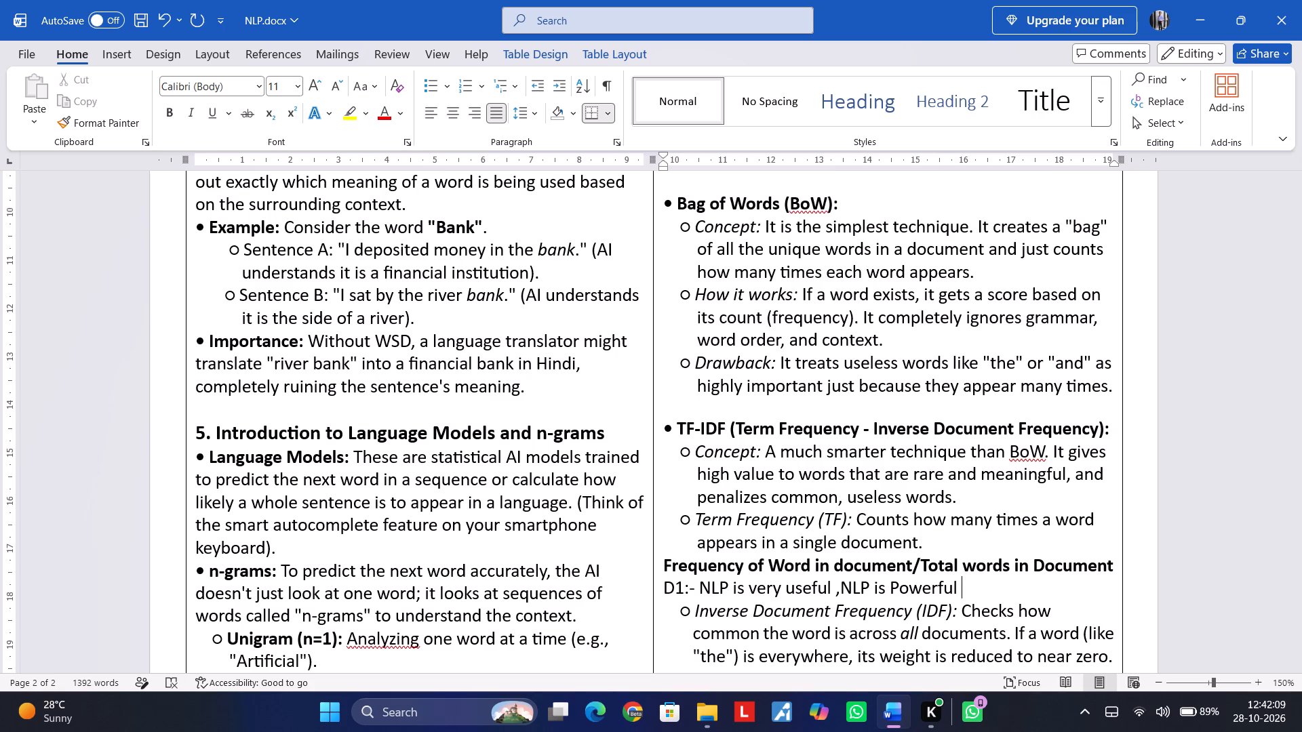
Insert a right arrow symbol (→) from the geometric symbols at the end of the D1 example line.
key("super+period")
scroll(969, 544, "down", 3)
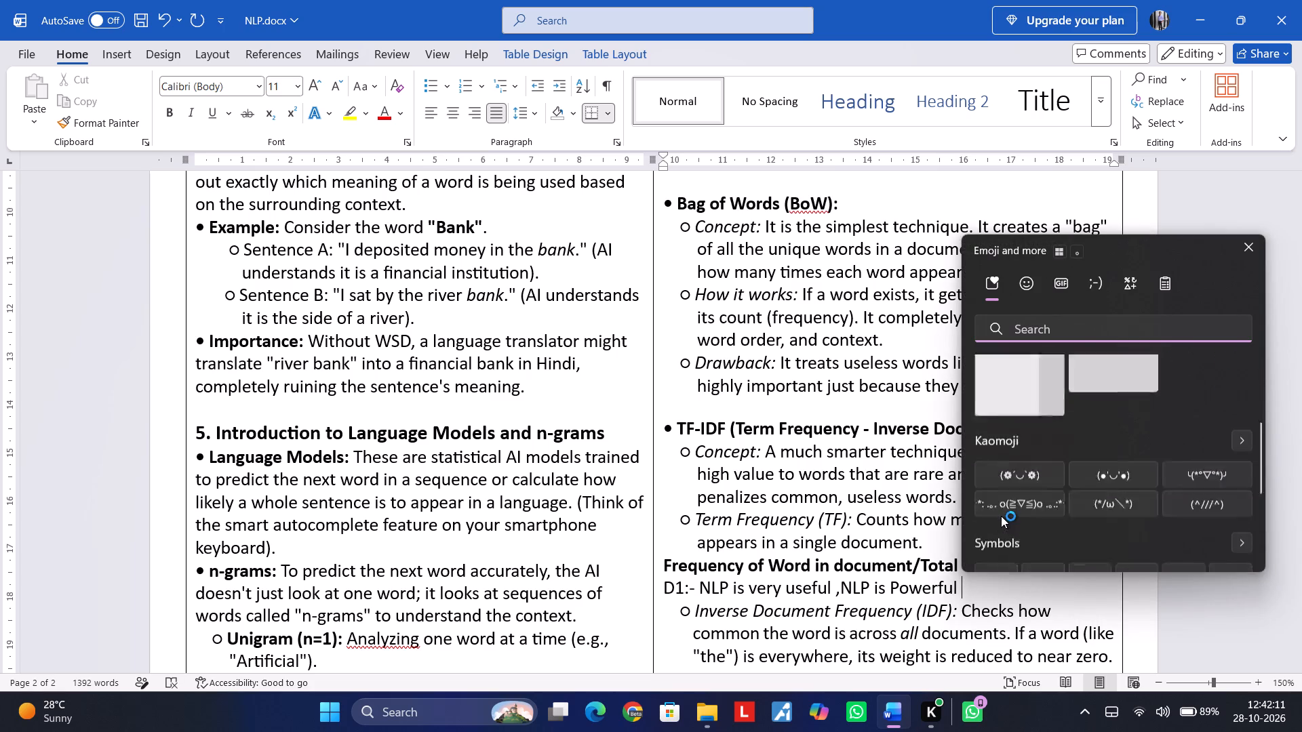
scroll(1001, 516, "down", 3)
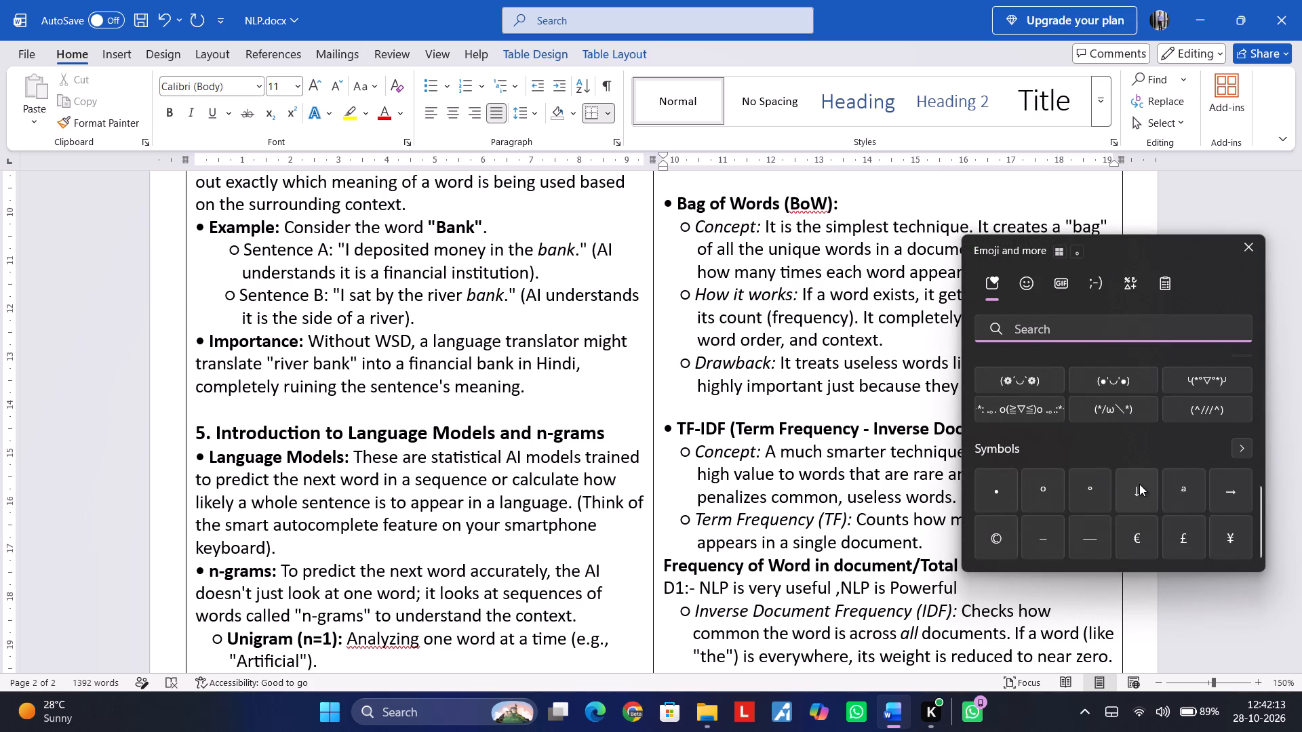
left_click(1097, 279)
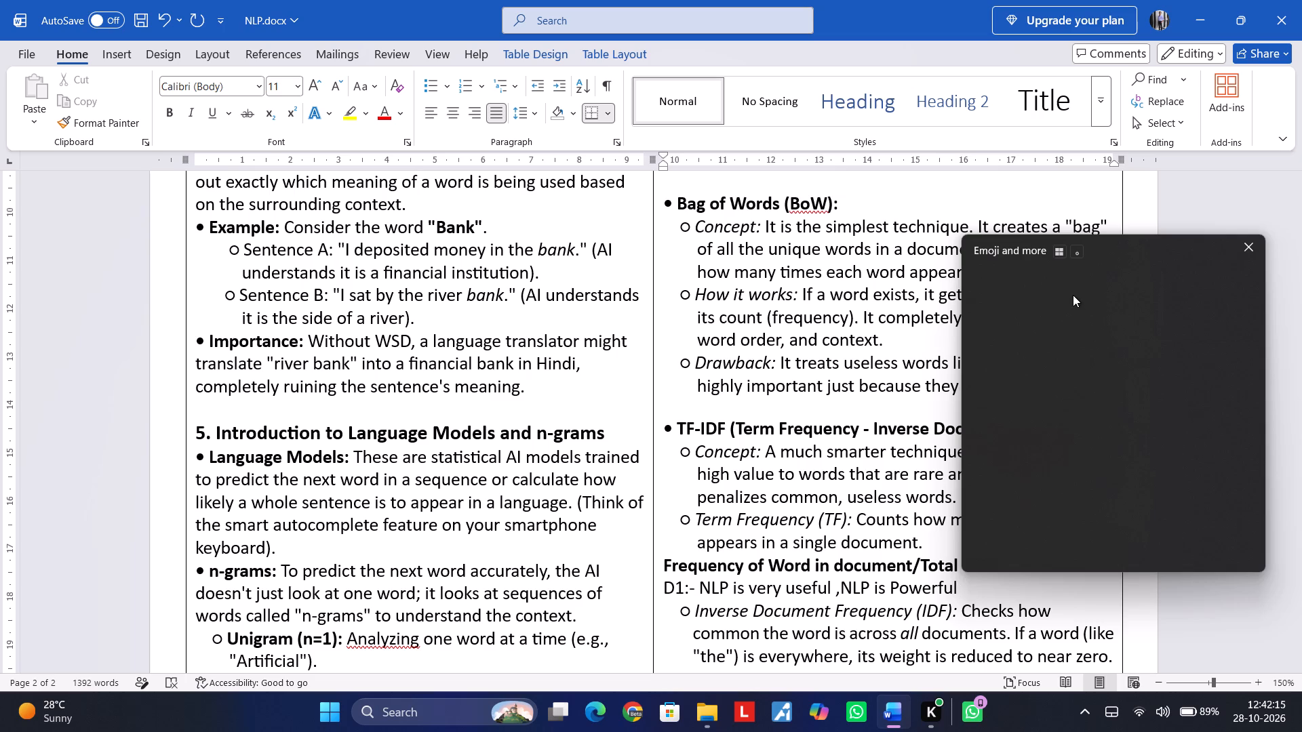
scroll(1035, 351, "down", 2)
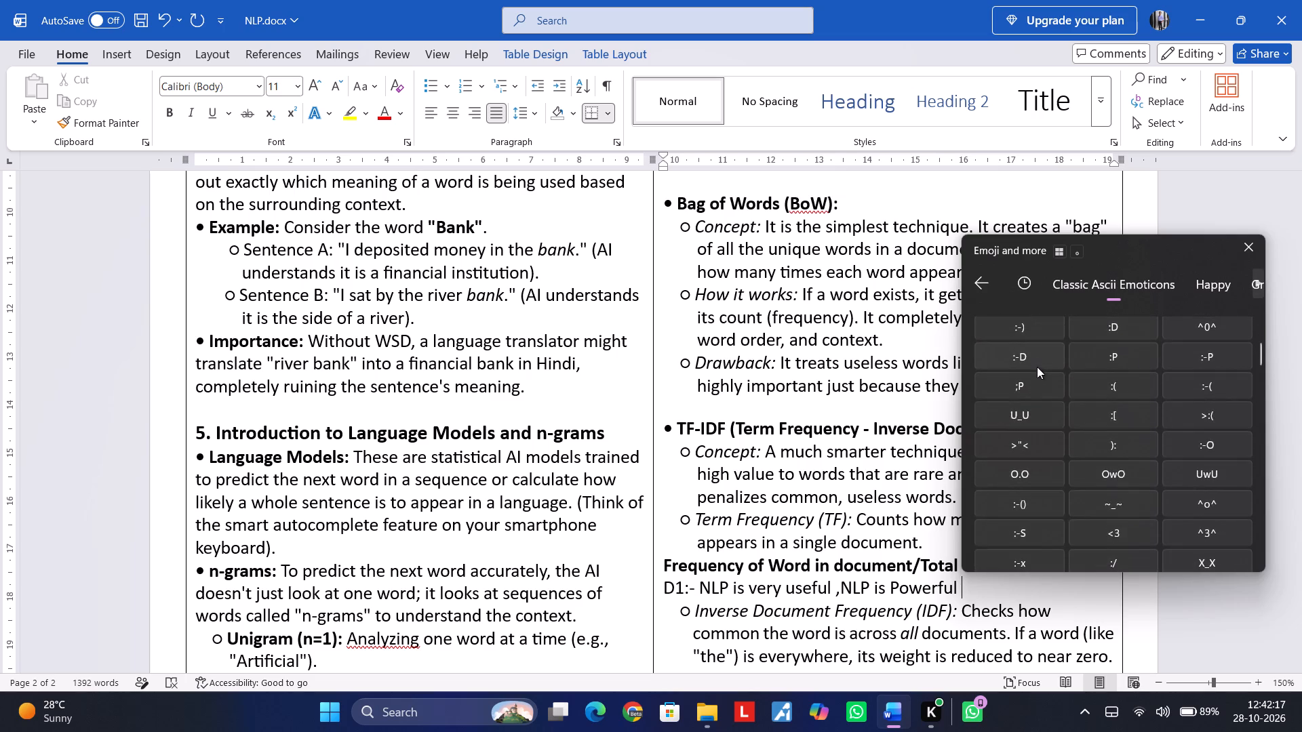
scroll(1038, 367, "down", 3)
left_click(1211, 288)
left_click_drag(1232, 288, 1228, 288)
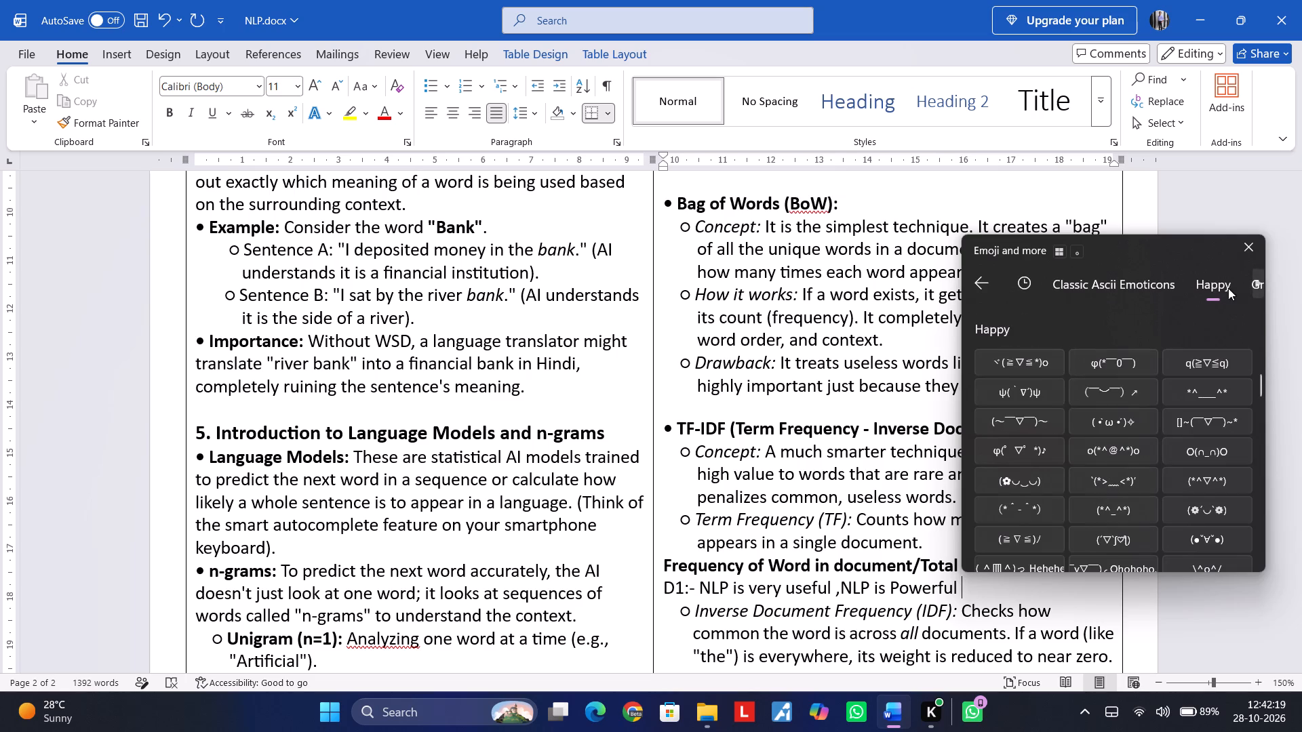
left_click_drag(1228, 288, 1176, 296)
left_click(980, 282)
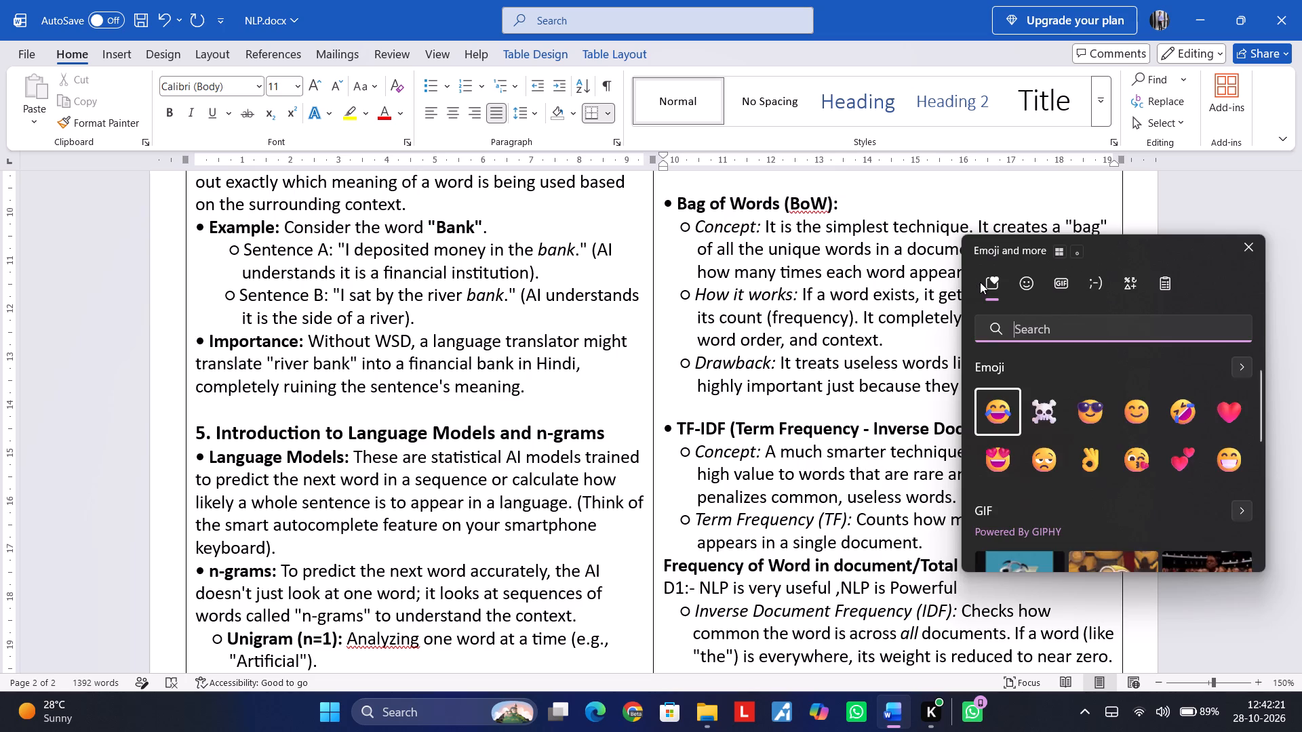
scroll(1046, 387, "down", 5)
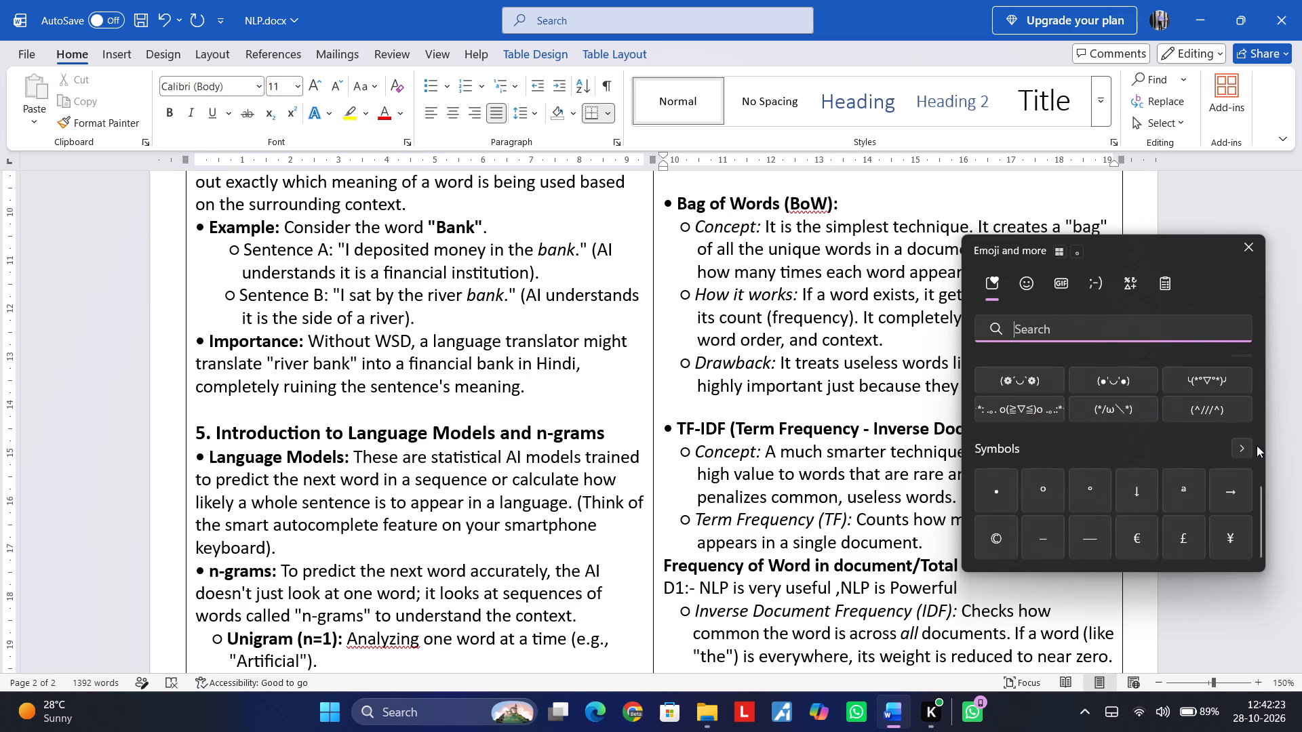
left_click(1246, 448)
scroll(1229, 455, "down", 3)
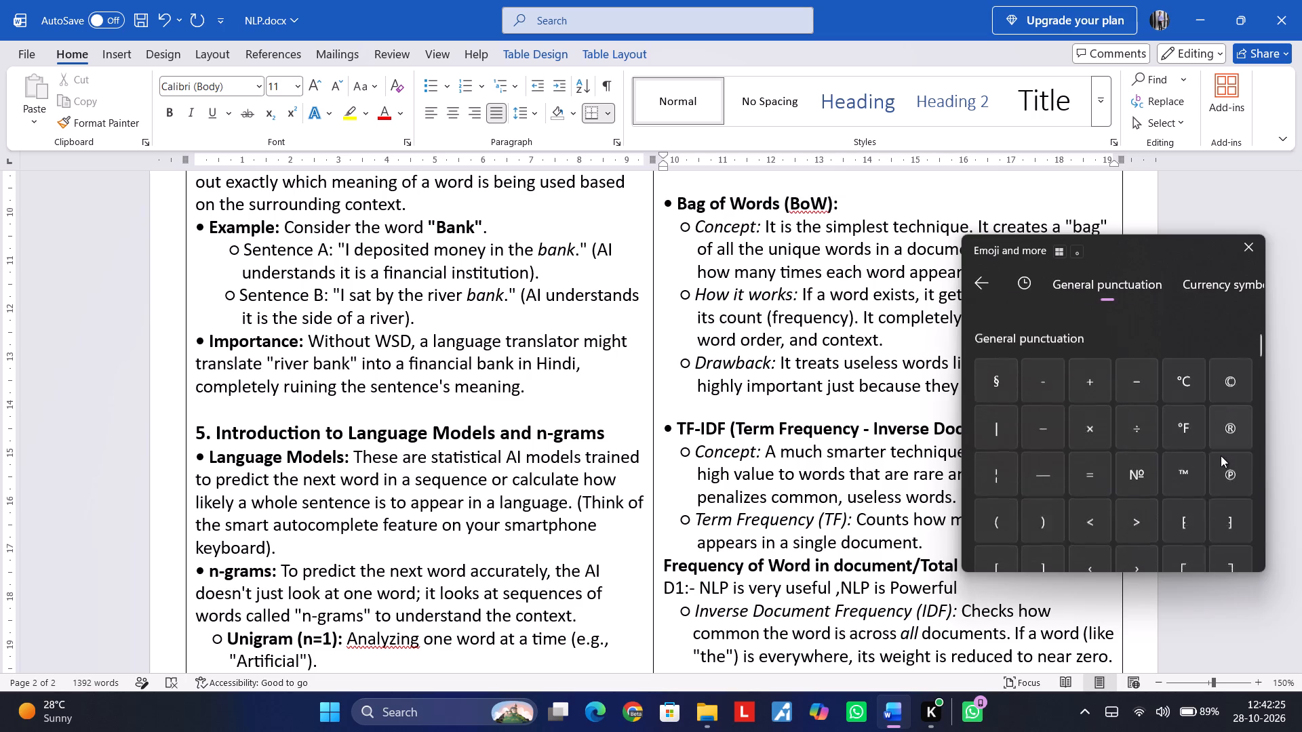
scroll(1221, 455, "down", 13)
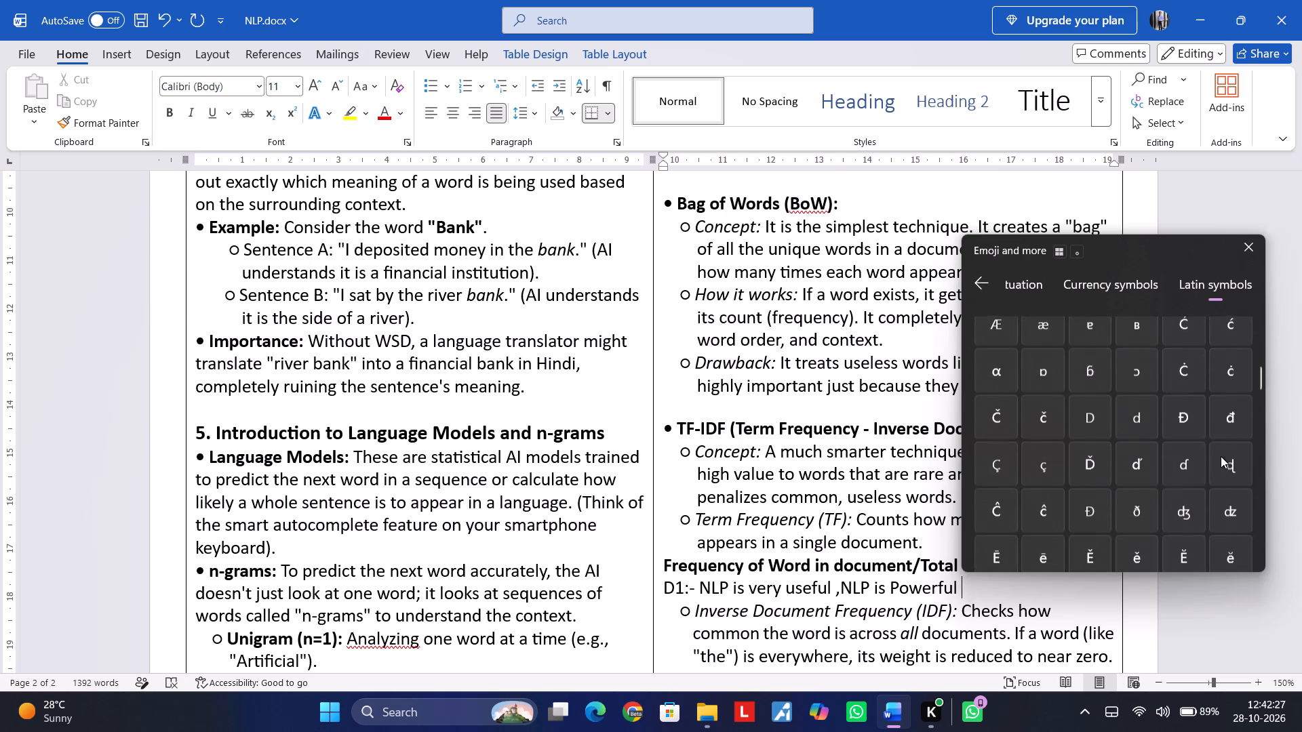
scroll(1231, 431, "down", 2)
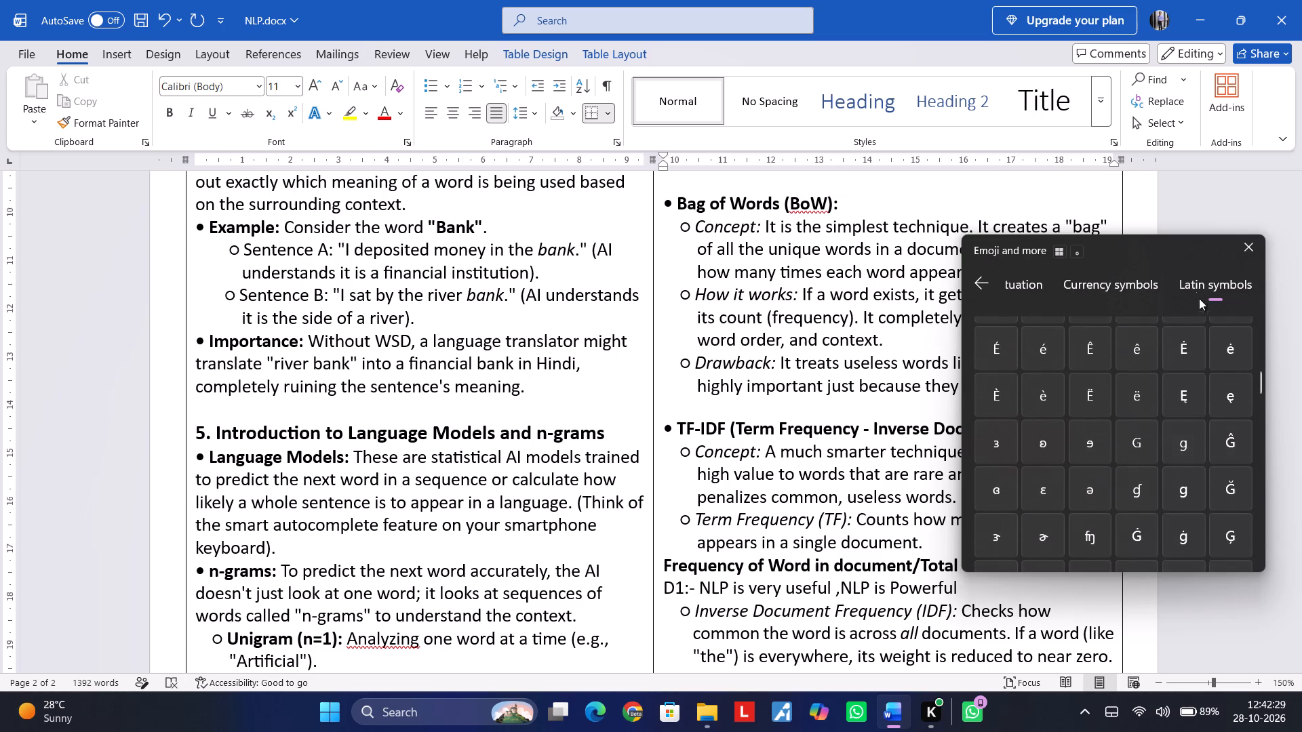
left_click_drag(1190, 281, 1112, 300)
left_click(1253, 285)
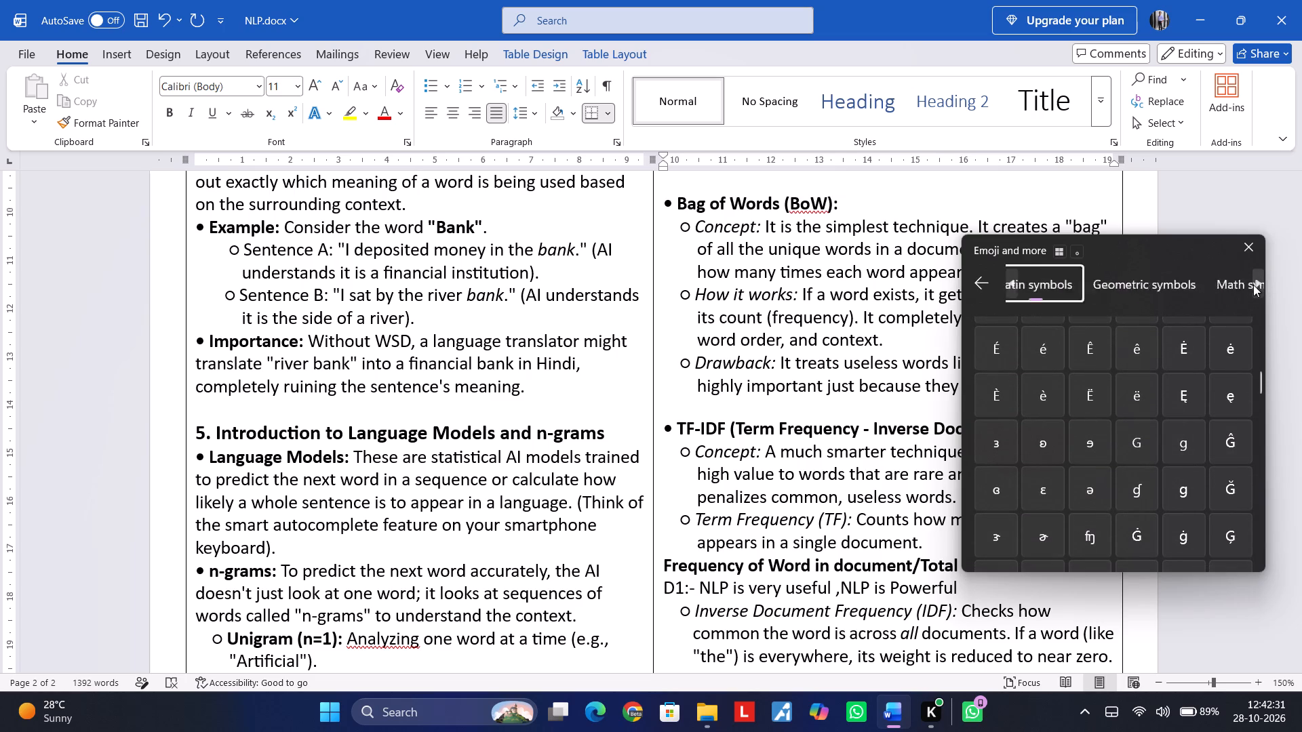
left_click(1193, 289)
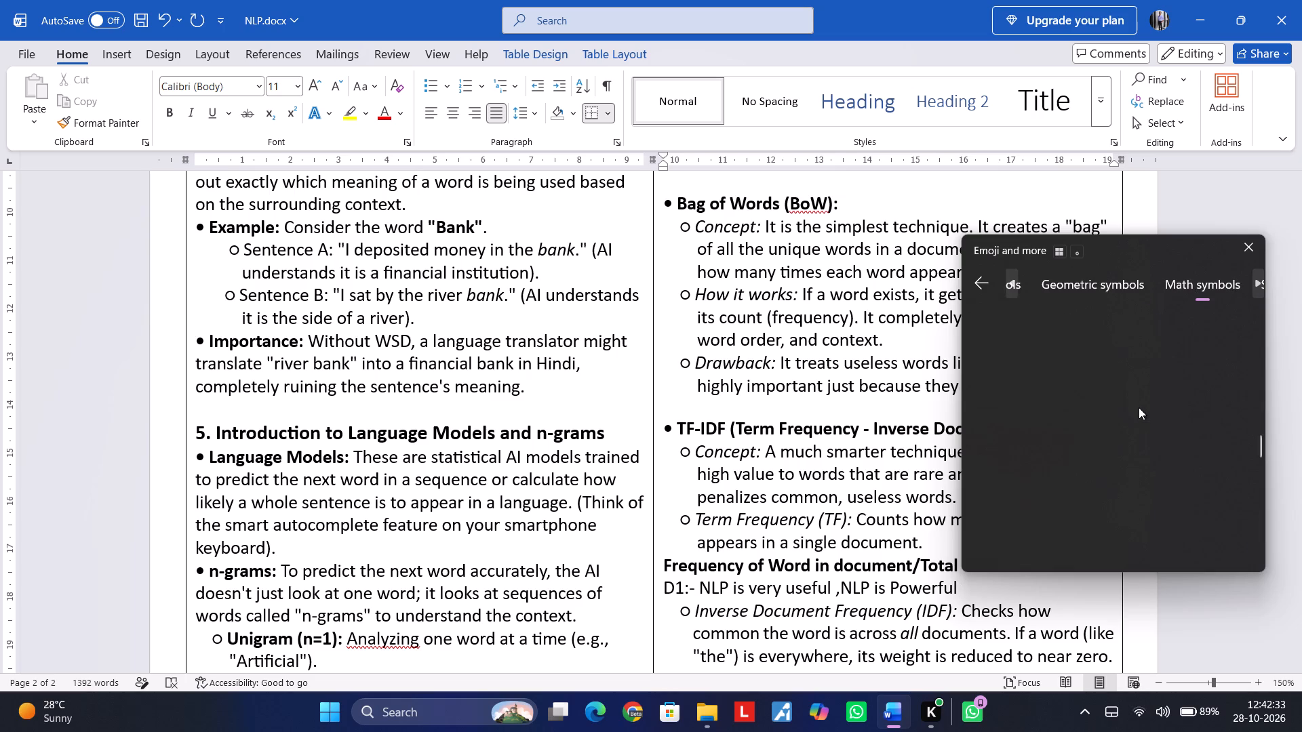
scroll(1229, 455, "down", 5)
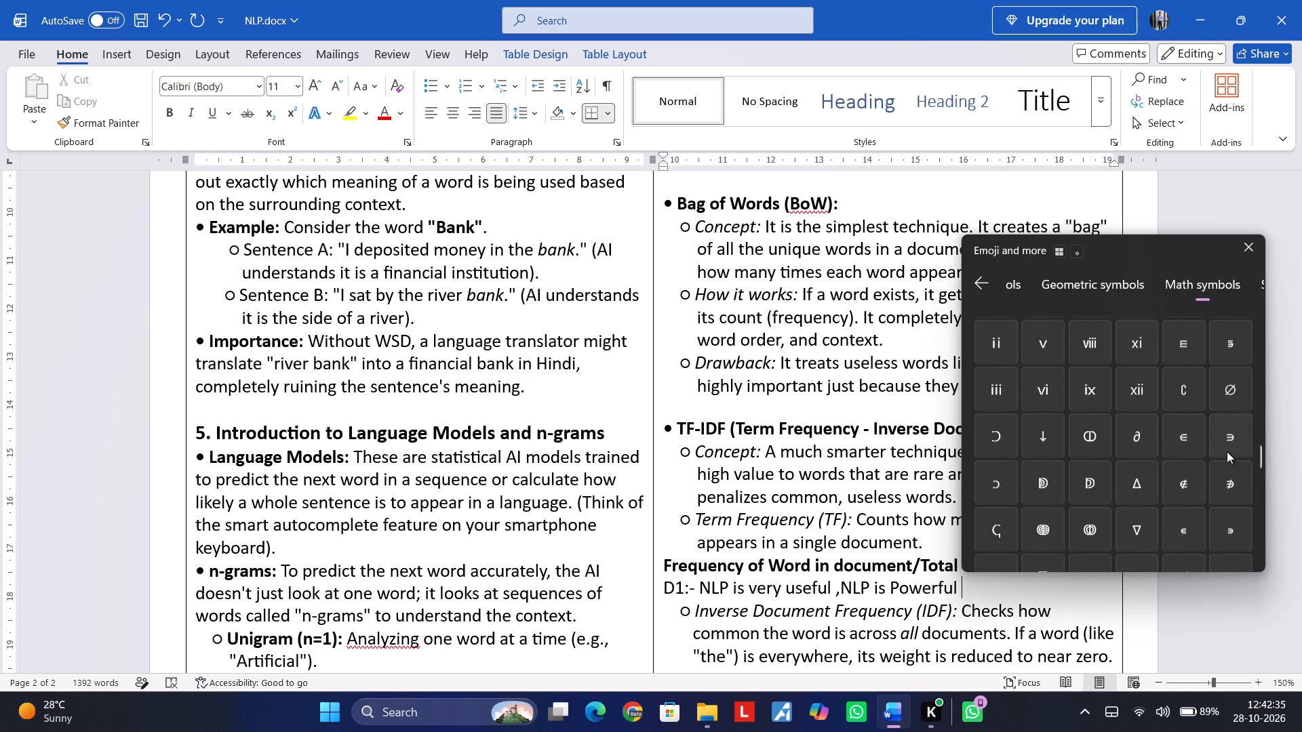
left_click_drag(1160, 268, 1052, 279)
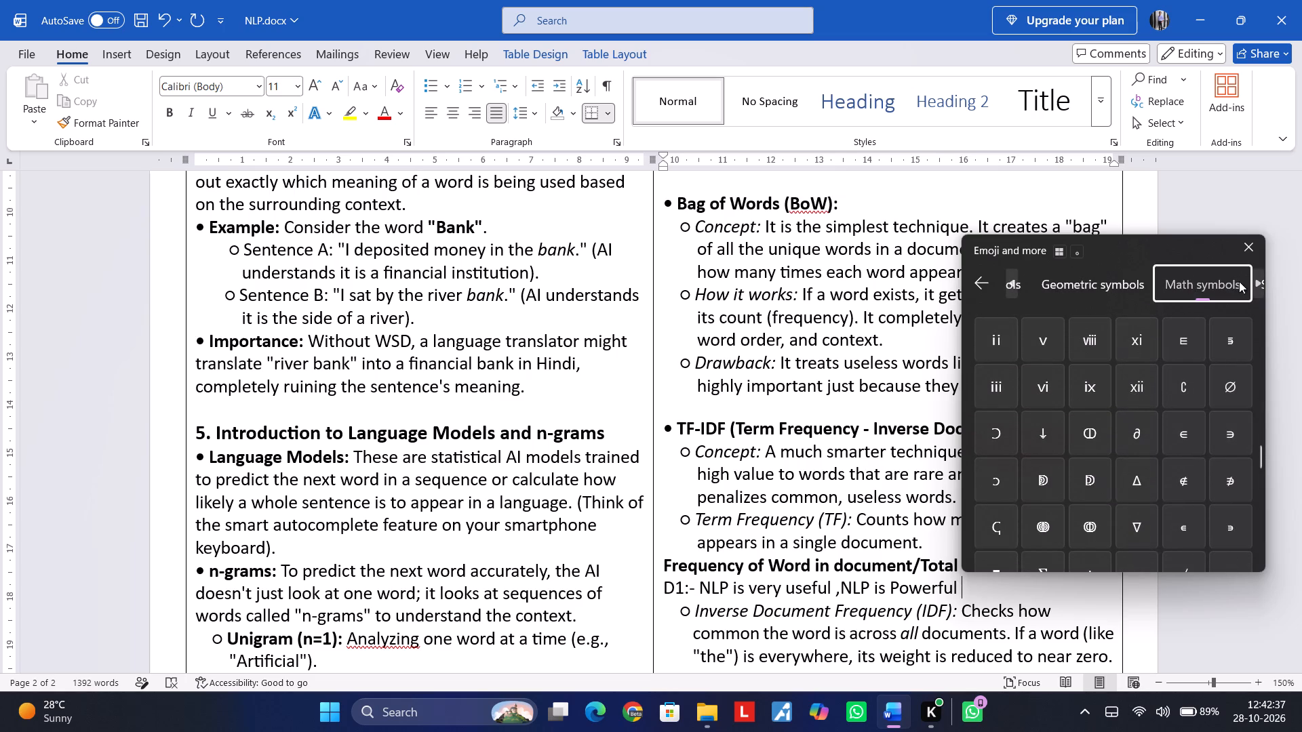
left_click(1256, 281)
left_click(1108, 282)
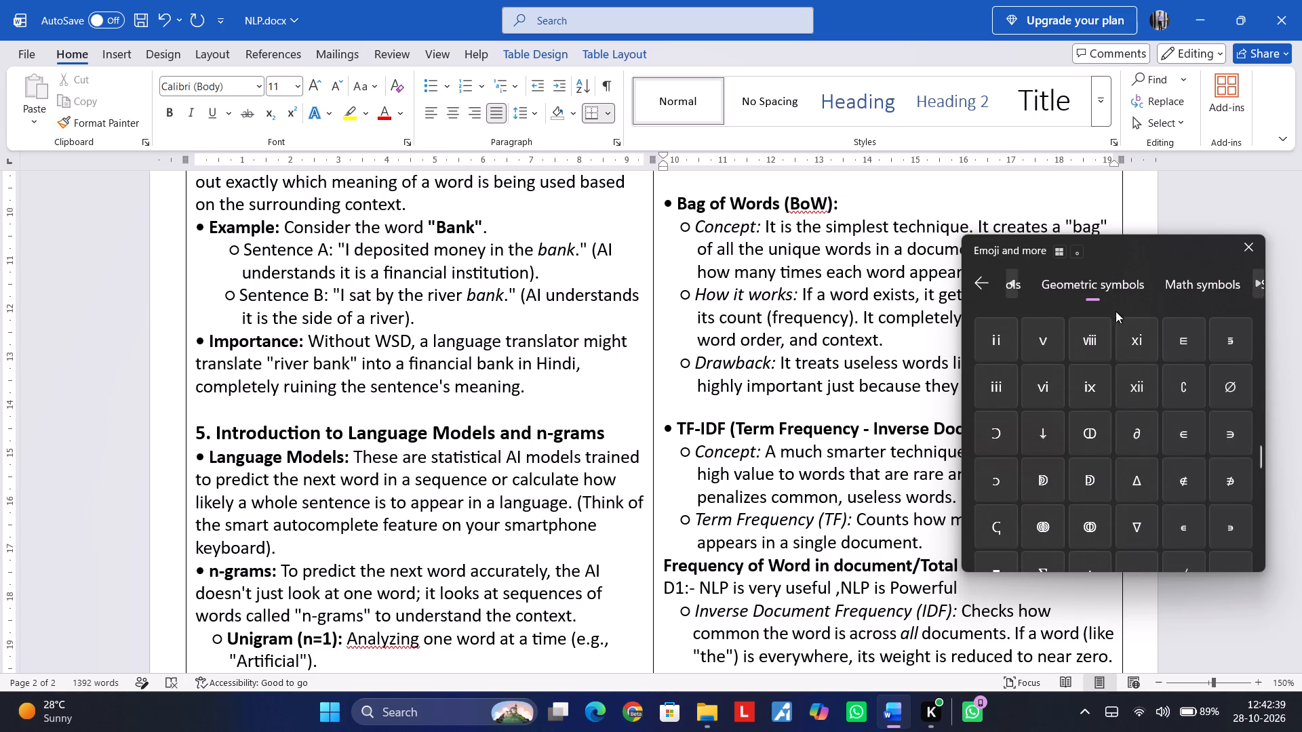
scroll(1162, 443, "down", 1)
scroll(1162, 443, "up", 1)
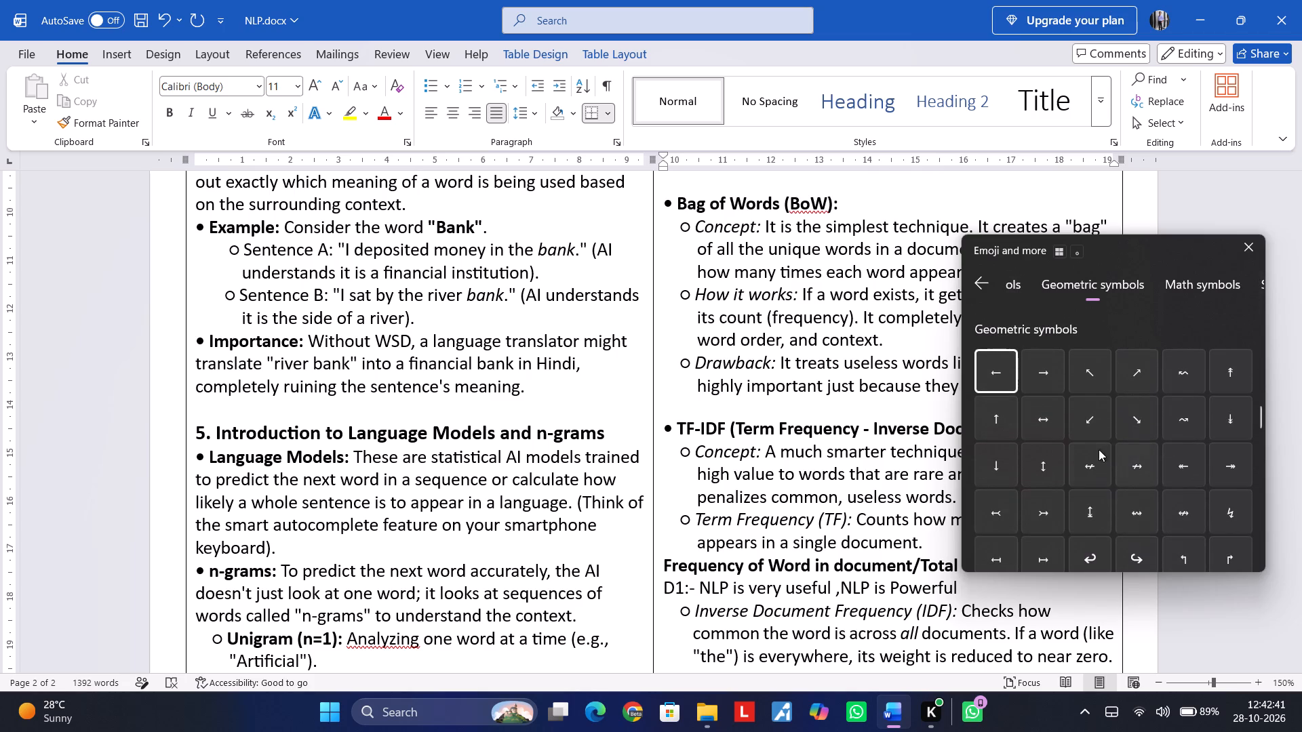
left_click(1042, 379)
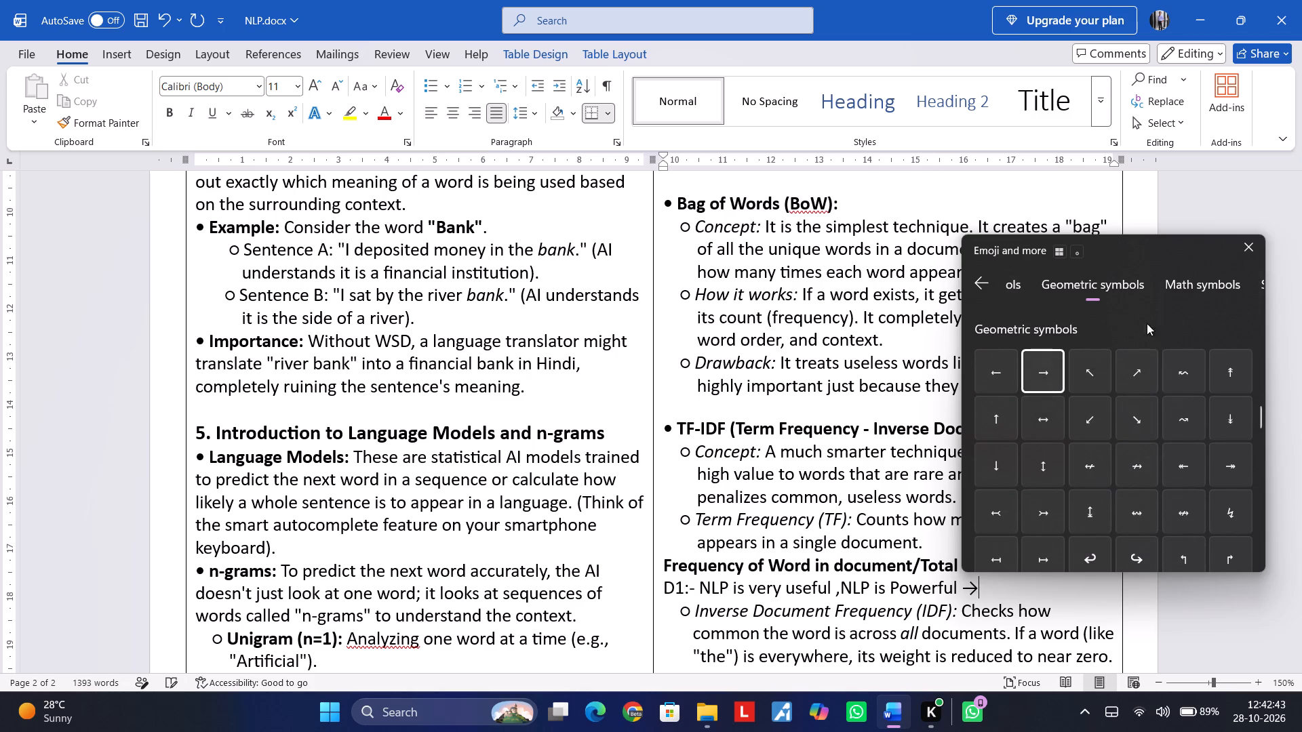
left_click(1251, 245)
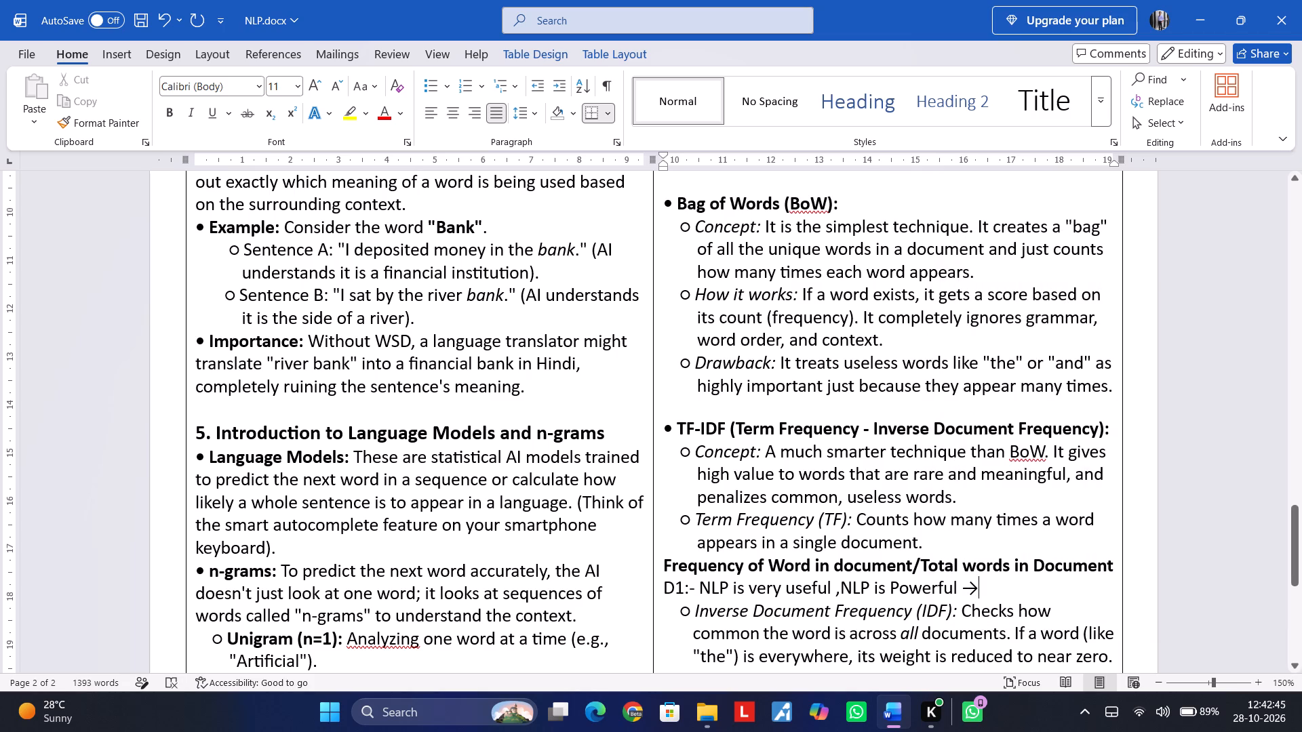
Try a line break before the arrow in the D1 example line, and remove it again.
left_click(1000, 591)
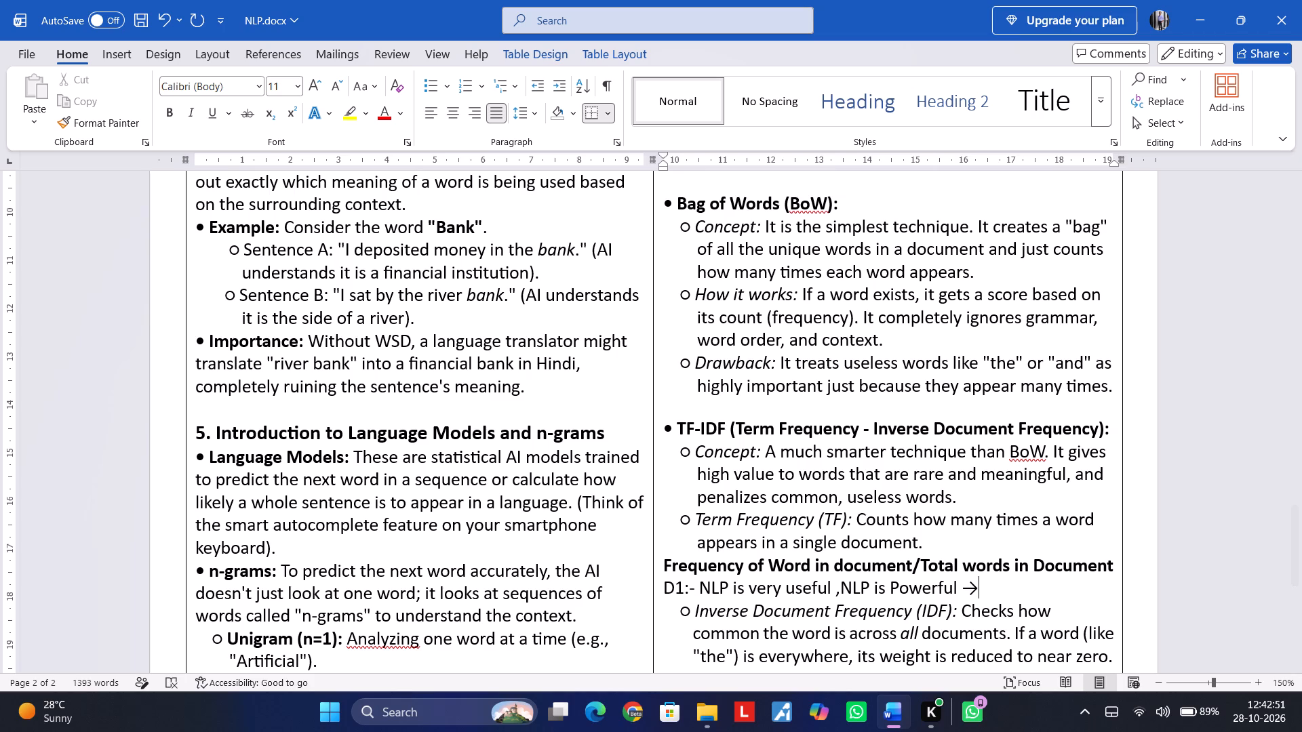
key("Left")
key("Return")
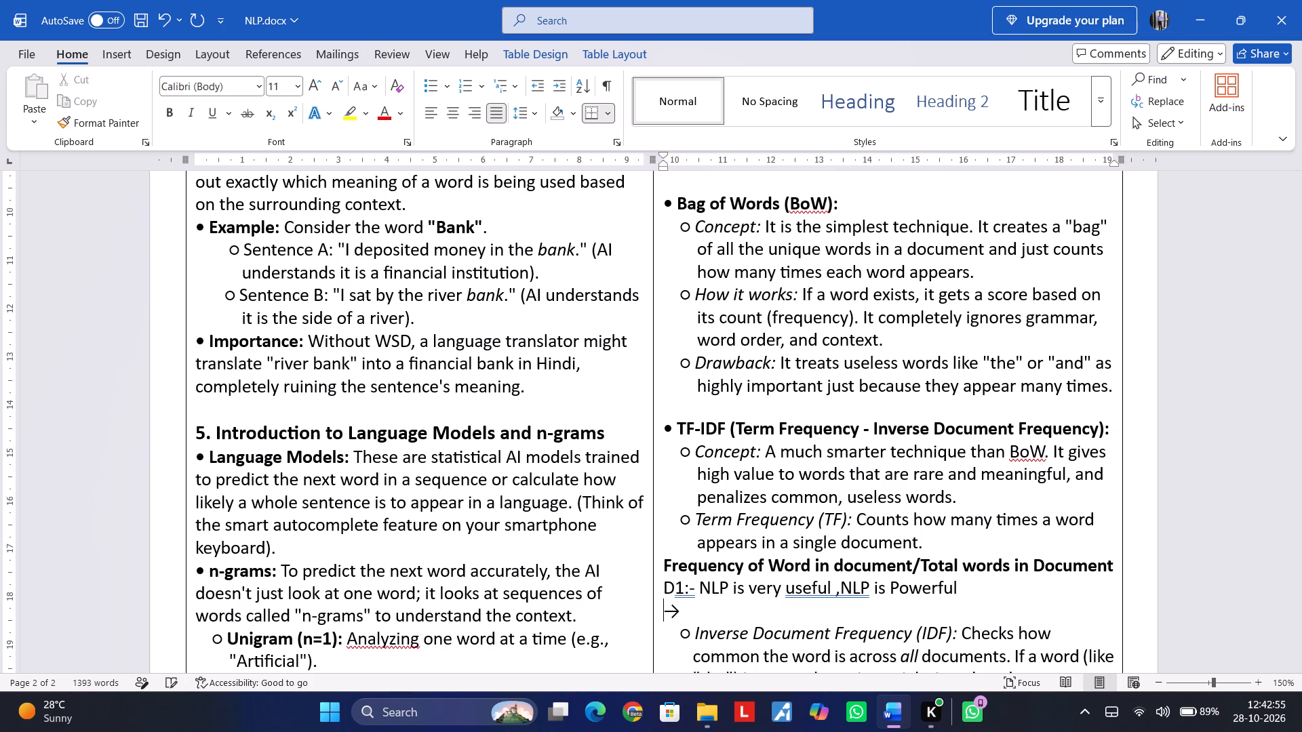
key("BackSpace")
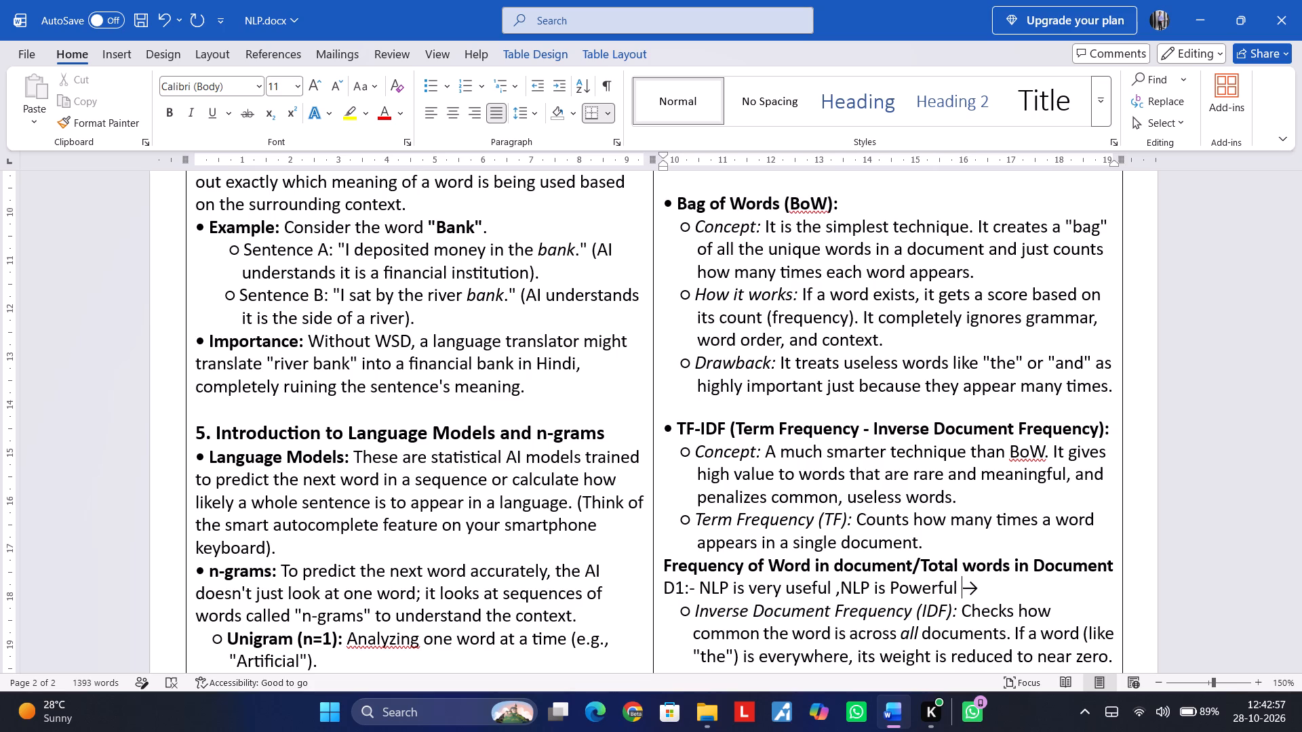
Add a space after the arrow at the end of the D1 example line.
key("Right")
key("Right")
key("Left")
key("space")
Correct the comma spacing between the two example sentences so it reads "useful, NLP".
key("ctrl+Left")
key("ctrl+Left")
key("ctrl+Left")
key("ctrl+Left")
key("ctrl+Left")
key("ctrl+Right")
key("Left")
key("BackSpace")
key("Right")
key("space")
Change the spacing in the label at the start of the example line so it reads "D1: -".
key("Right")
key("Right")
key("ctrl+Right")
key("ctrl+Right")
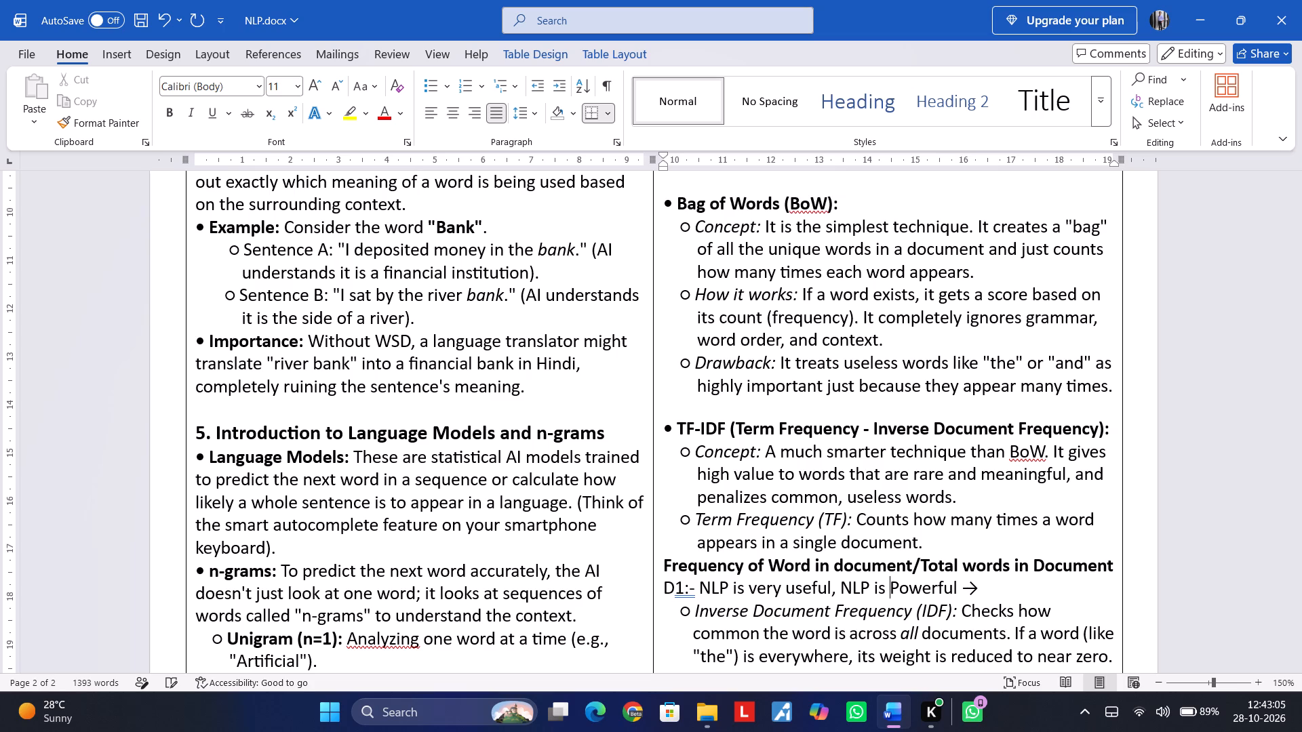
key("ctrl+Left")
key("ctrl+Left")
key("ctrl+Left")
key("ctrl+Left")
key("ctrl+Left")
key("ctrl+Left")
key("ctrl+Left")
key("ctrl+Left")
key("ctrl+Left")
key("ctrl+Right")
key("space")
key("ctrl+Right")
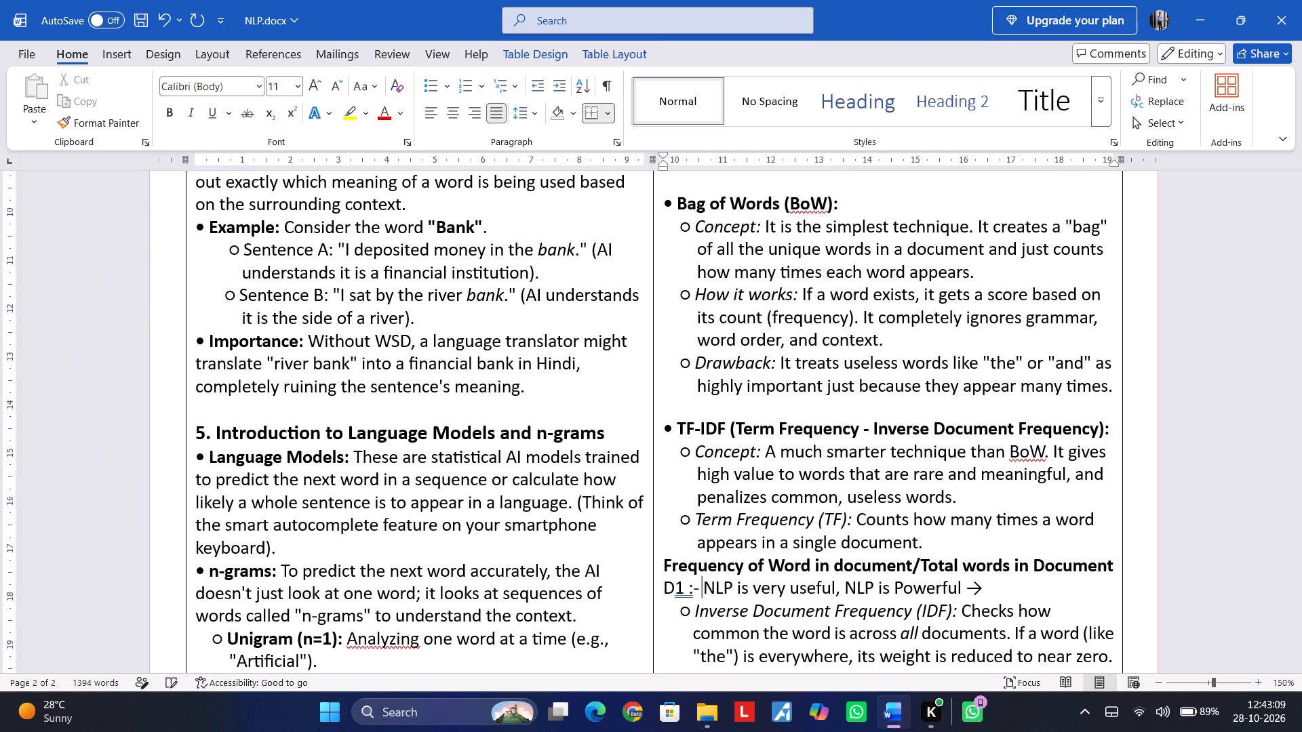
key("ctrl+Right")
key("ctrl+Left")
key("ctrl+Left")
key("Right")
key("space")
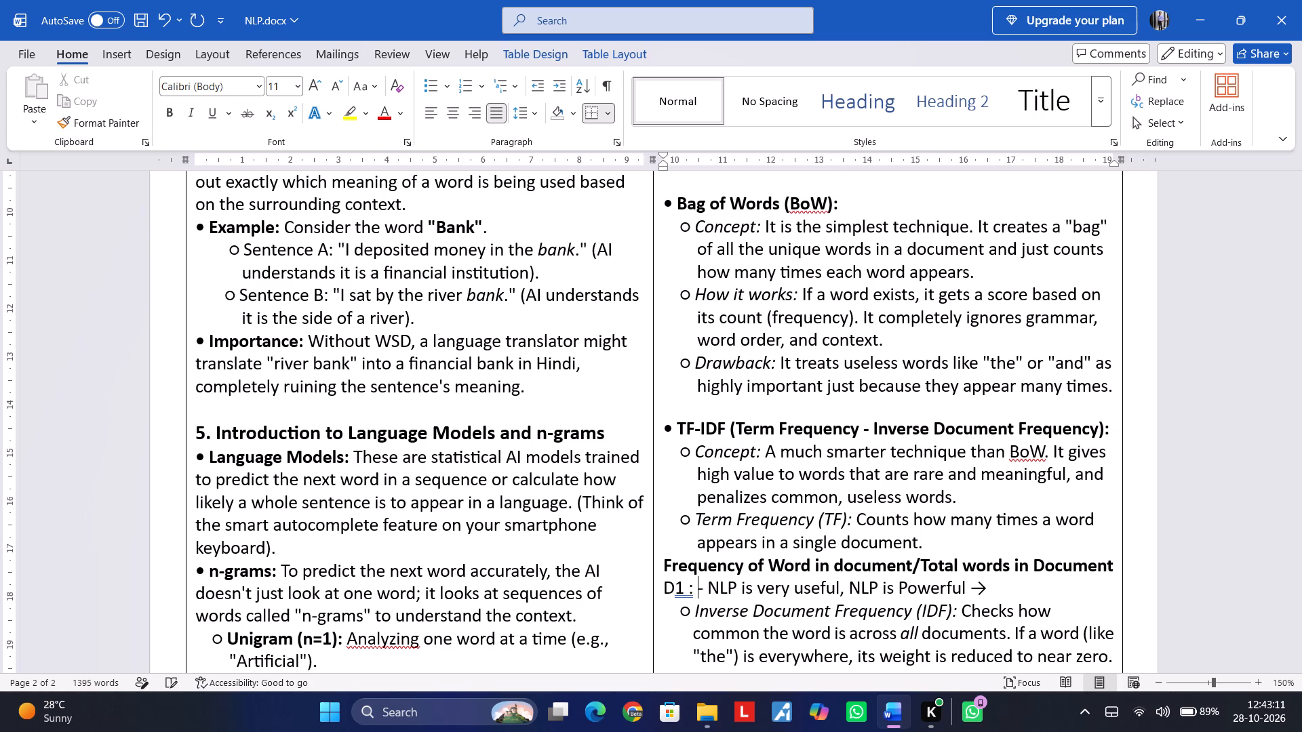
key("Right")
key("Left")
key("Left")
key("Left")
key("BackSpace")
key("Right")
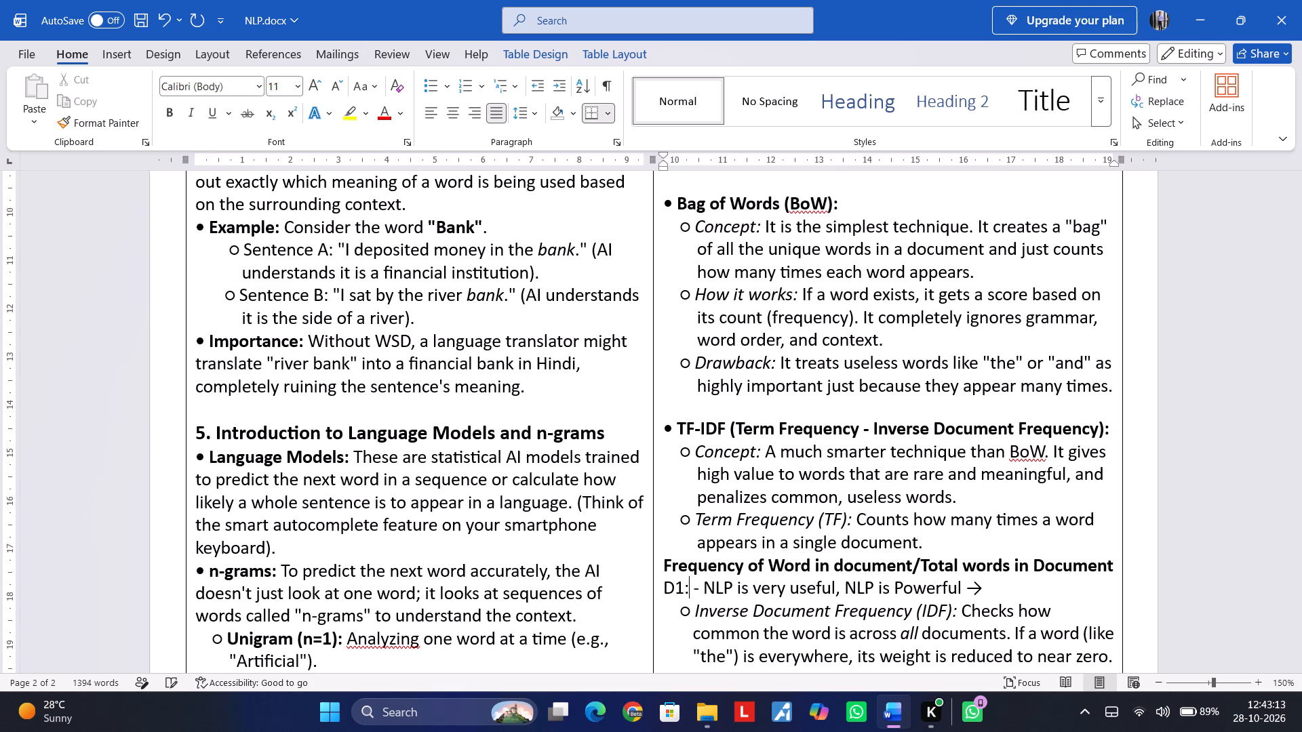
Insert the label "D2: - " in front of "NLP is Powerful" in the example line.
key("Right")
key("ctrl+Right")
key("ctrl+Right")
key("ctrl+Right")
key("ctrl+Right")
key("ctrl+Right")
key("ctrl+Right")
key("shift+d")
key("2")
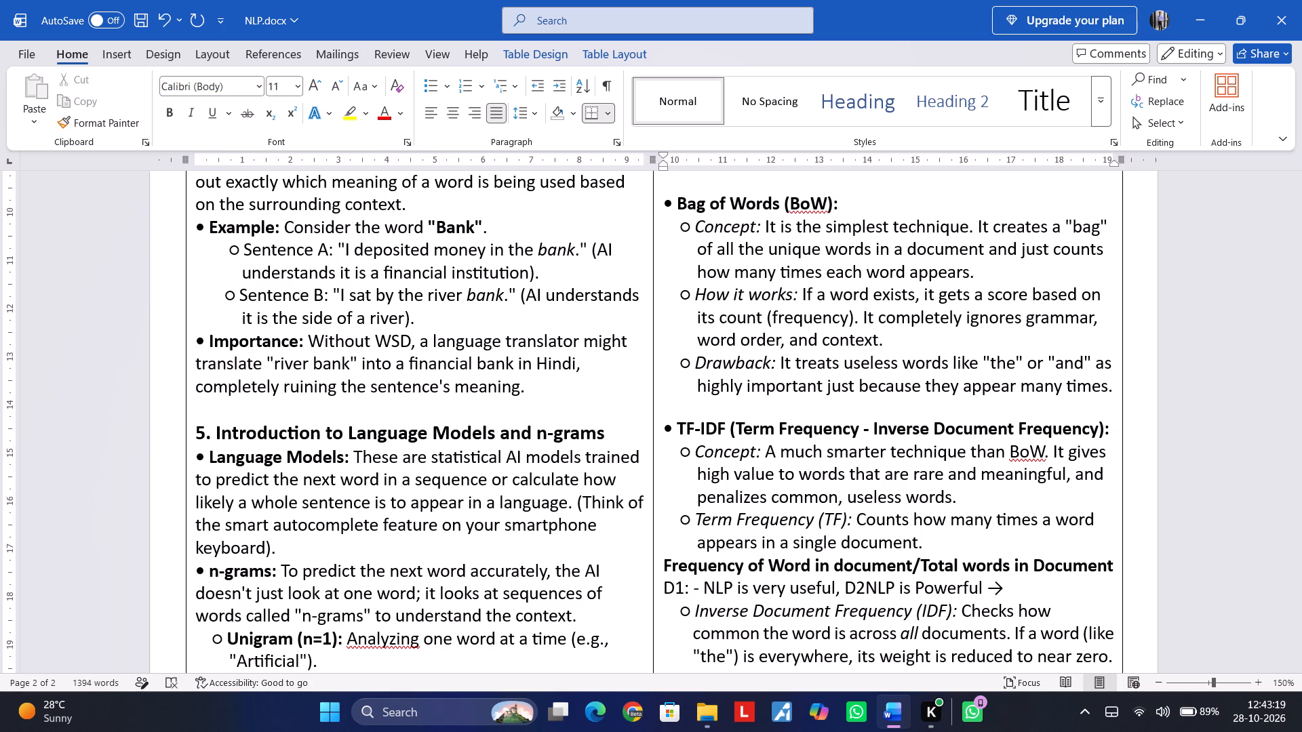
type(":")
key("space")
type("-")
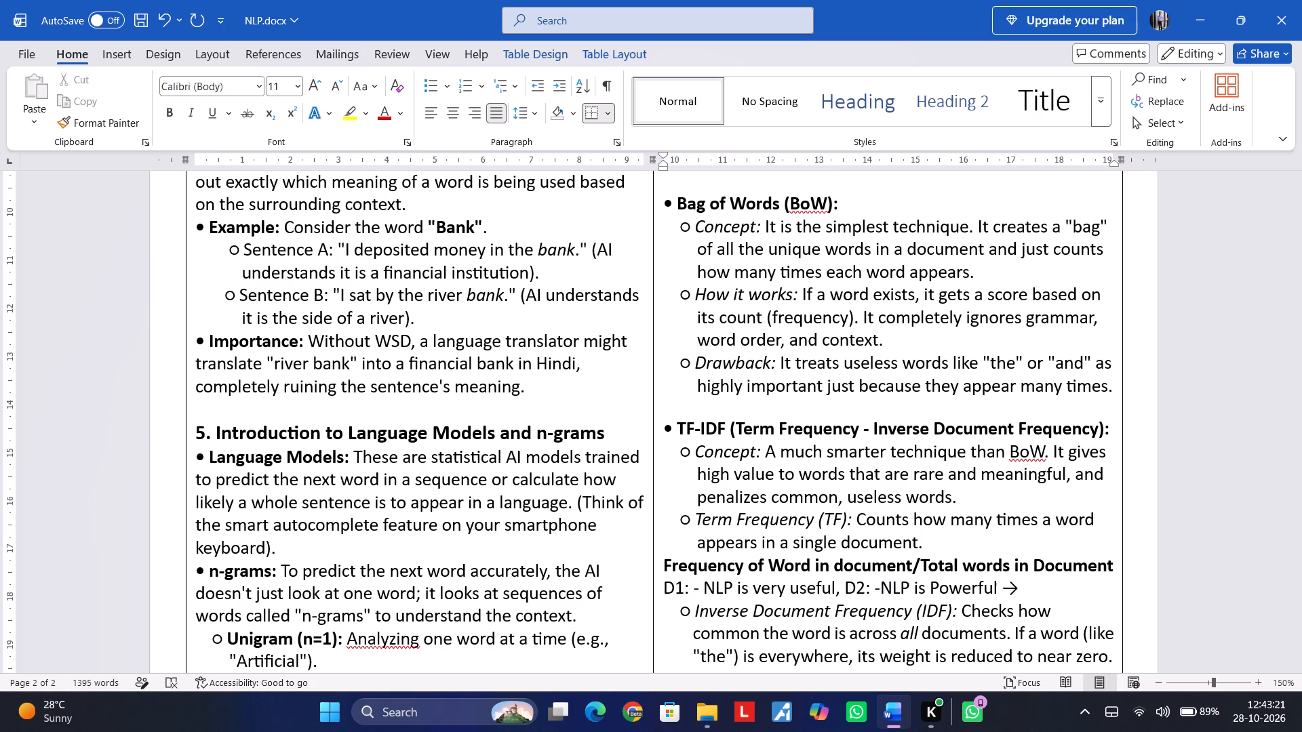
key("space")
Add "ForwordNLP" directly after the arrow at the end of the D1 and D2 example line.
key("Right")
key("Right")
key("Right")
key("Right")
key("Right")
key("Right")
key("Right")
key("Right")
key("Right")
key("Right")
key("Right")
key("Right")
key("Right")
key("Right")
key("Right")
key("Right")
key("Right")
key("Right")
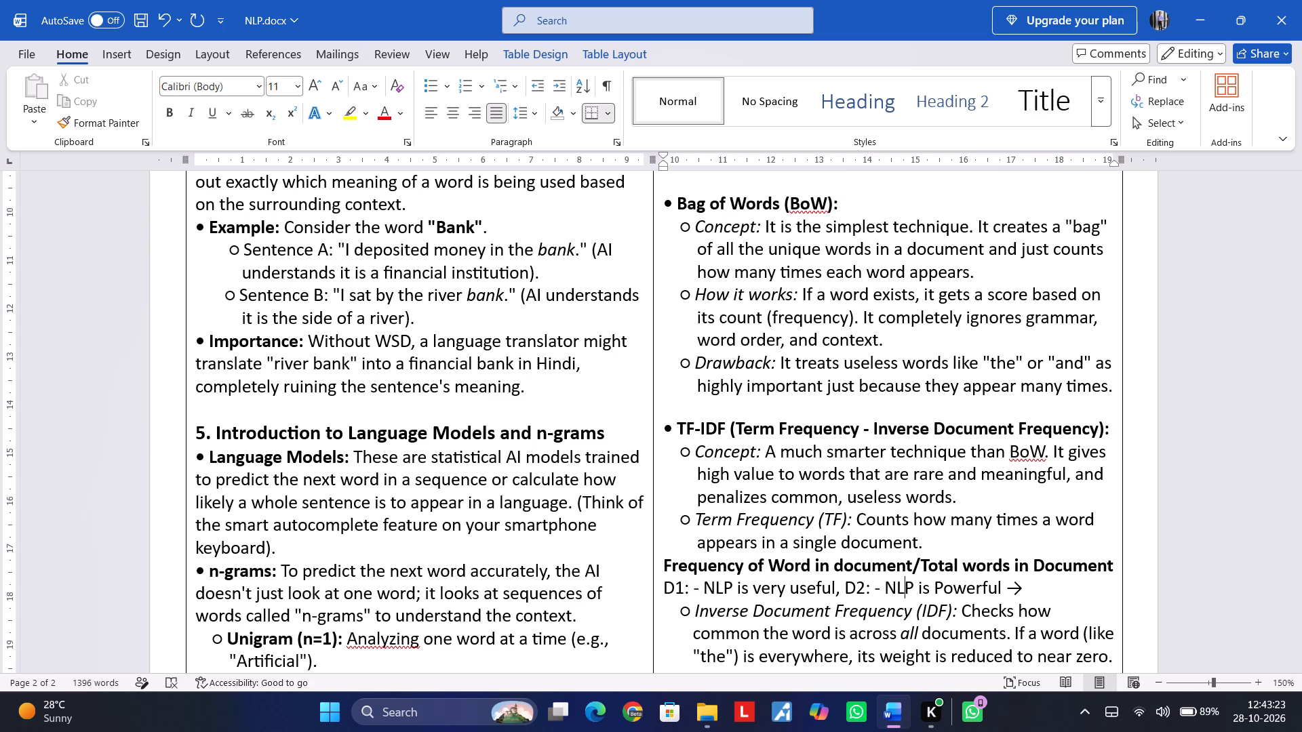
key("Left")
type("For")
key("space")
type("wo")
key("BackSpace")
key("BackSpace")
key("BackSpace")
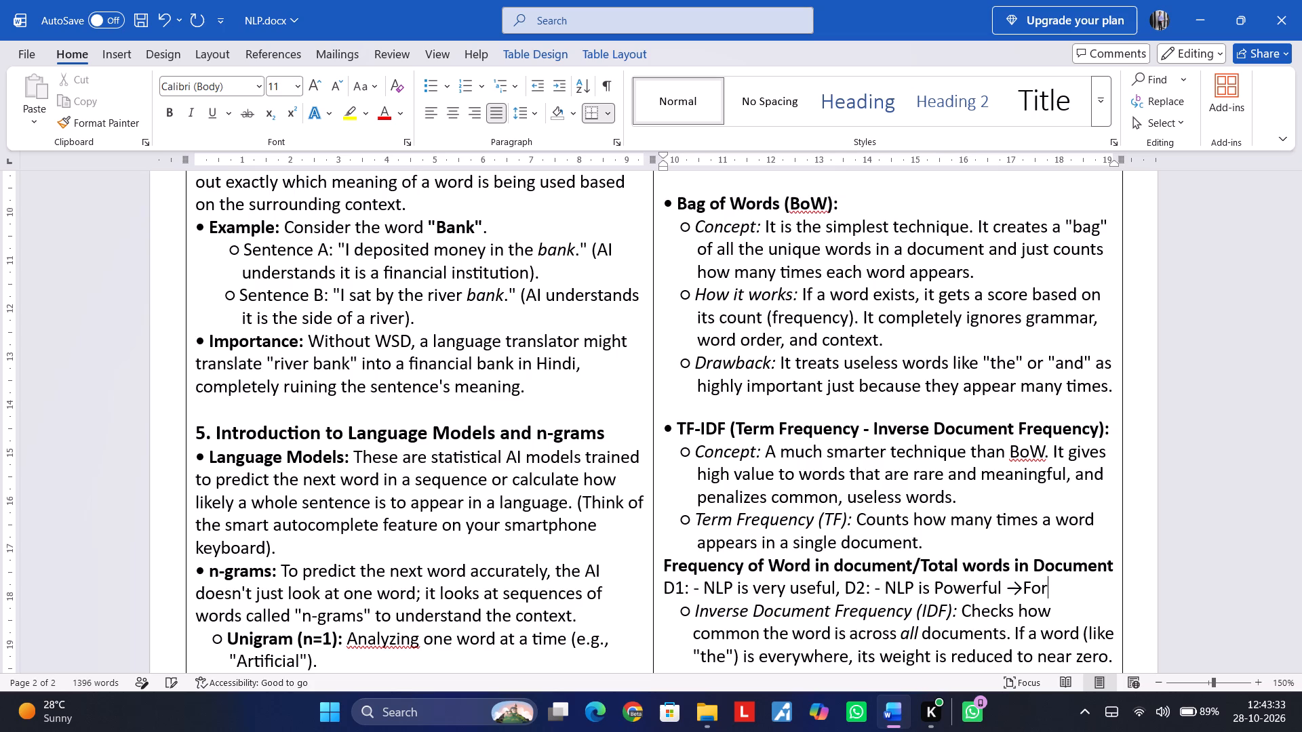
type("word")
key("space")
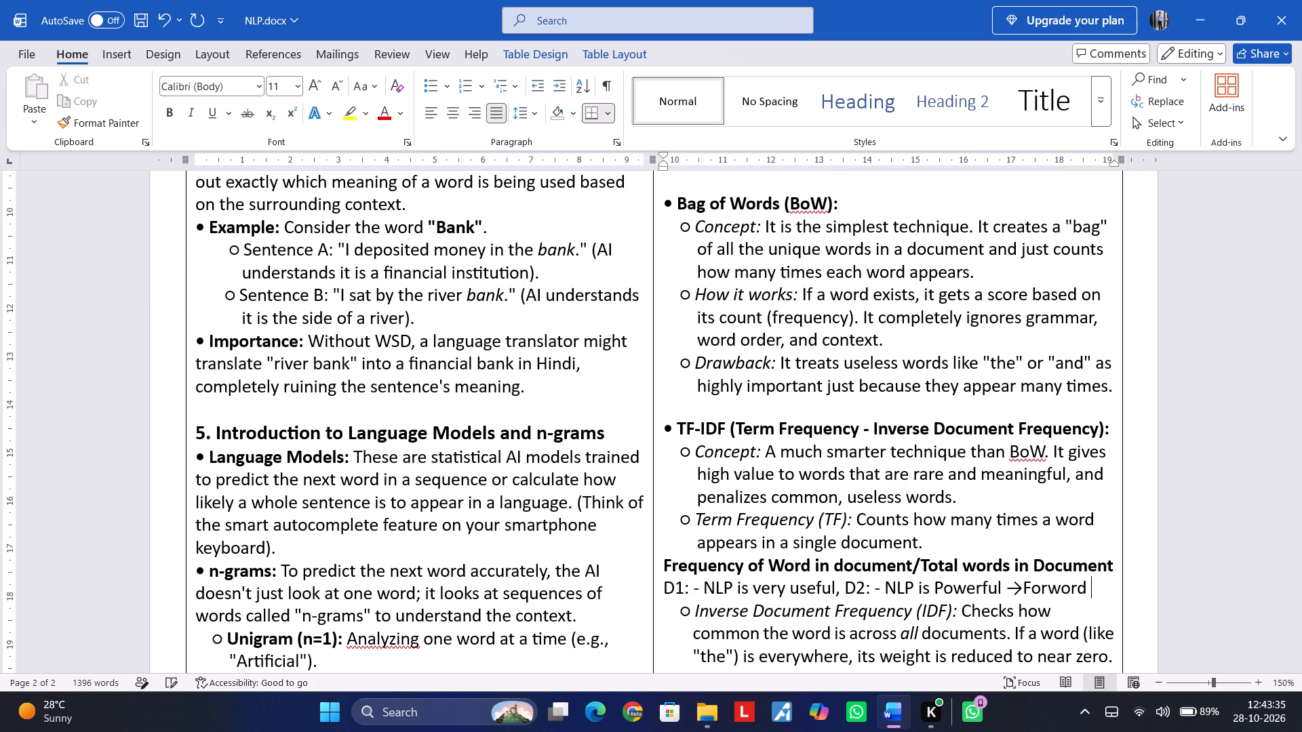
key("BackSpace")
type("NLP")
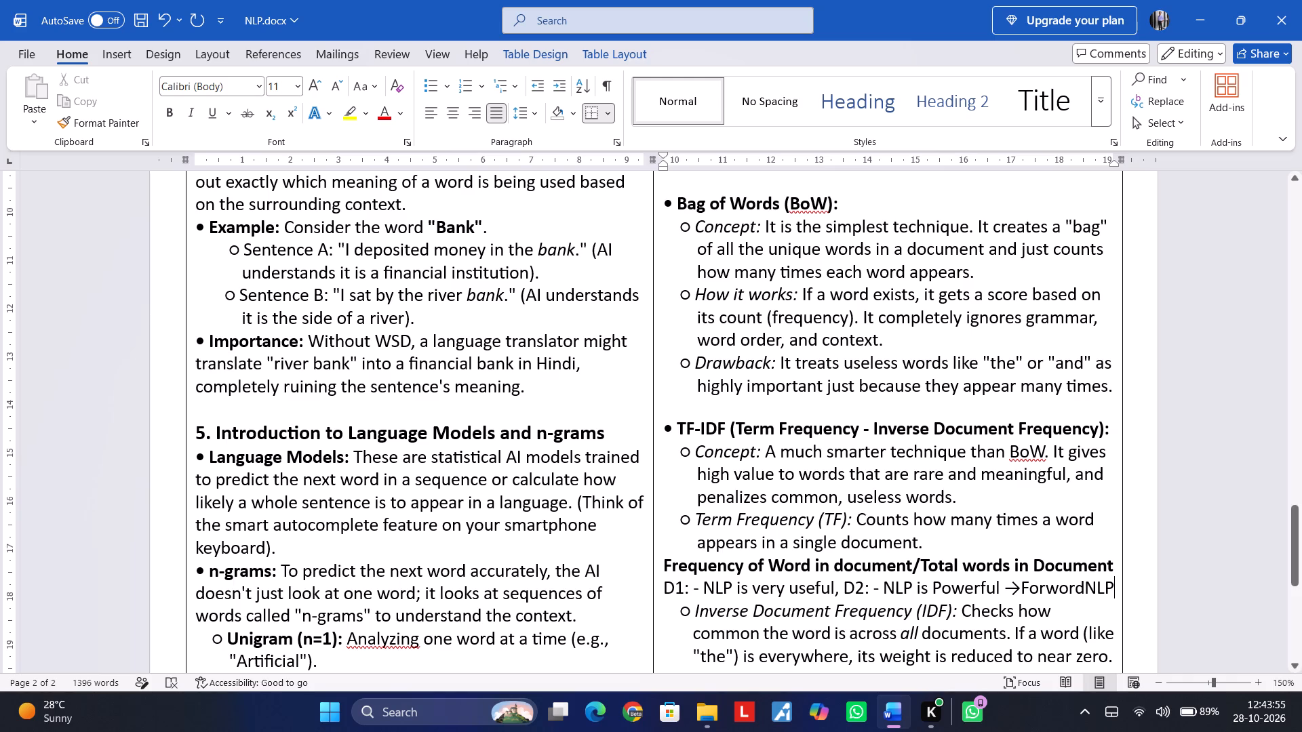
Insert the label "TF: " in front of the bold Term Frequency formula.
left_click(663, 565)
type("TF")
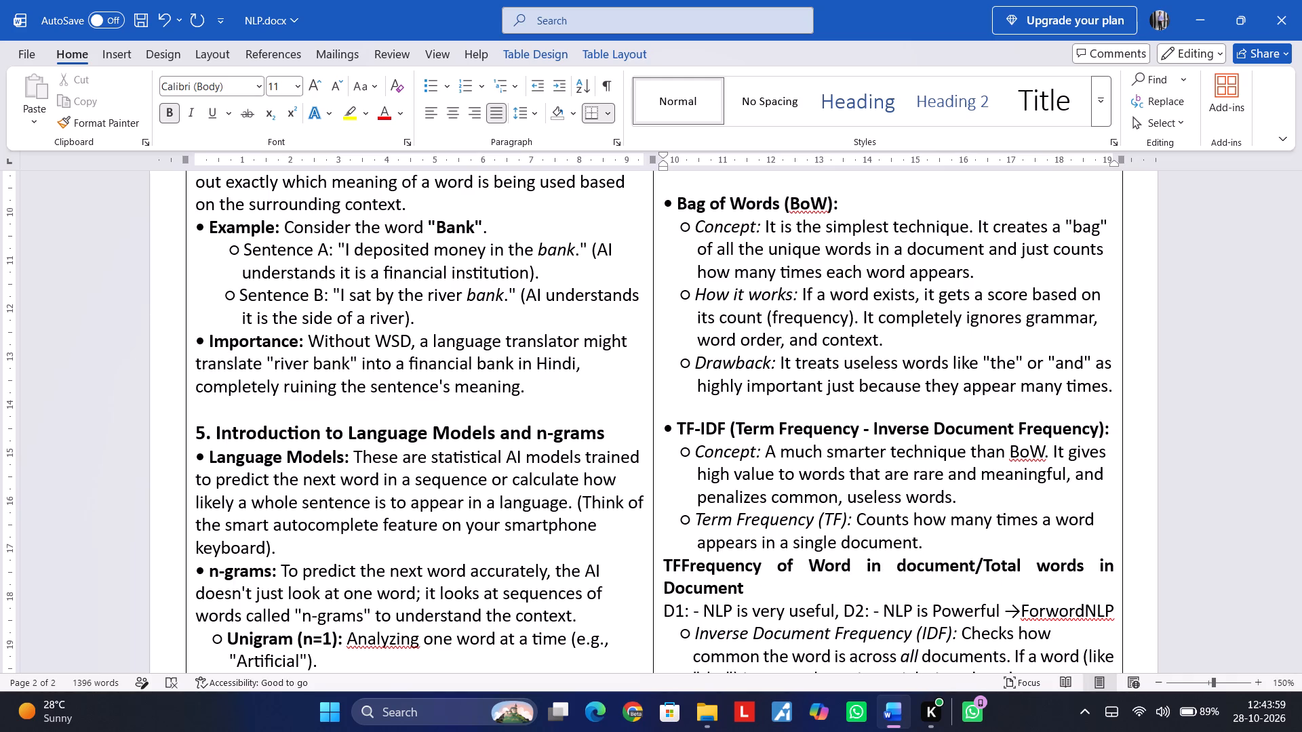
key("minus")
key("BackSpace")
type(":")
key("space")
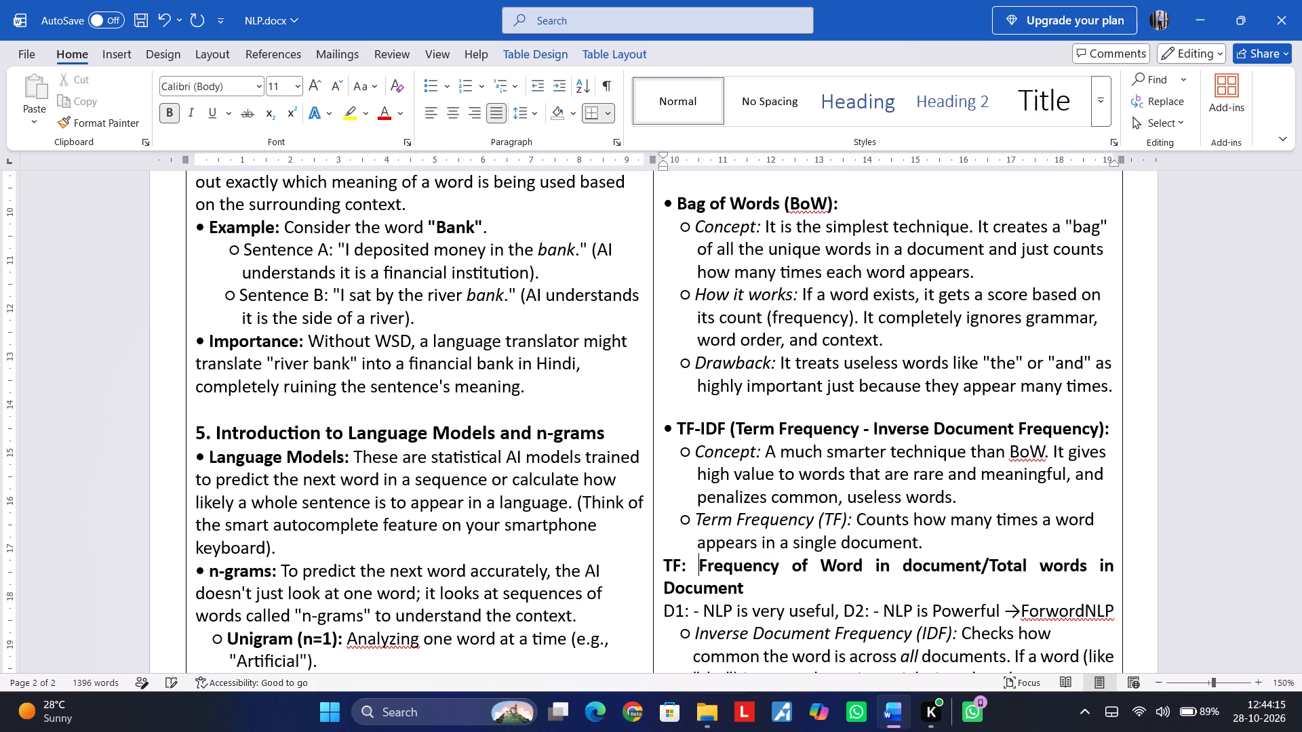
Break the formula before its final word "Document" and indent that new line with spaces to sit roughly under "Frequency".
key("Down")
key("Left")
key("Left")
key("Left")
key("Left")
key("Return")
key("space")
key("space")
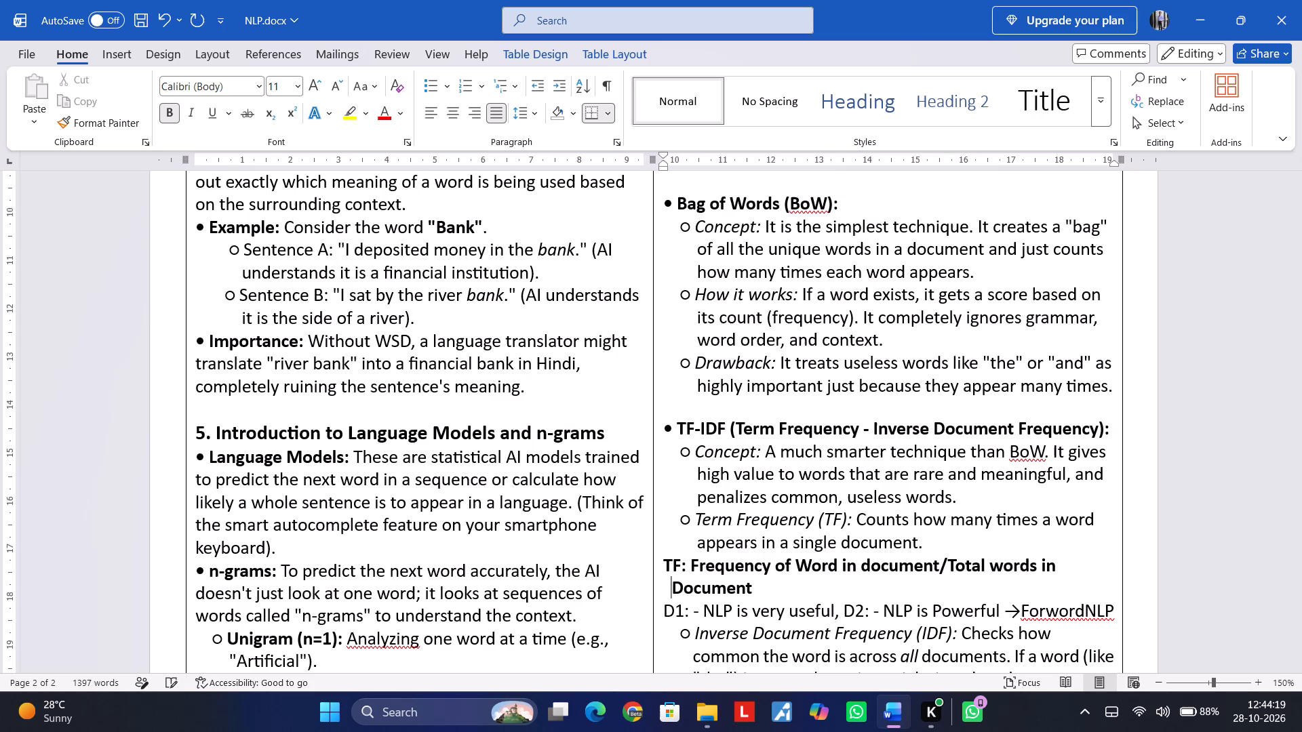
key("space")
key("space")
key("space")
key("space")
key("space")
key("Up")
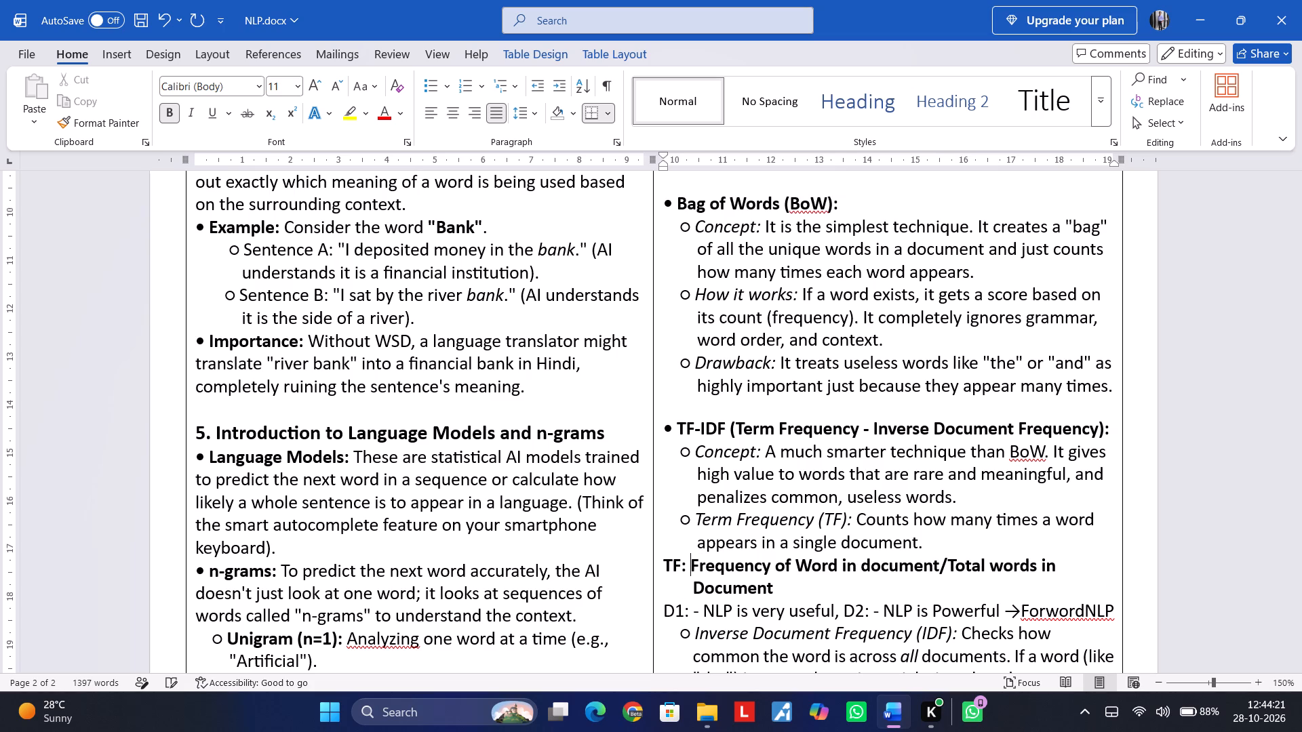
key("Down")
key("BackSpace")
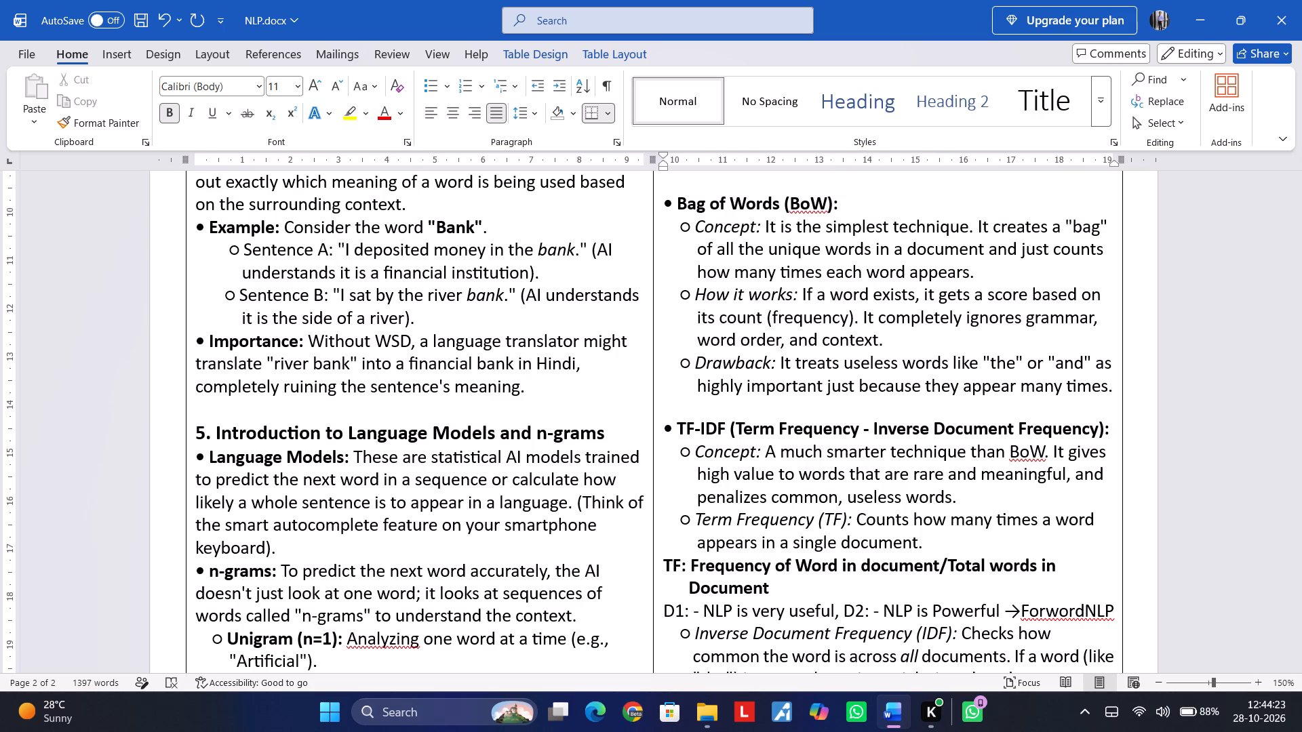
Change the formula's label to read "TF : - " and add one more space to the indent before "Document".
key("Up")
key("space")
key("Down")
key("Left")
key("space")
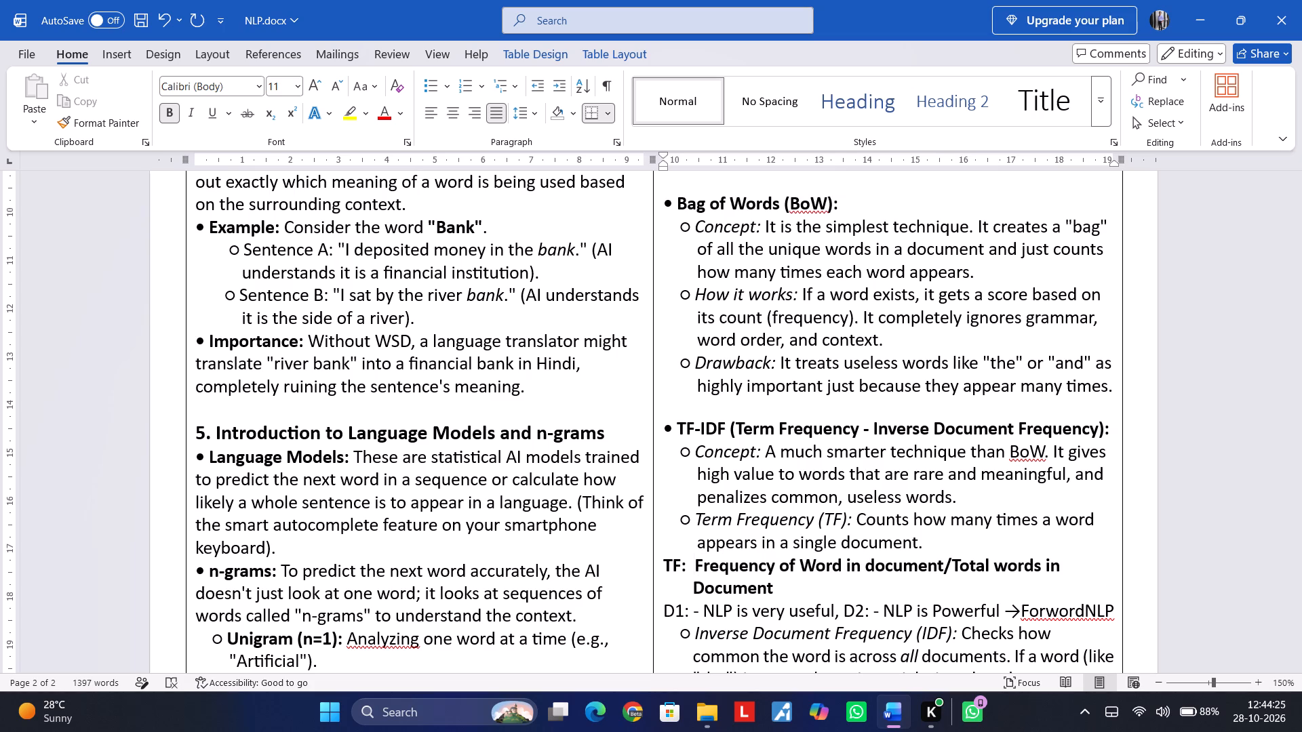
key("Up")
key("Left")
key("minus")
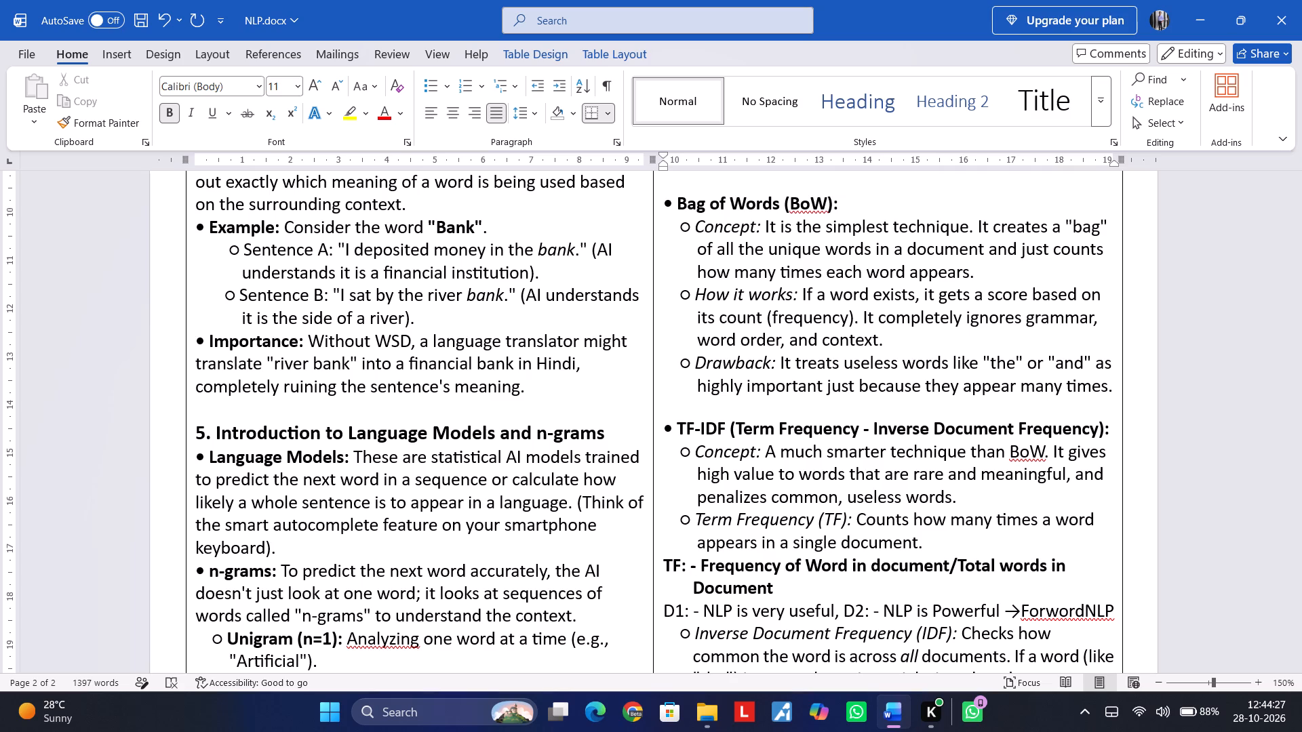
key("Left")
key("Left")
key("Left")
key("space")
key("Right")
key("Right")
key("Down")
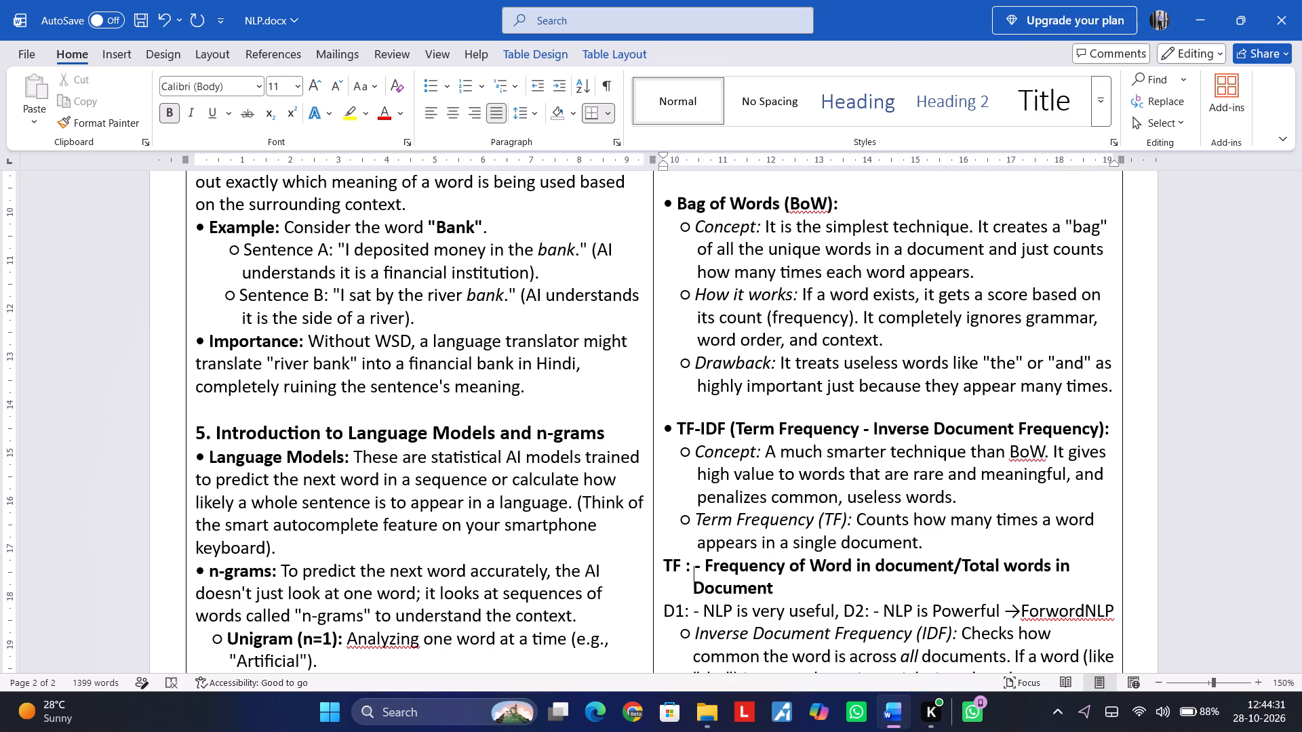
Add a bold line reading "Example: -" between the TF formula and the D1 and D2 sentences.
key("Down")
key("Down")
scroll(663, 565, "down", 1)
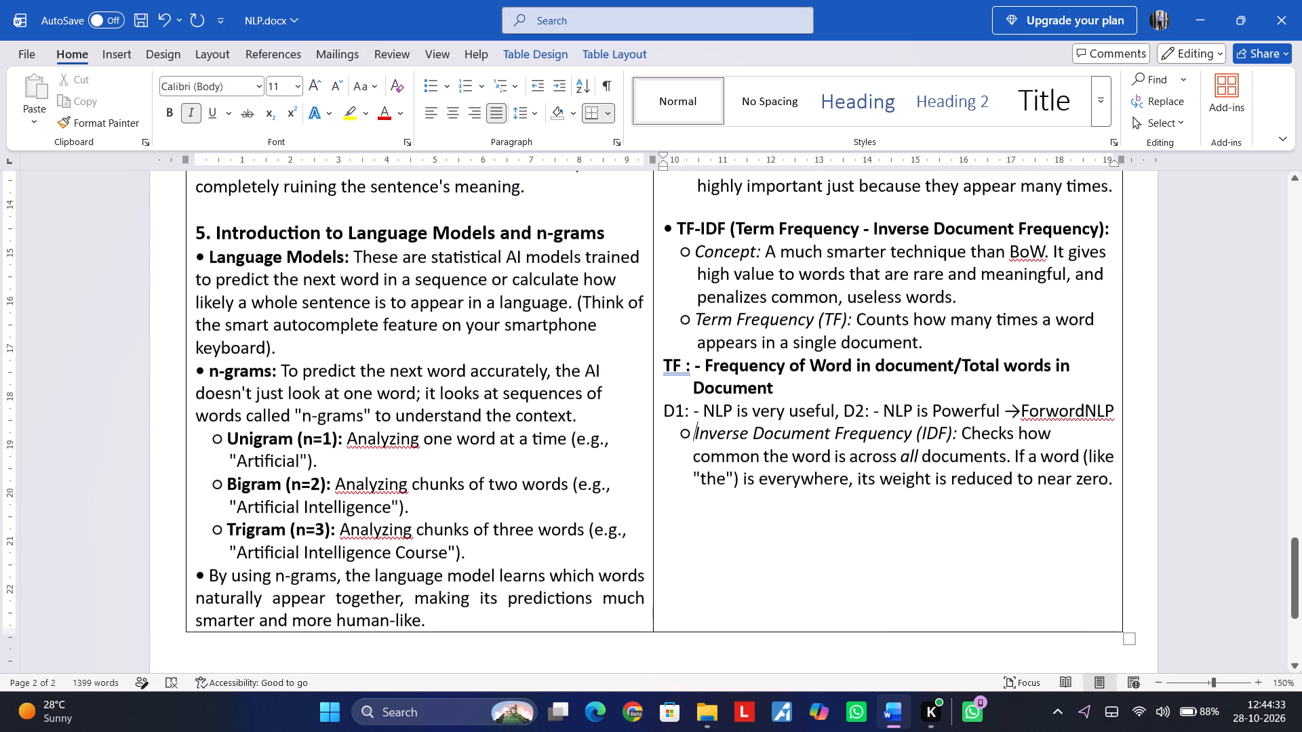
left_click(1079, 432)
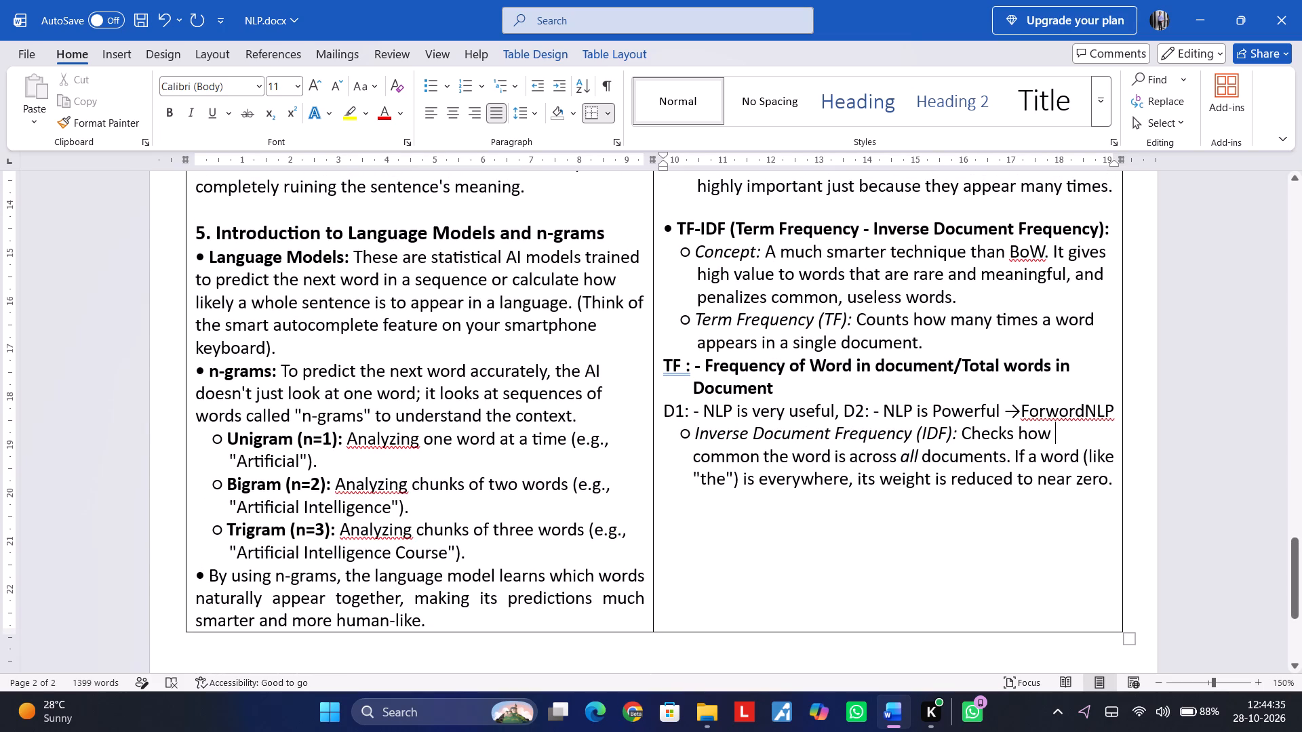
left_click(844, 400)
key("Up")
key("Return")
type("Exa,")
key("BackSpace")
type("mple")
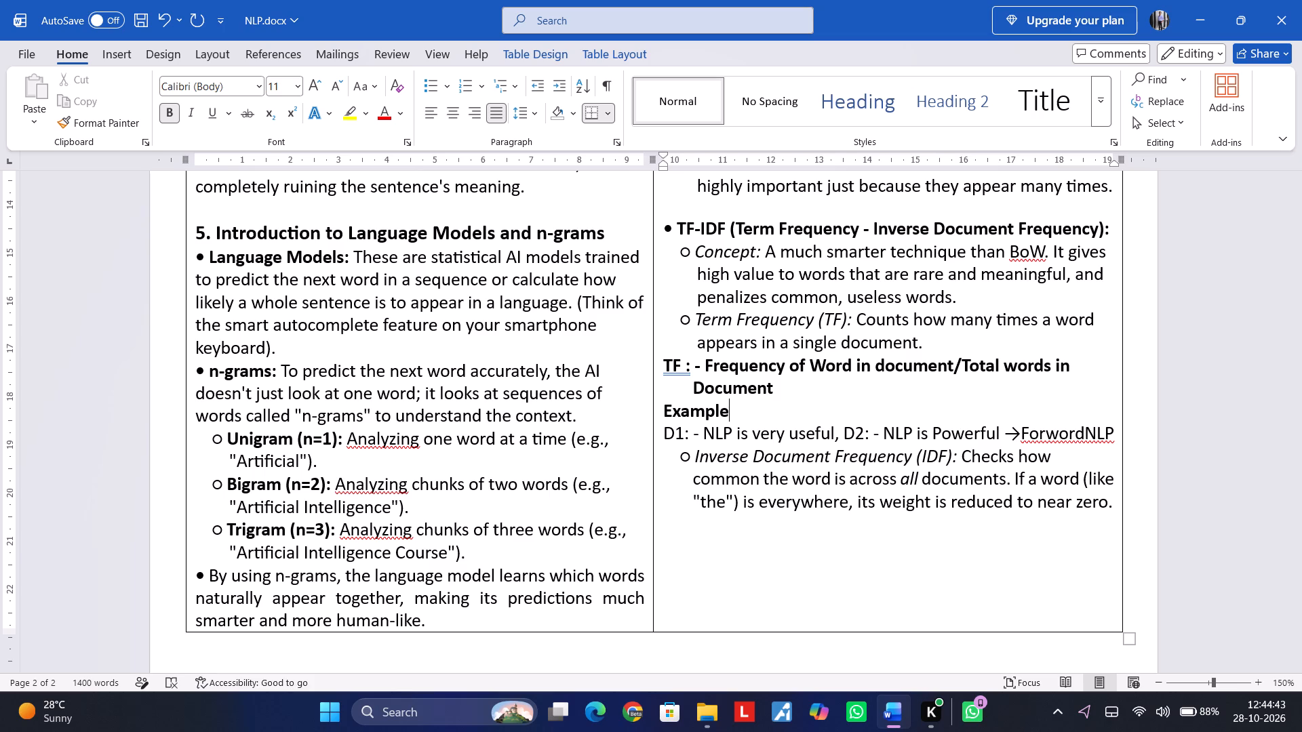
key("shift+colon")
type("-")
key("space")
key("Down")
key("Down")
key("Up")
key("Up")
key("Left")
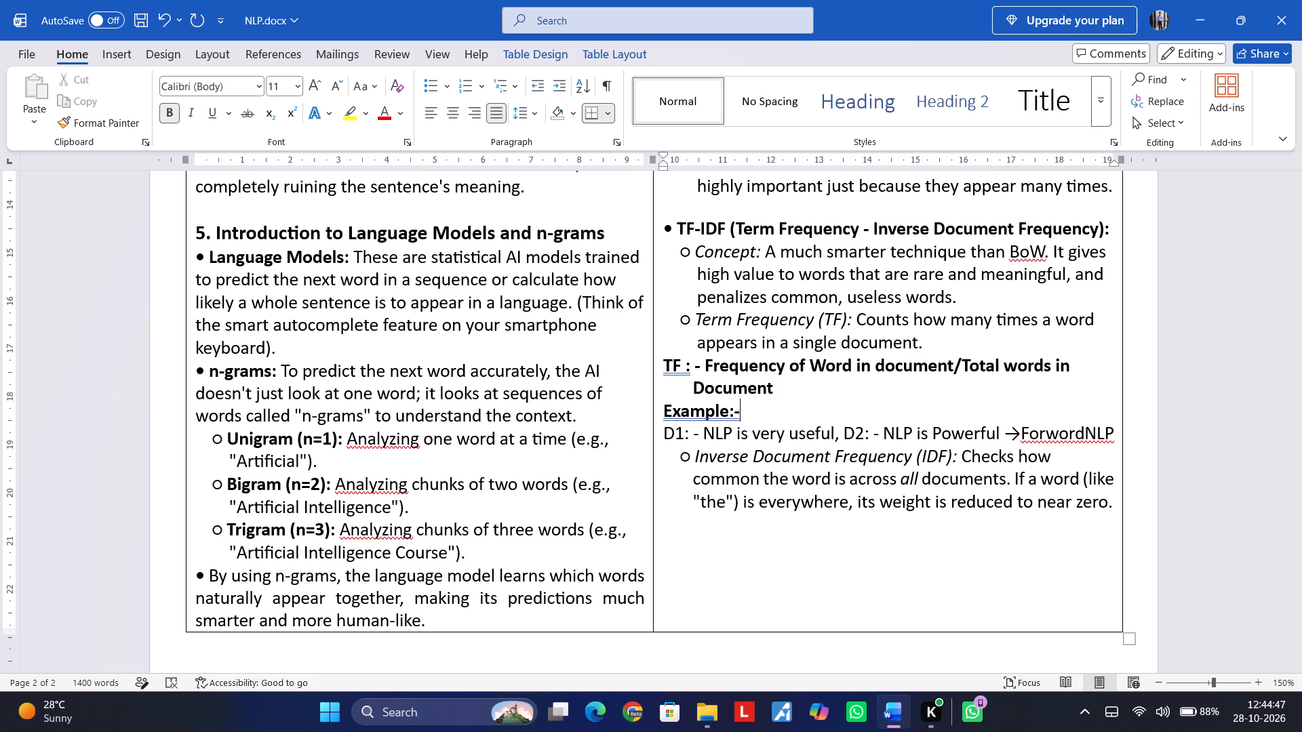
key("Left")
key("space")
key("Down")
key("Down")
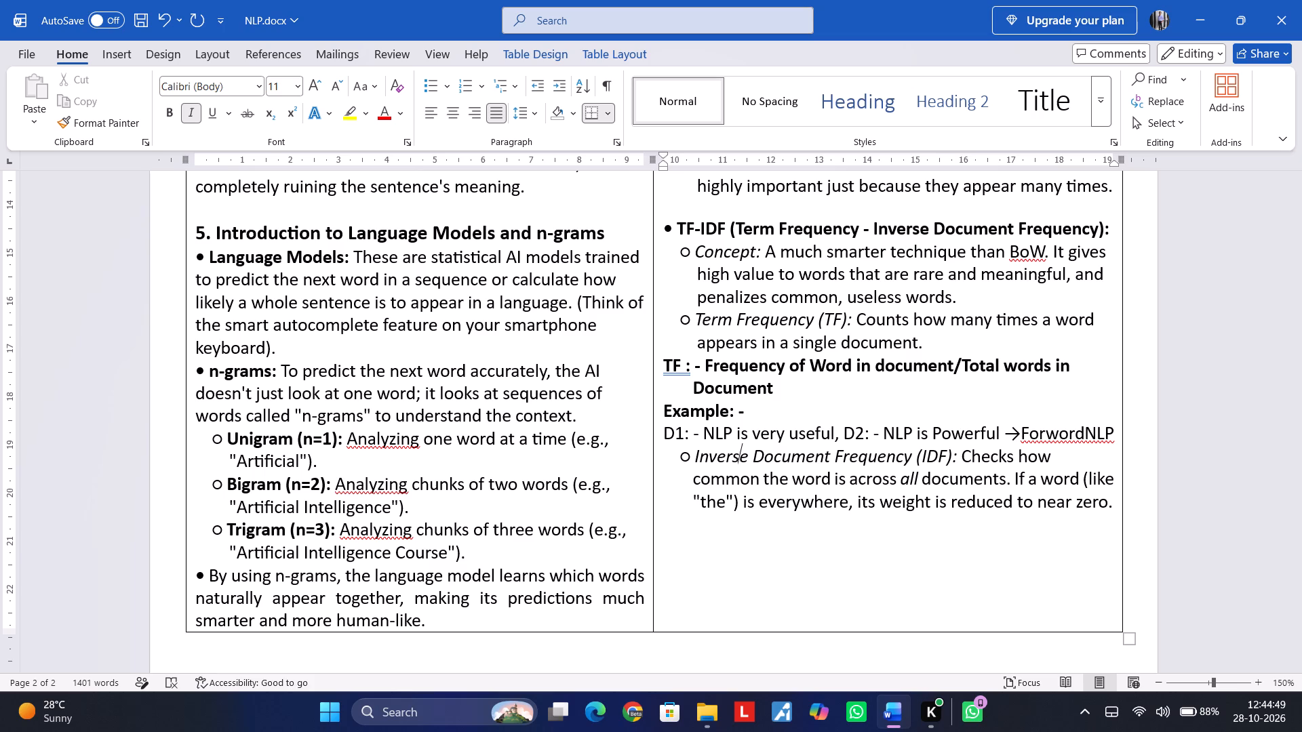
Move "→ForwordNLP" from the end of the example sentences onto a new line directly below them.
key("Right")
key("Right")
key("Right")
key("Right")
key("Right")
key("Right")
key("Right")
key("Right")
key("Right")
key("Right")
key("Right")
key("Right")
key("Right")
key("Right")
key("Right")
key("Right")
key("Right")
key("Right")
key("Right")
key("Right")
key("Right")
key("Up")
key("Right")
key("Right")
key("Right")
key("Right")
key("Right")
key("Right")
key("Left")
key("Left")
key("Right")
key("Left")
key("Left")
key("Left")
key("Left")
key("Left")
key("Left")
key("Left")
key("Right")
key("Right")
key("Right")
key("Right")
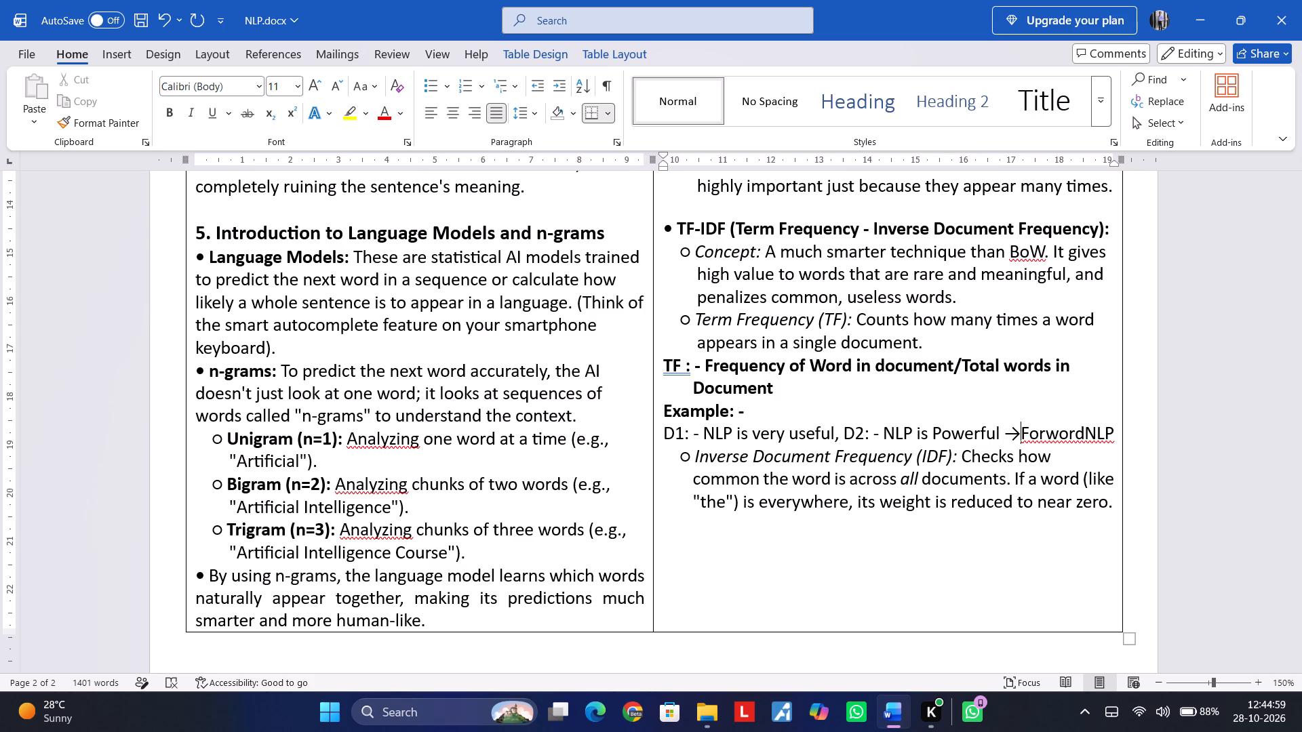
key("Left")
key("ctrl+shift+Right")
key("ctrl+shift+Right")
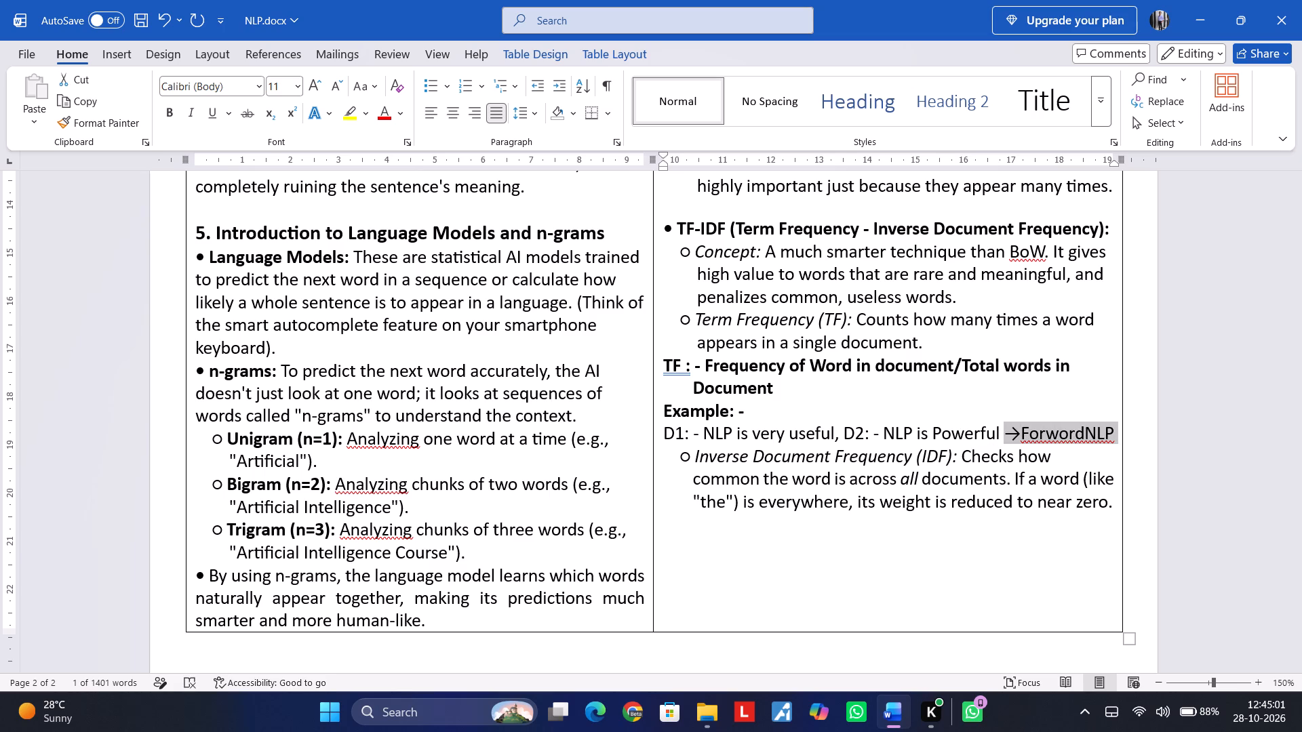
key("ctrl+x")
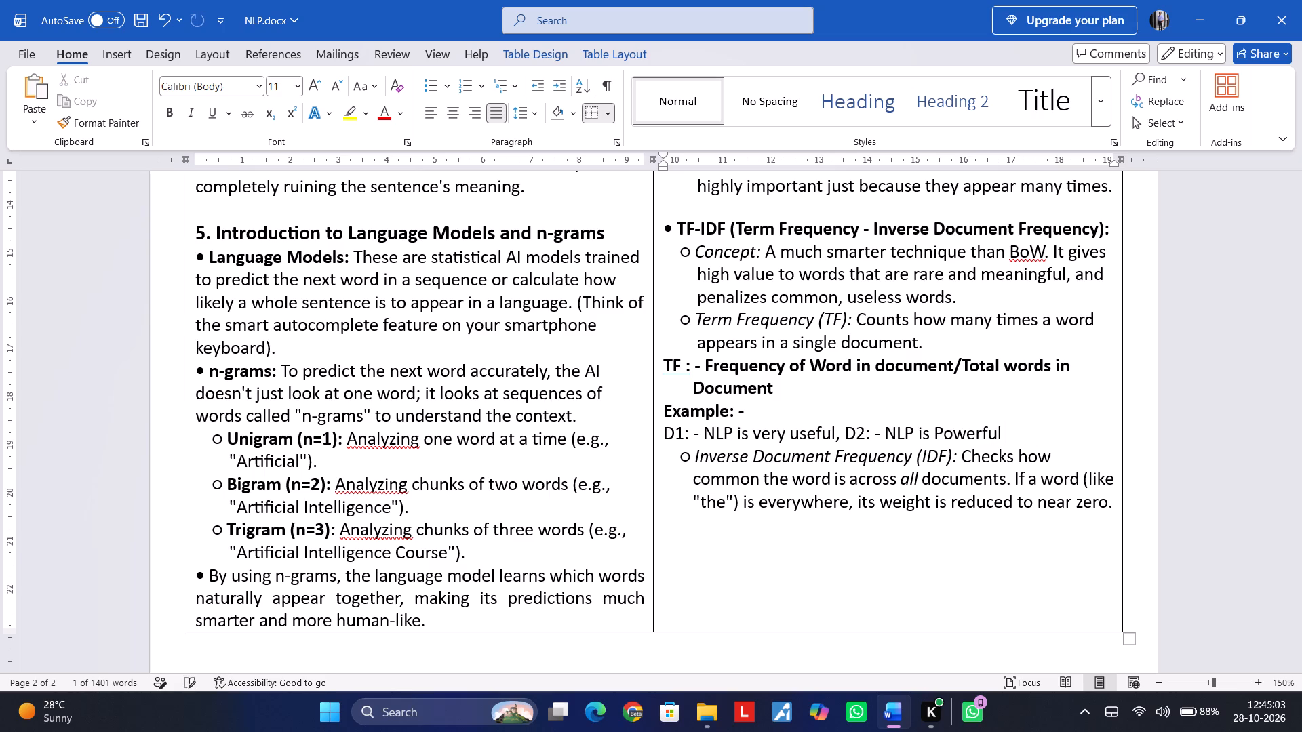
key("Return")
key("ctrl+v")
key("Left")
key("Left")
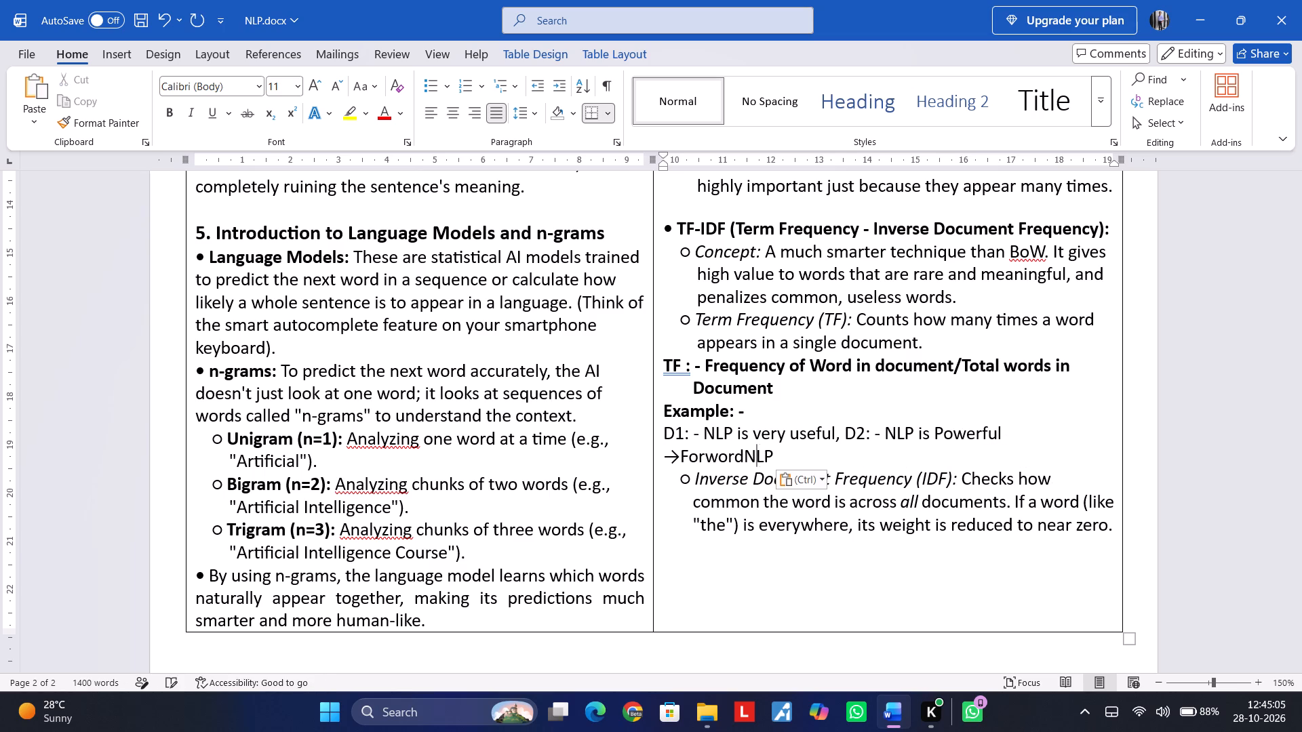
Separate "ForwordNLP" on the example's last line with spaces so it reads "For word NLP".
key("Left")
key("Left")
key("Left")
key("ctrl+Left")
key("ctrl+Left")
key("ctrl+Right")
key("ctrl+Right")
key("ctrl+Right")
key("Left")
key("Left")
key("Left")
key("Left")
key("Left")
key("Right")
key("space")
key("Left")
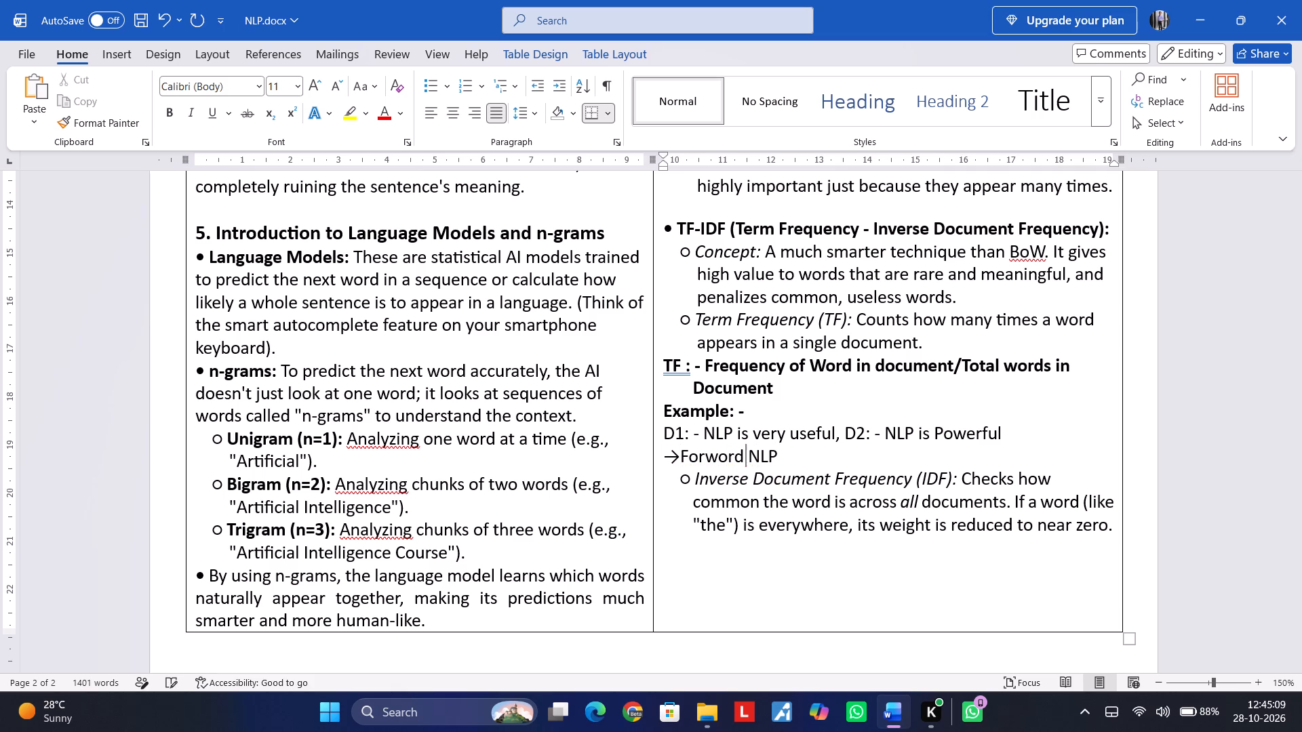
key("Left")
key("Left")
key("Left")
key("Left")
key("space")
Remove the arrow from the start of the "For word NLP" line.
key("Left")
key("Left")
key("Left")
key("Left")
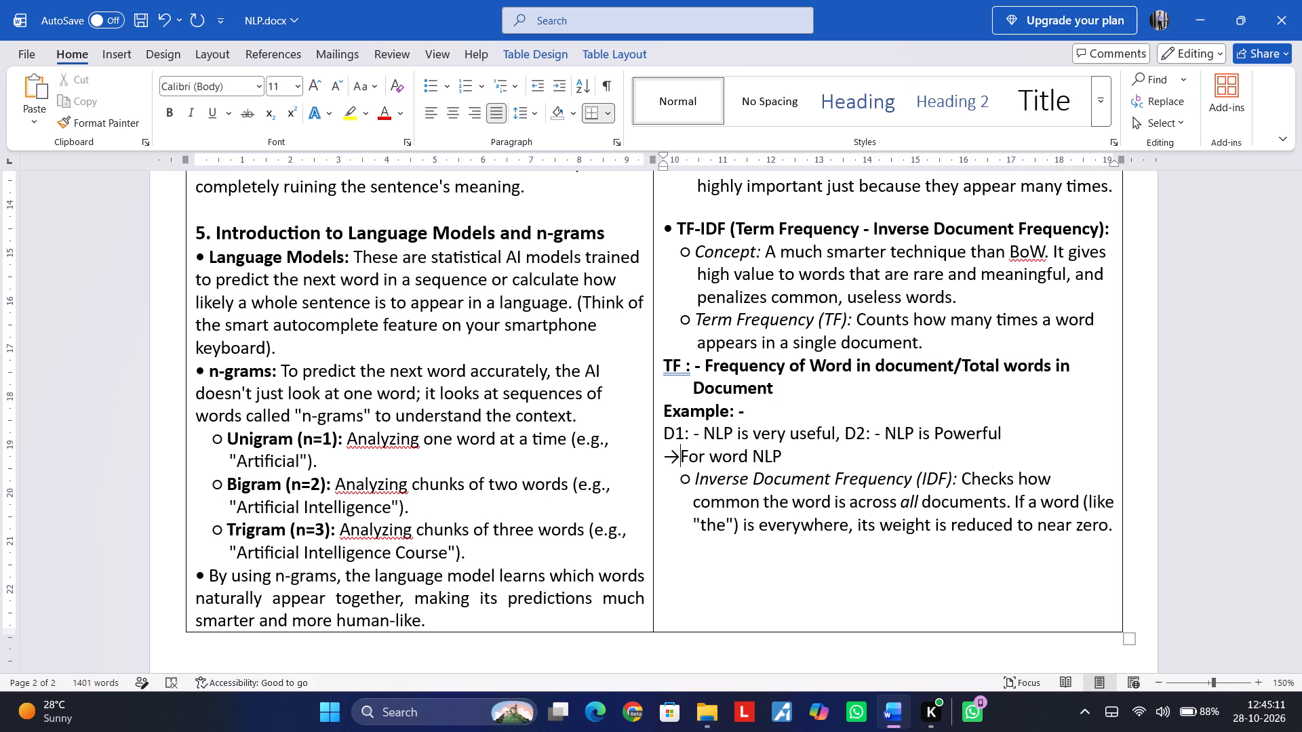
key("Left")
key("Right")
key("Right")
key("Left")
key("BackSpace")
type(":")
key("space")
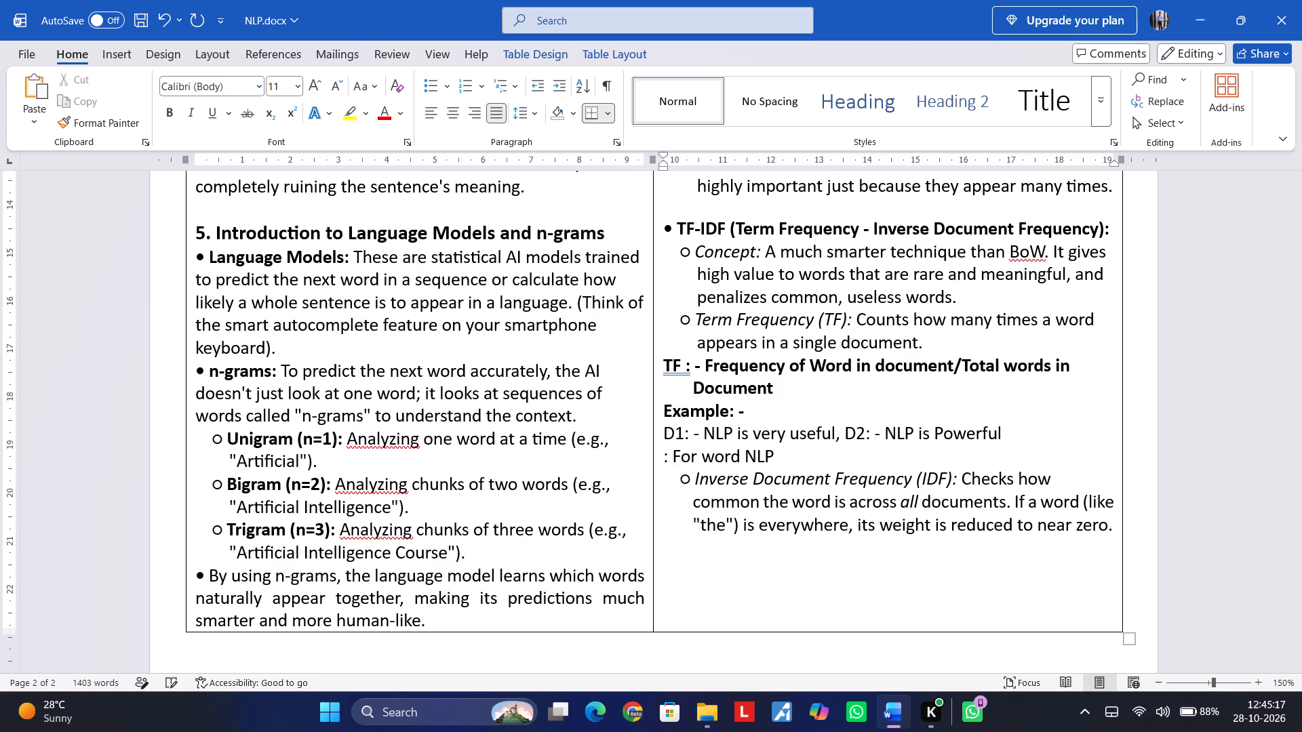
key("BackSpace")
key("BackSpace")
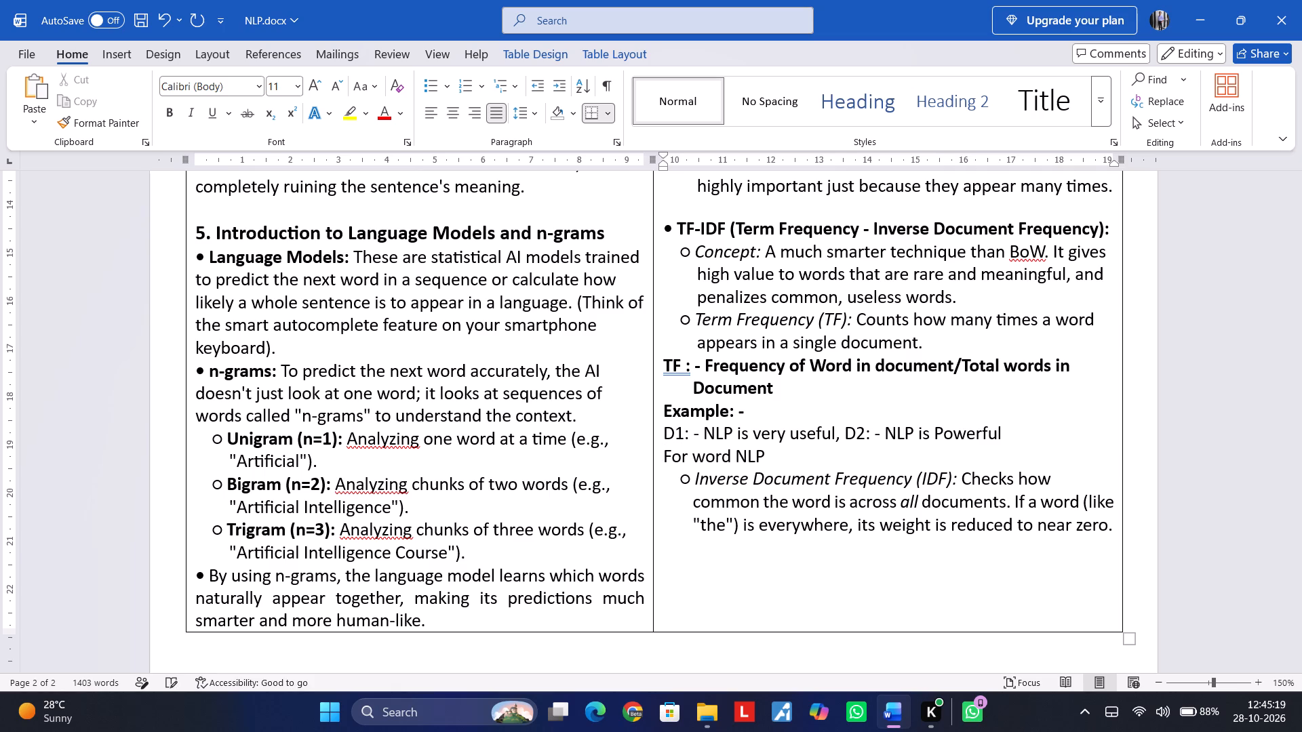
Insert a line break after "For word NLP" to leave an empty line below it.
key("ctrl+Right")
key("ctrl+Right")
key("ctrl+Right")
key("shift+Return")
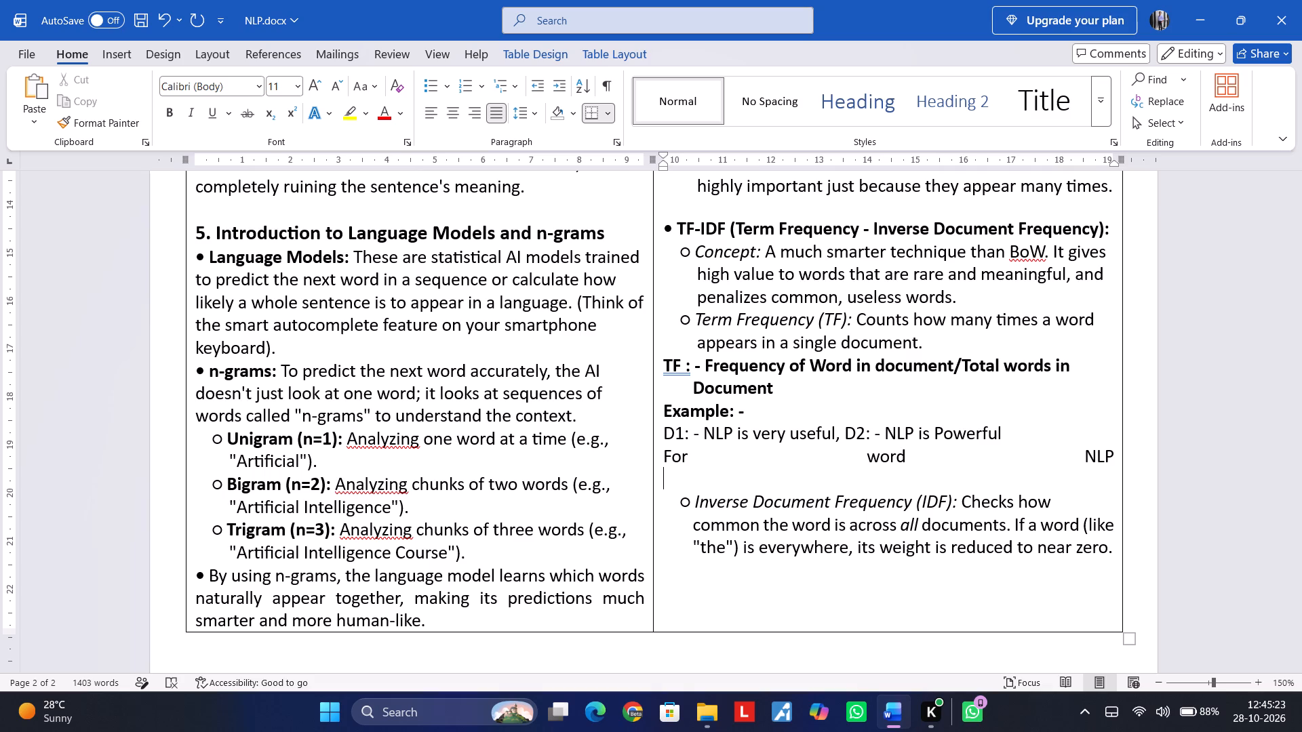
Left-align the text from the "2. Feature Extraction Techniques" heading through the end of the Unit 3 column.
key("ctrl+shift+Up")
key("ctrl+shift+Up")
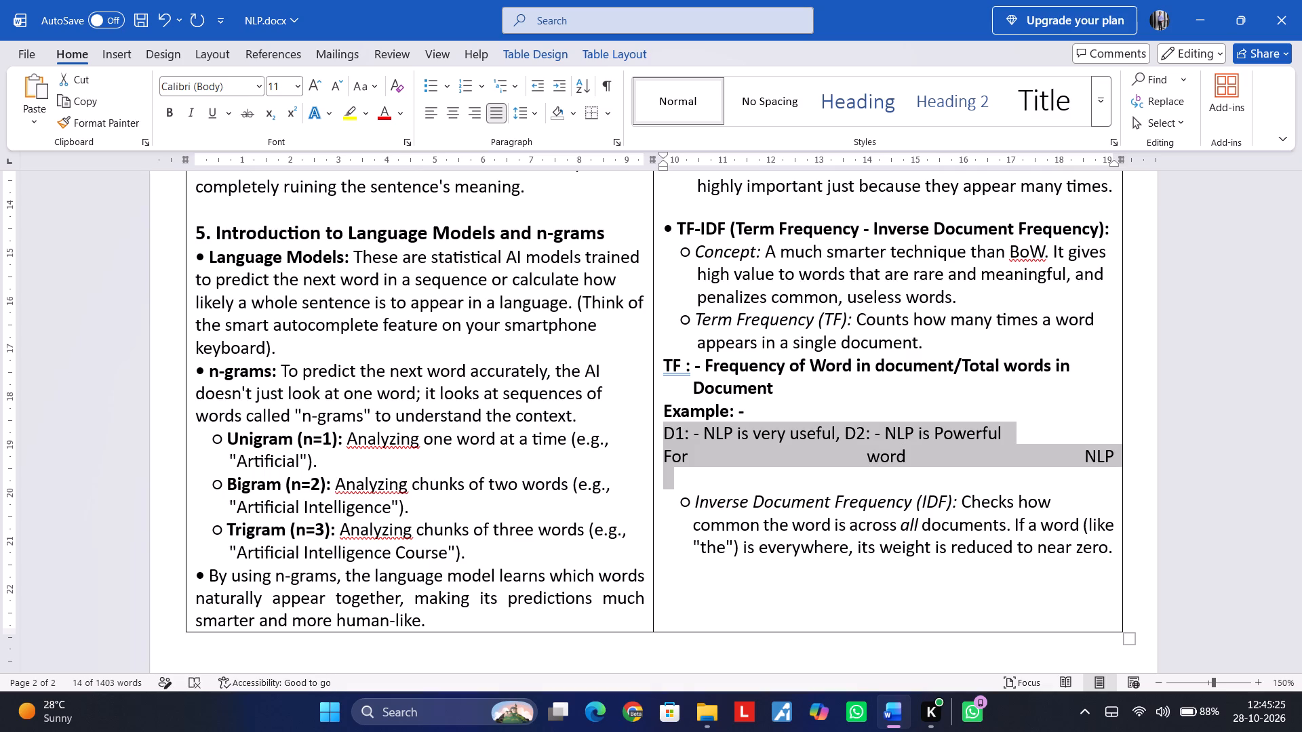
key("Down")
key("Down")
key("Down")
key("Down")
key("Down")
key("ctrl+shift+Up")
key("ctrl+shift+Up")
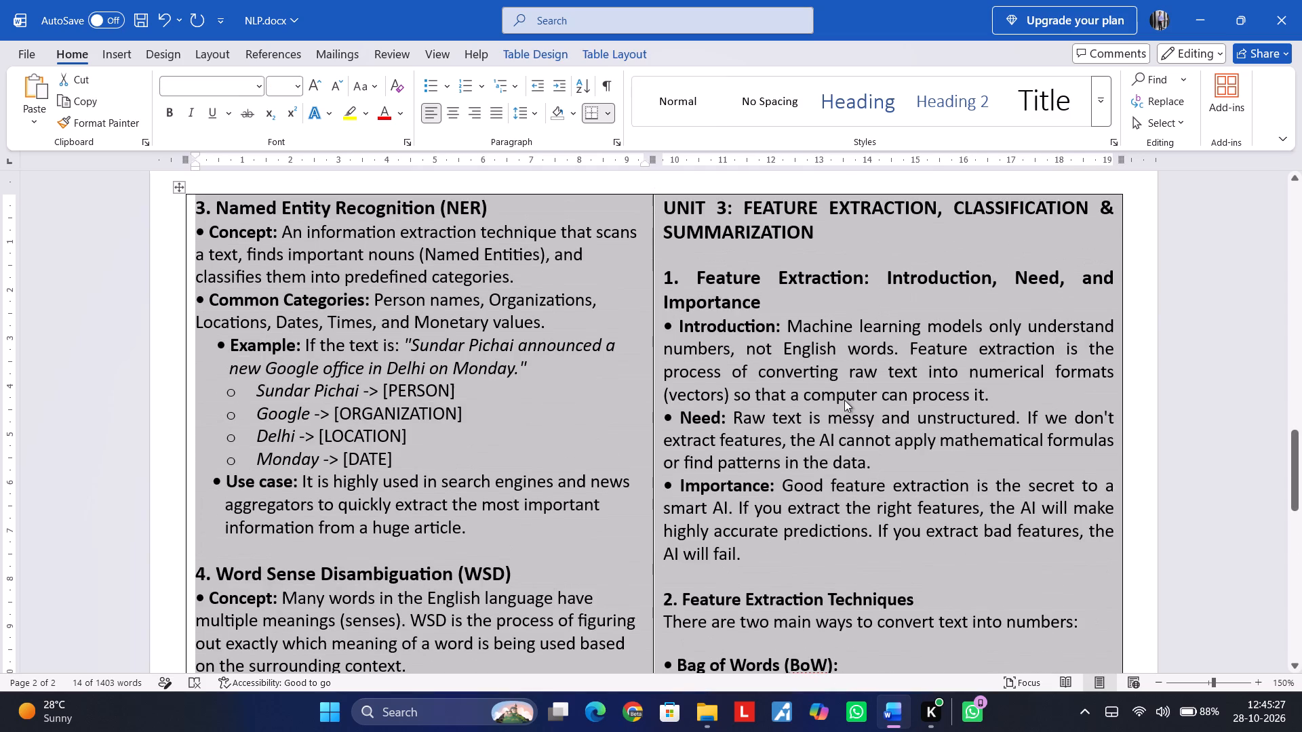
left_click(844, 400)
scroll(844, 400, "down", 4)
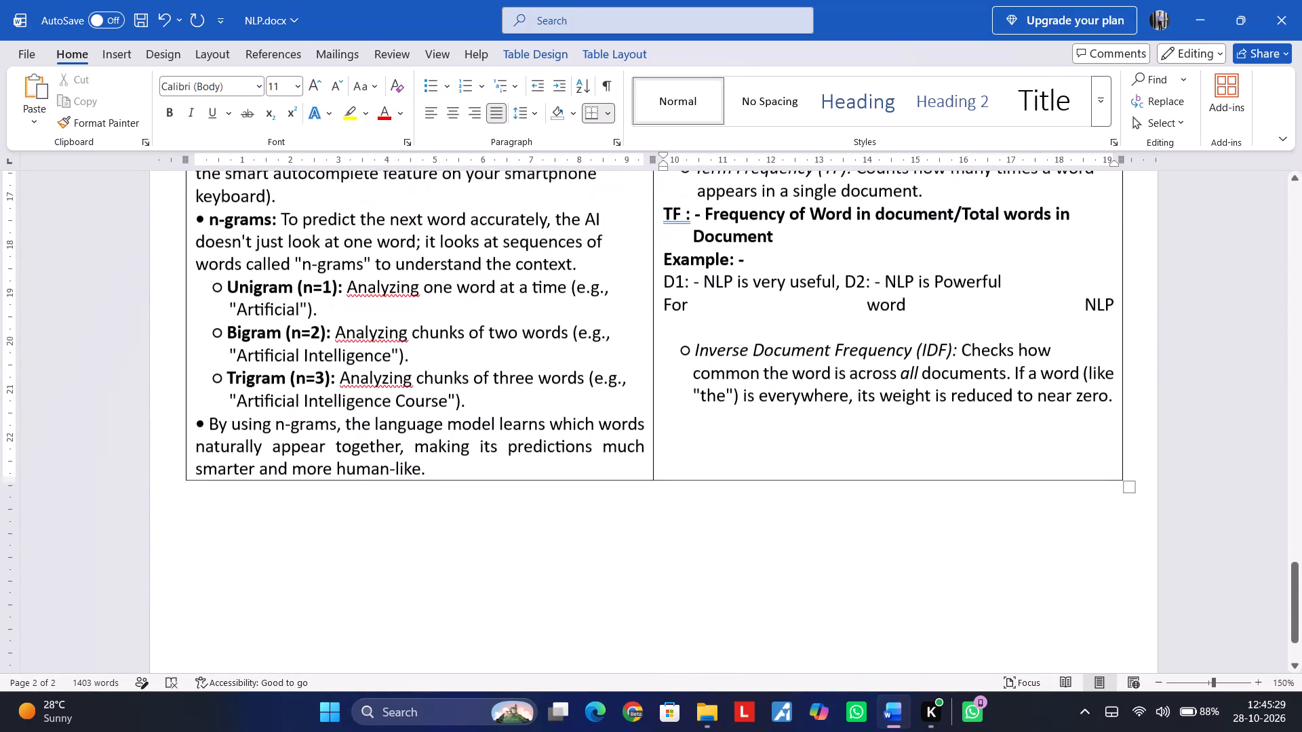
left_click_drag(828, 436, 709, 507)
scroll(690, 269, "up", 1)
scroll(692, 320, "down", 1)
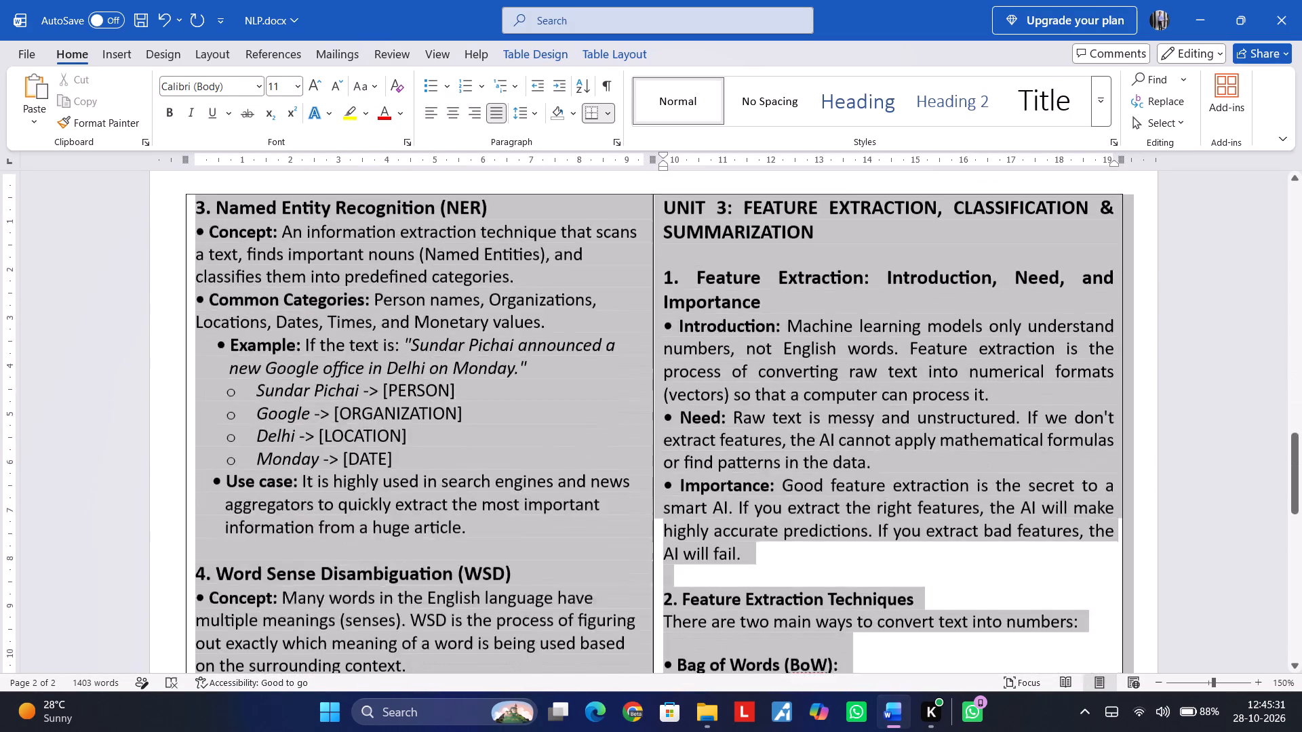
scroll(709, 507, "down", 1)
left_click_drag(709, 507, 696, 290)
scroll(696, 298, "down", 1)
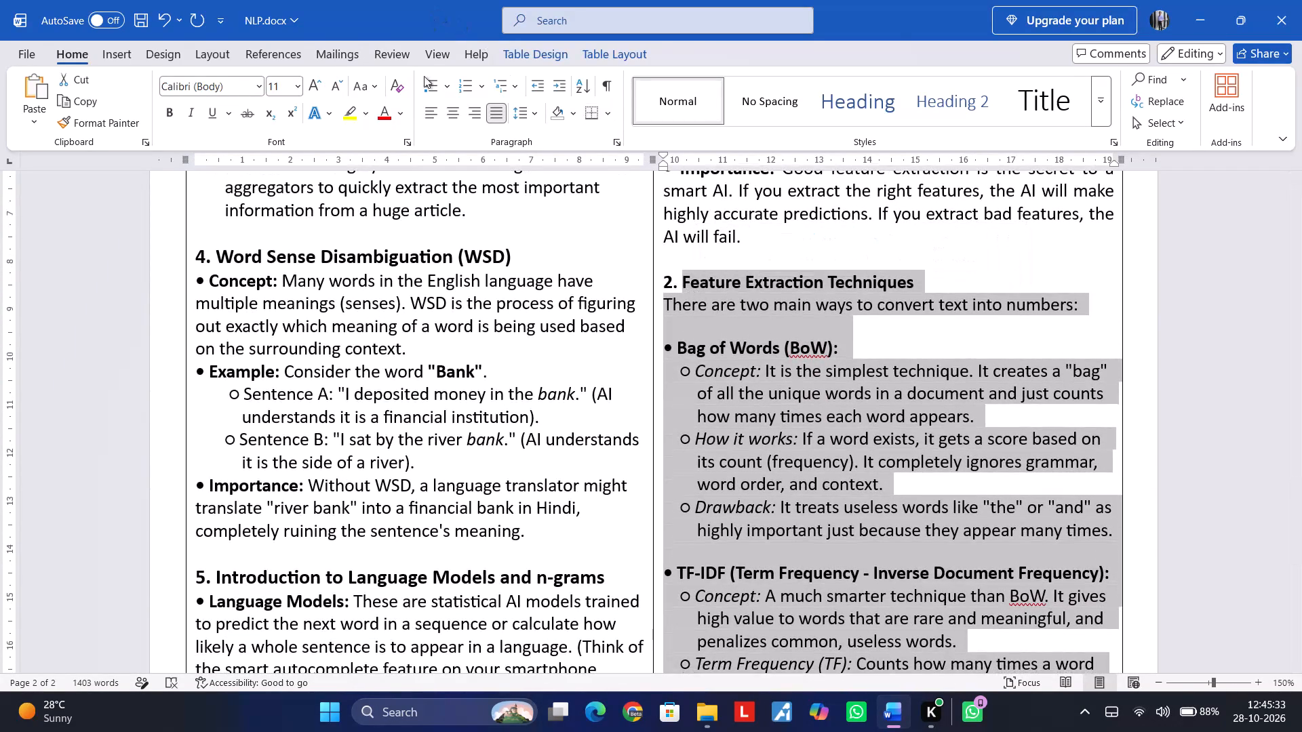
left_click(426, 107)
left_click(805, 426)
scroll(806, 426, "down", 3)
scroll(806, 426, "up", 1)
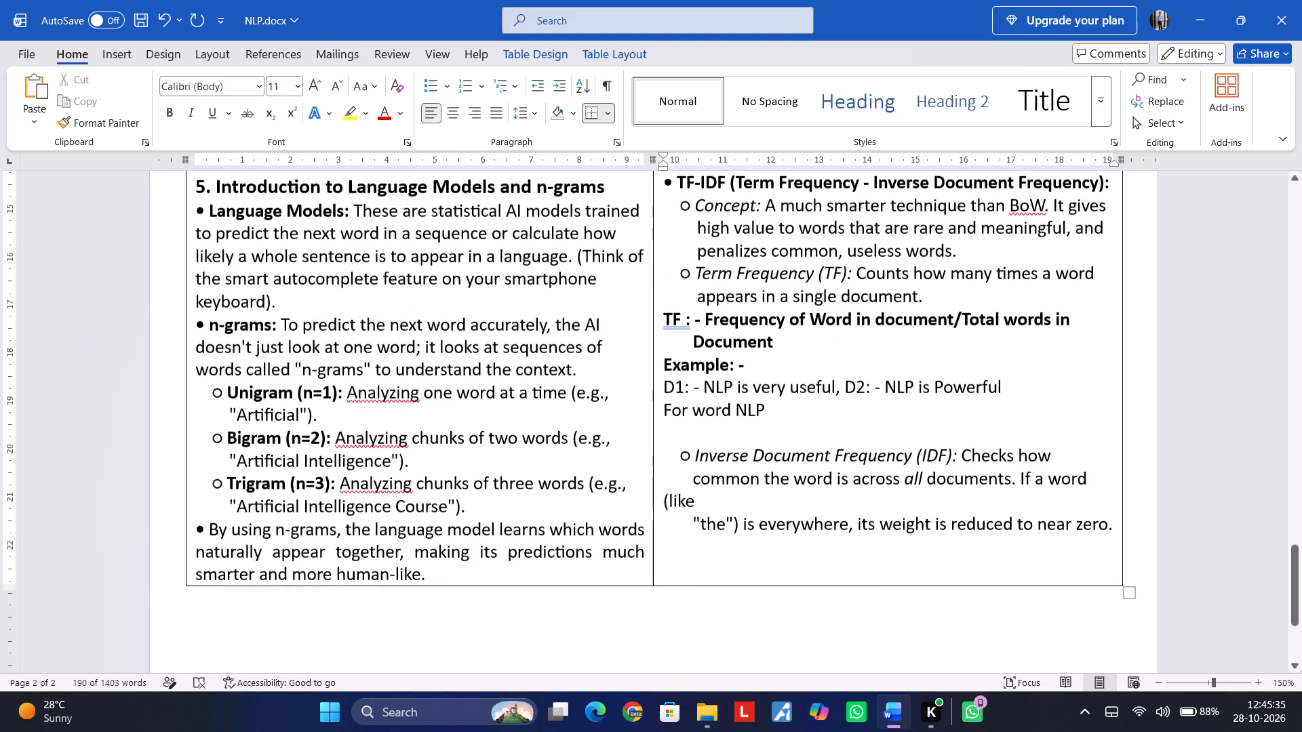
Paste the copied arrow after "For word NLP", keeping only "→" with a space on each side.
left_click(794, 410)
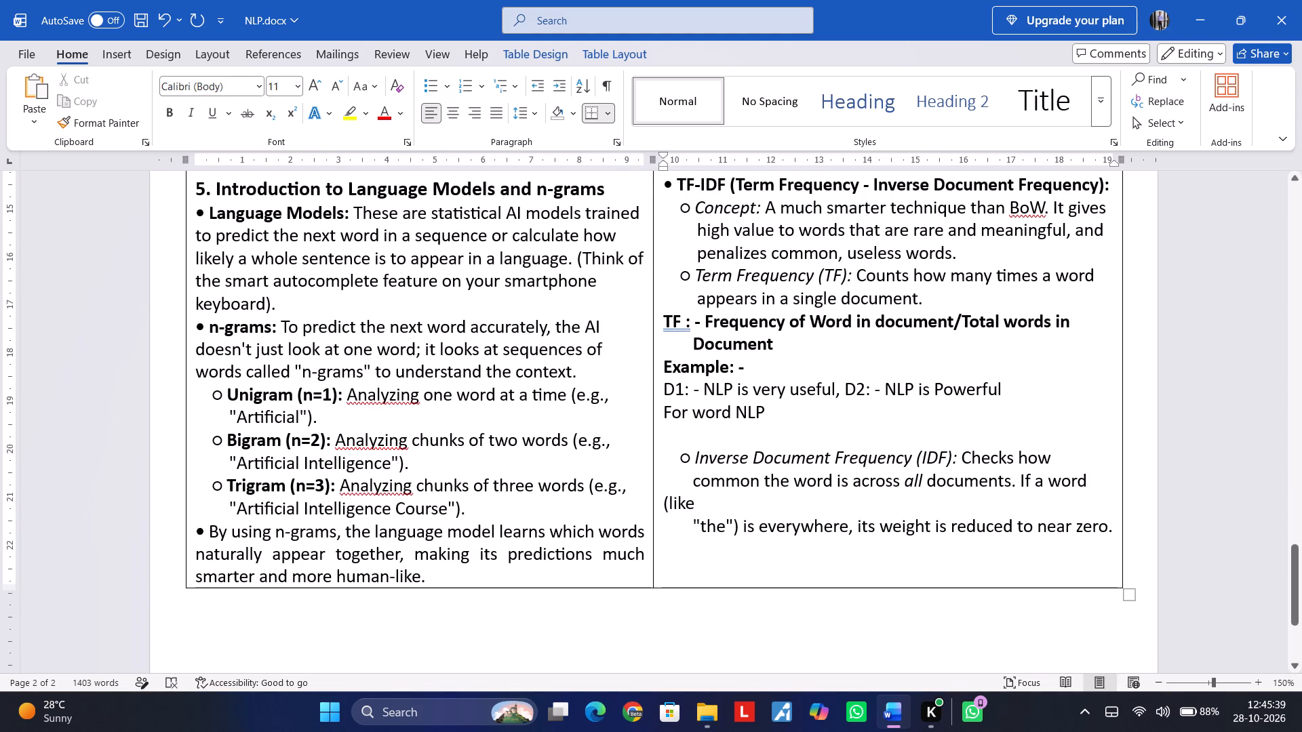
key("ctrl+v")
key("ctrl+Left")
key("ctrl+Right")
key("ctrl+BackSpace")
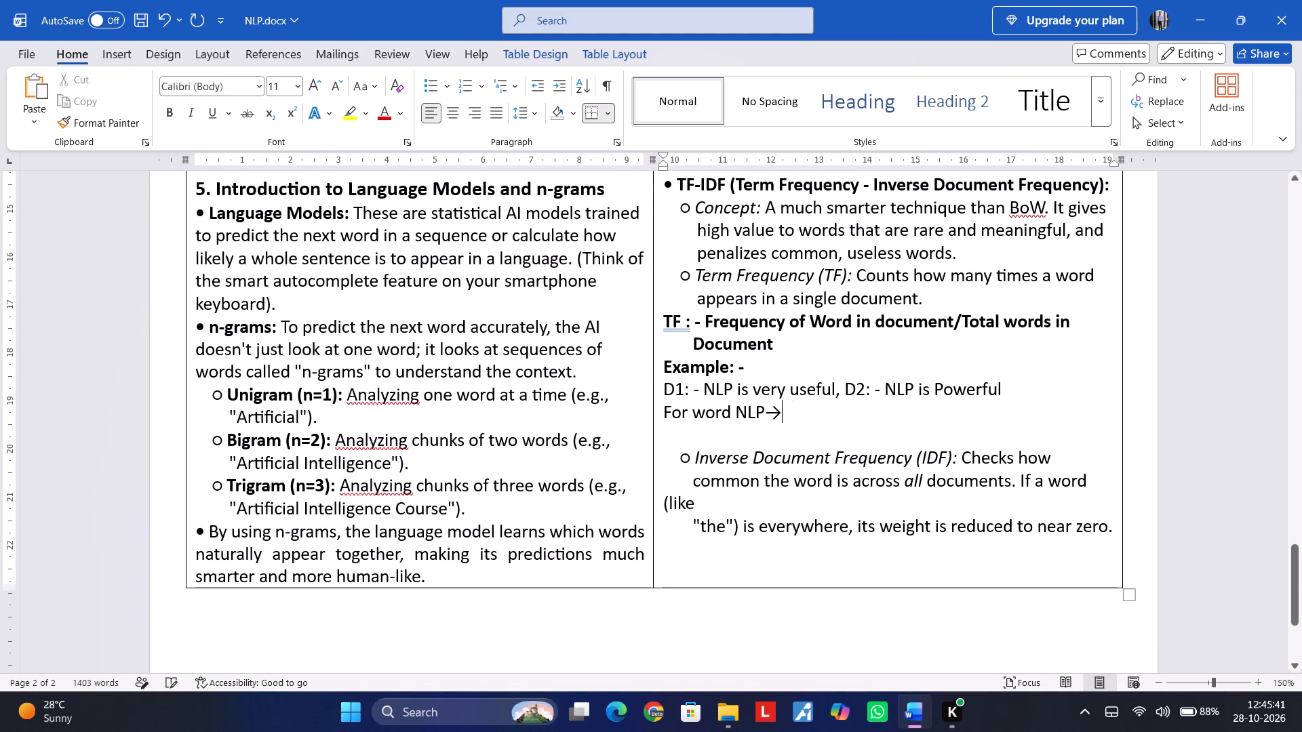
key("Left")
key("space")
key("Right")
key("space")
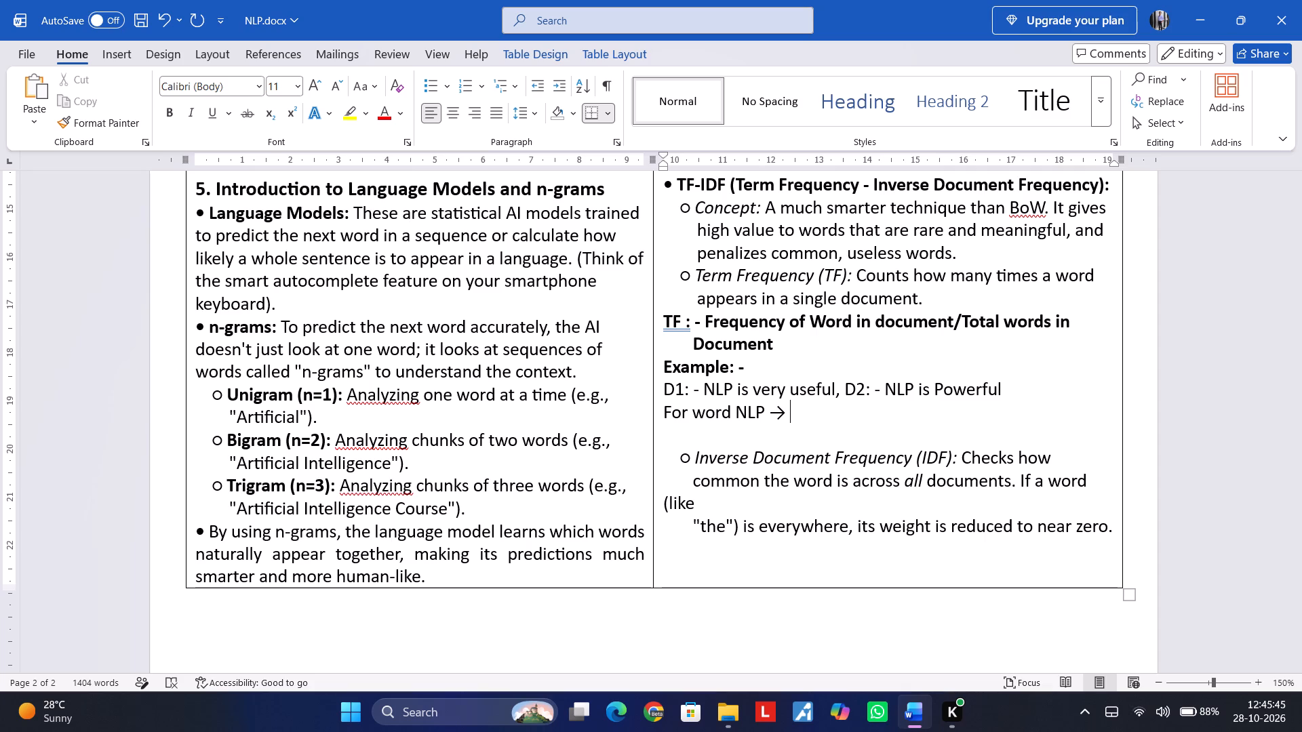
Write "answer = 2 / 7" after the arrow on the "For word NLP" line.
type("anserr")
key("BackSpace")
key("BackSpace")
key("BackSpace")
type("wer")
key("space")
key("equal")
key("space")
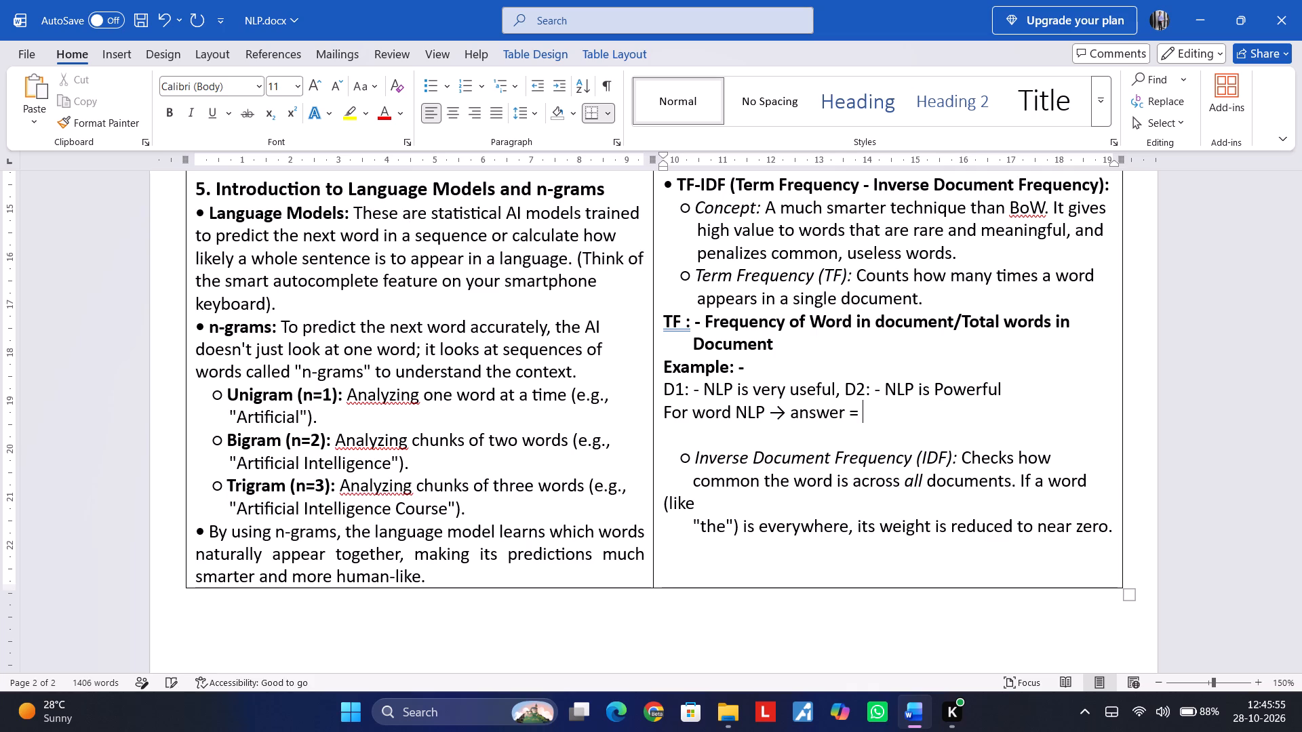
key("shift+at")
key("BackSpace")
key("2")
key("slash")
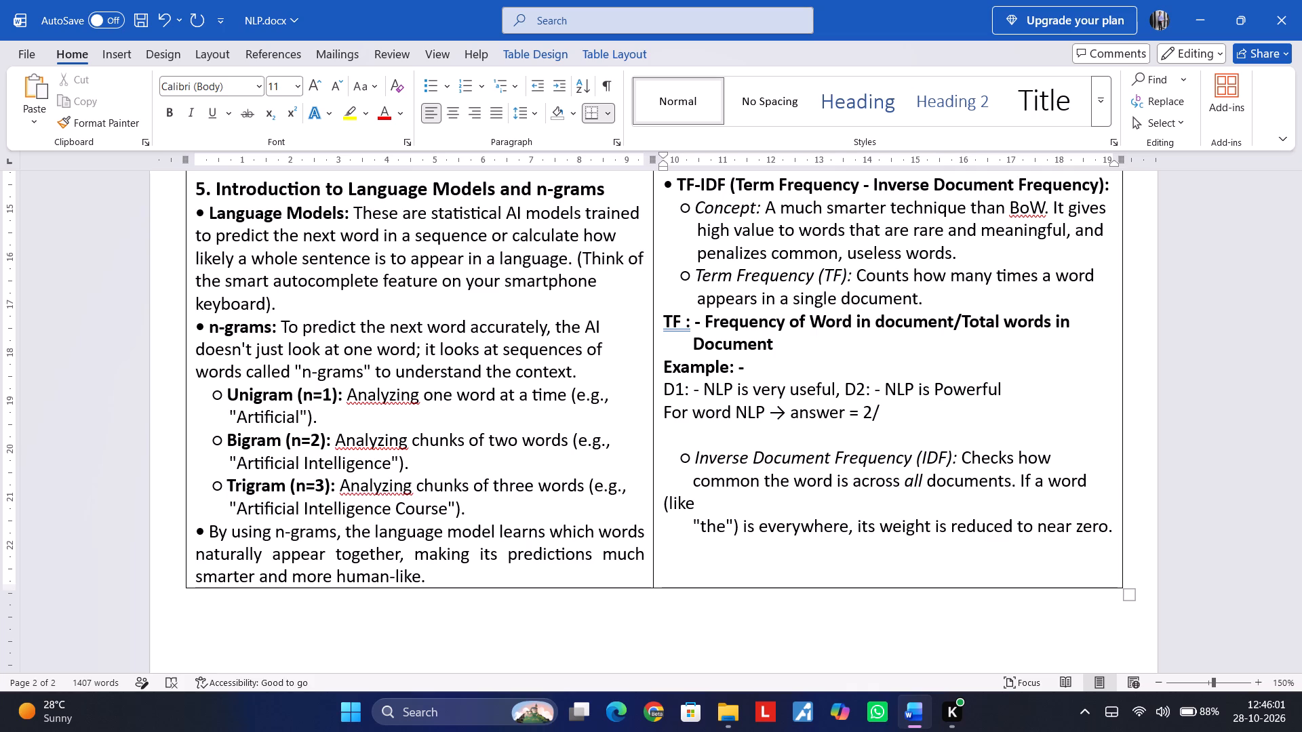
key("7")
key("Left")
key("space")
key("Left")
key("space")
key("Left")
key("BackSpace")
key("Right")
key("slash")
Make the italic label "Term Frequency (TF)" bold in its bullet under TF-IDF.
key("Down")
key("Down")
key("Up")
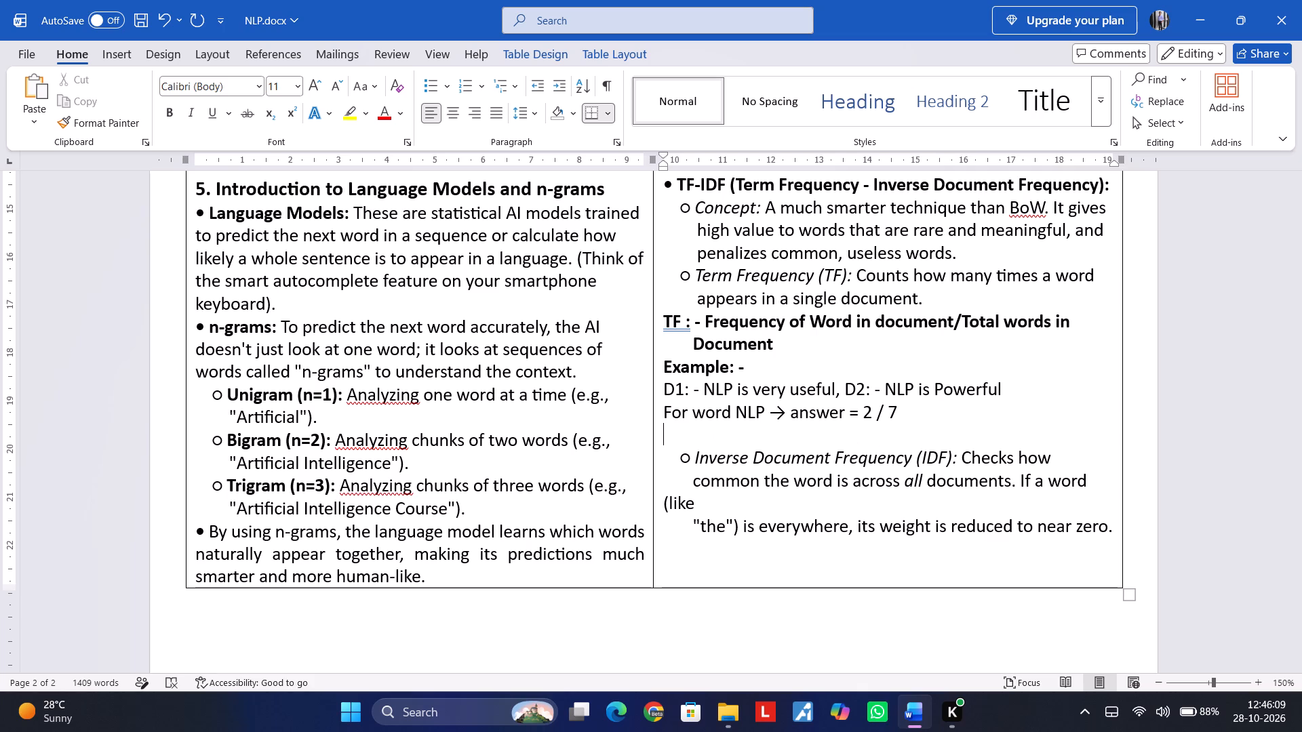
key("Down")
key("Up")
key("Up")
key("Up")
key("Up")
key("Up")
key("Up")
key("Up")
key("Up")
key("Up")
key("Down")
key("ctrl+Left")
key("ctrl+Left")
key("Right")
key("ctrl+shift+Left")
key("ctrl+shift+Left")
key("ctrl+shift+Left")
key("ctrl+shift+Left")
key("ctrl+shift+Left")
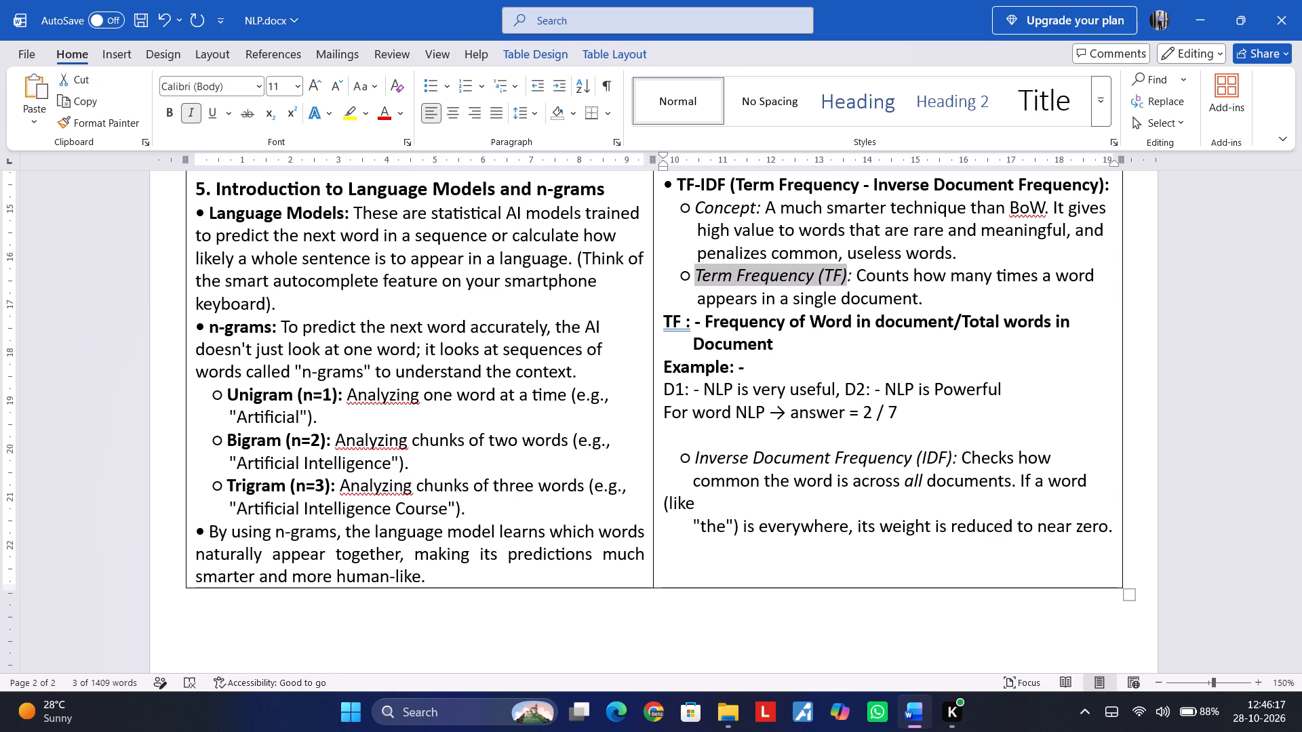
key("ctrl+b")
Make the italic label "Inverse Document Frequency (IDF):" bold in its bullet under TF-IDF.
key("Down")
key("Down")
key("Down")
key("Down")
key("Right")
key("Down")
key("Down")
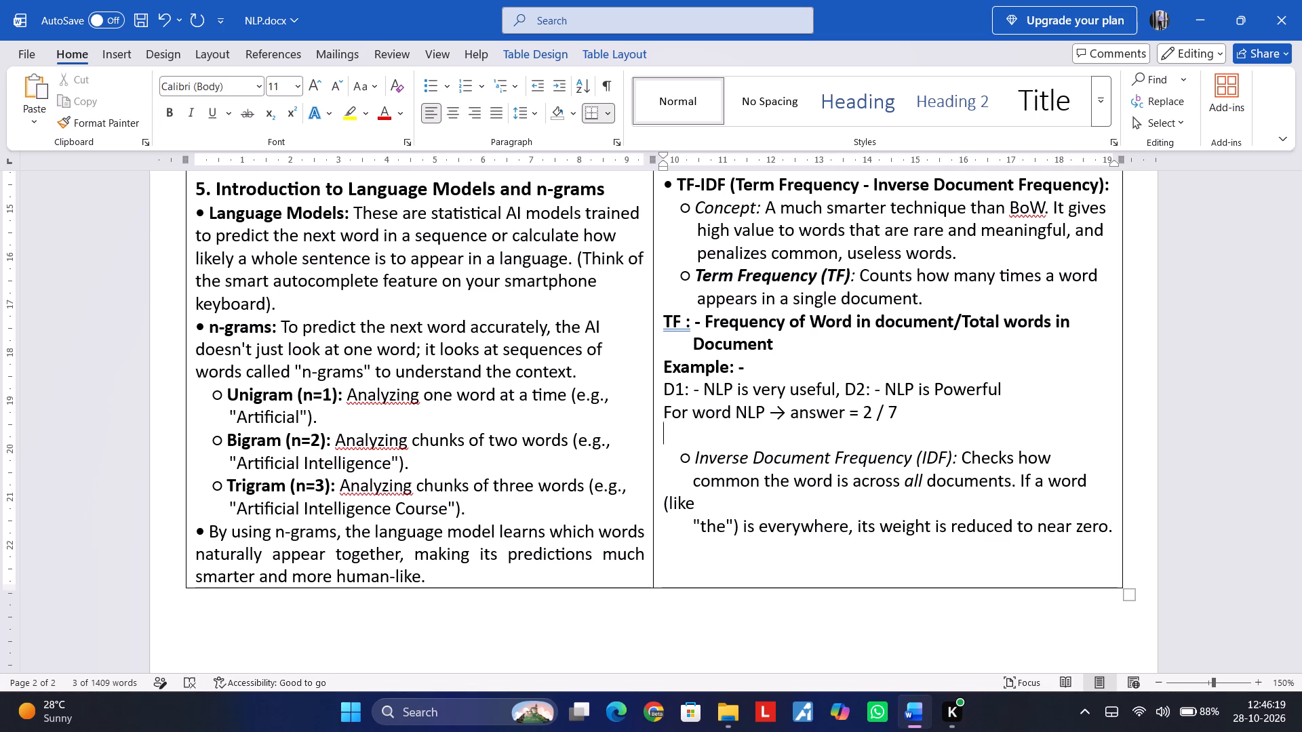
key("Right")
key("Down")
key("Right")
key("Up")
key("Up")
key("Down")
key("ctrl+Right")
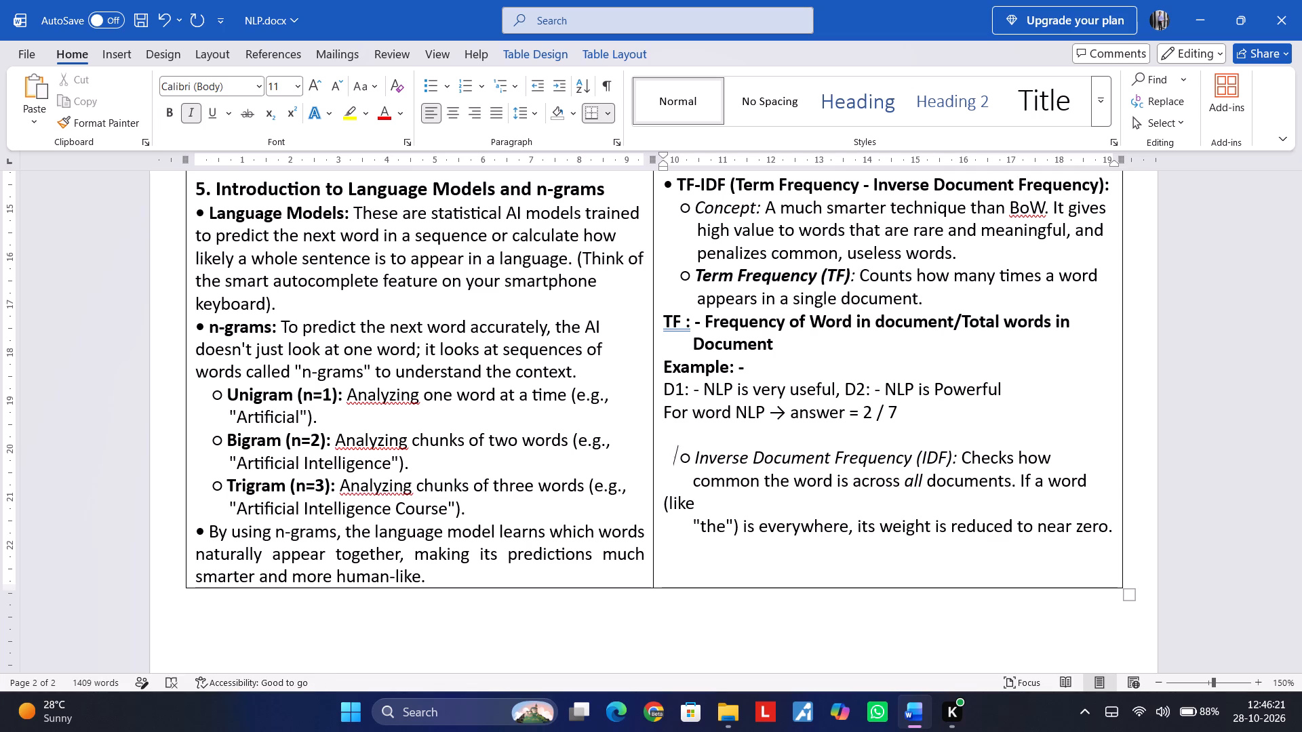
key("ctrl+Right")
key("ctrl+shift+Right")
key("ctrl+shift+Right")
key("ctrl+shift+Right")
key("ctrl+shift+Right")
key("ctrl+shift+Right")
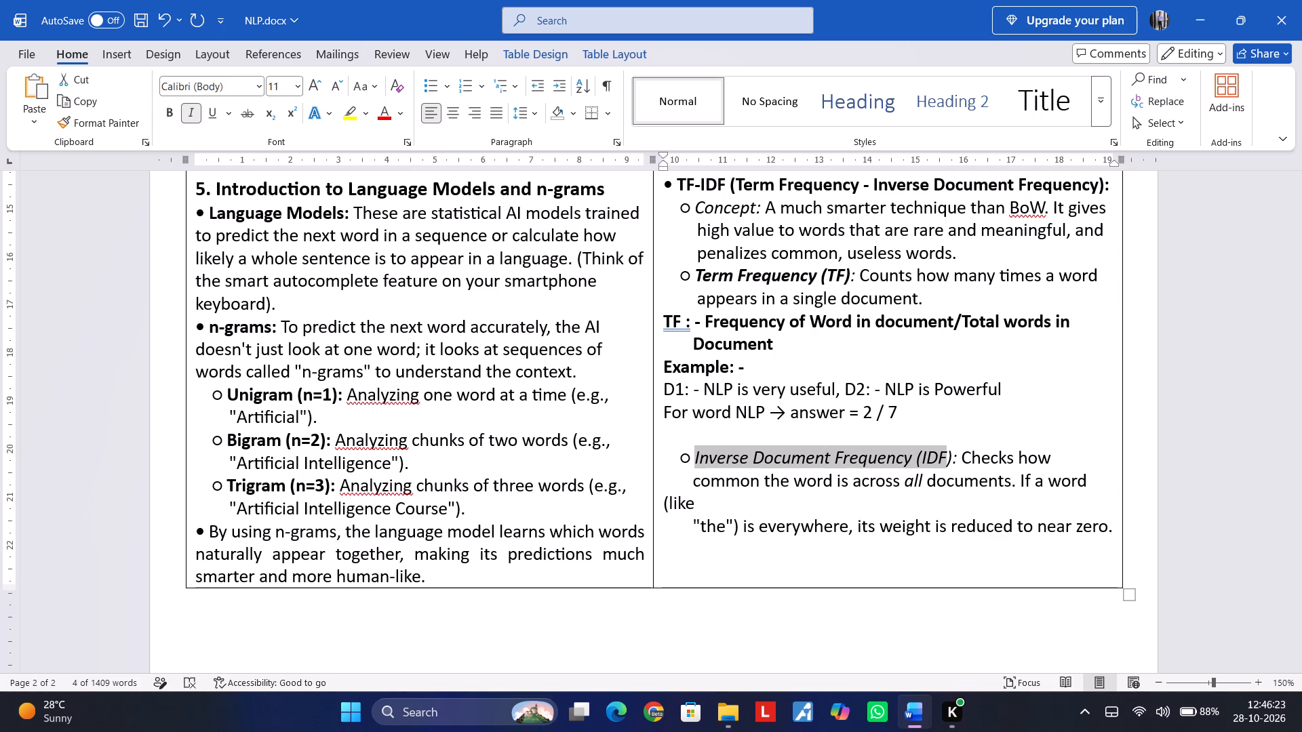
key("ctrl+shift+Right")
key("shift+Left")
key("ctrl+v")
key("ctrl+z")
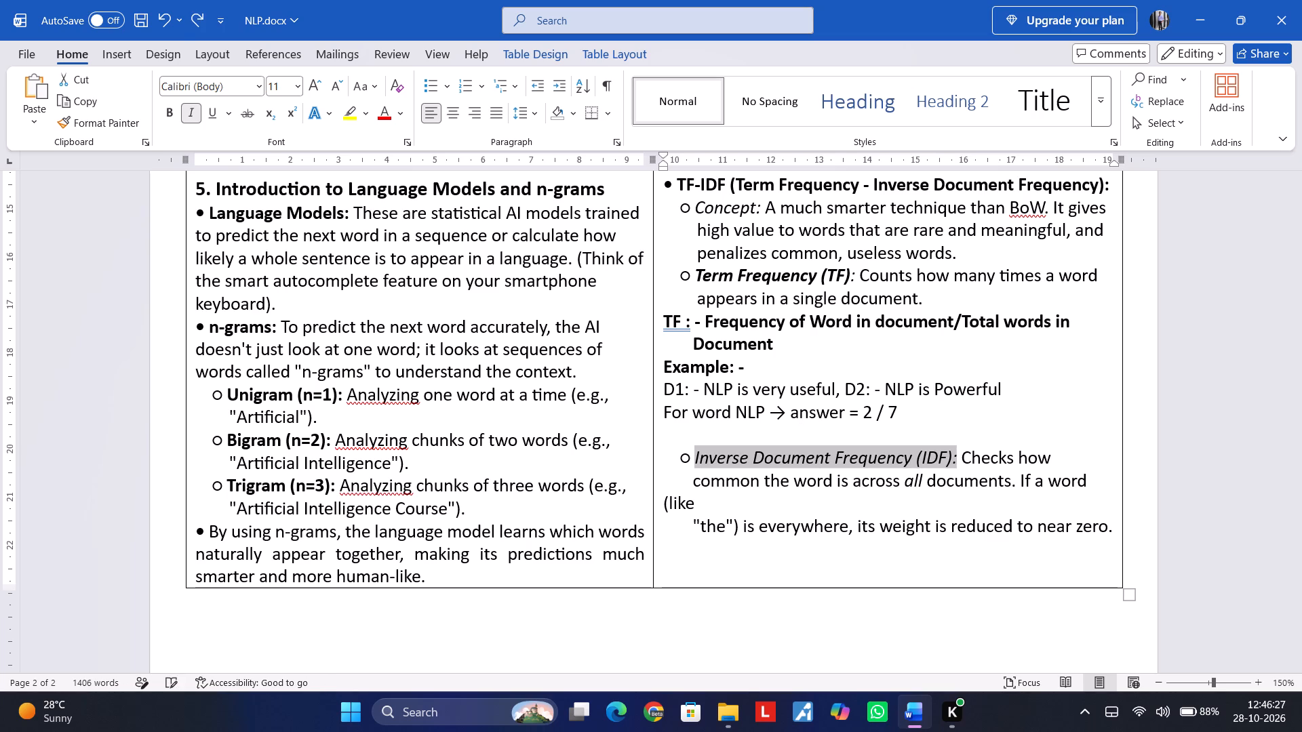
key("ctrl+b")
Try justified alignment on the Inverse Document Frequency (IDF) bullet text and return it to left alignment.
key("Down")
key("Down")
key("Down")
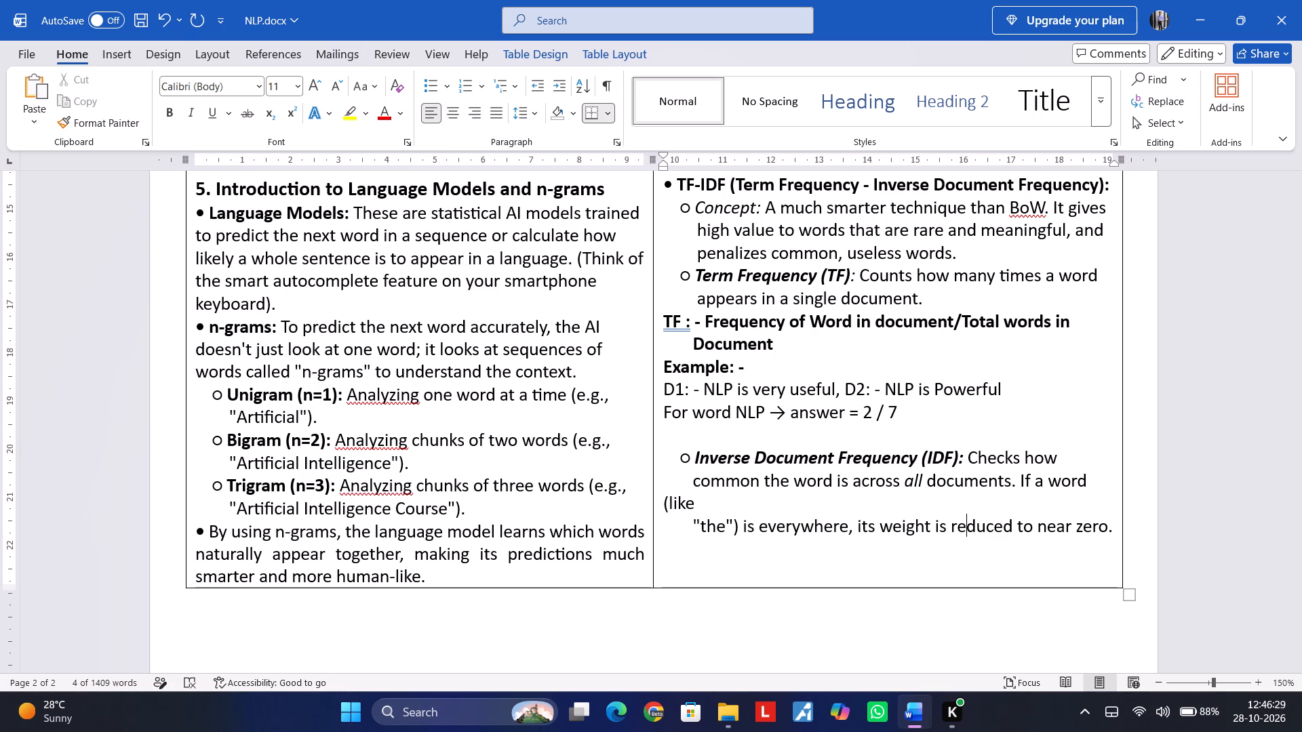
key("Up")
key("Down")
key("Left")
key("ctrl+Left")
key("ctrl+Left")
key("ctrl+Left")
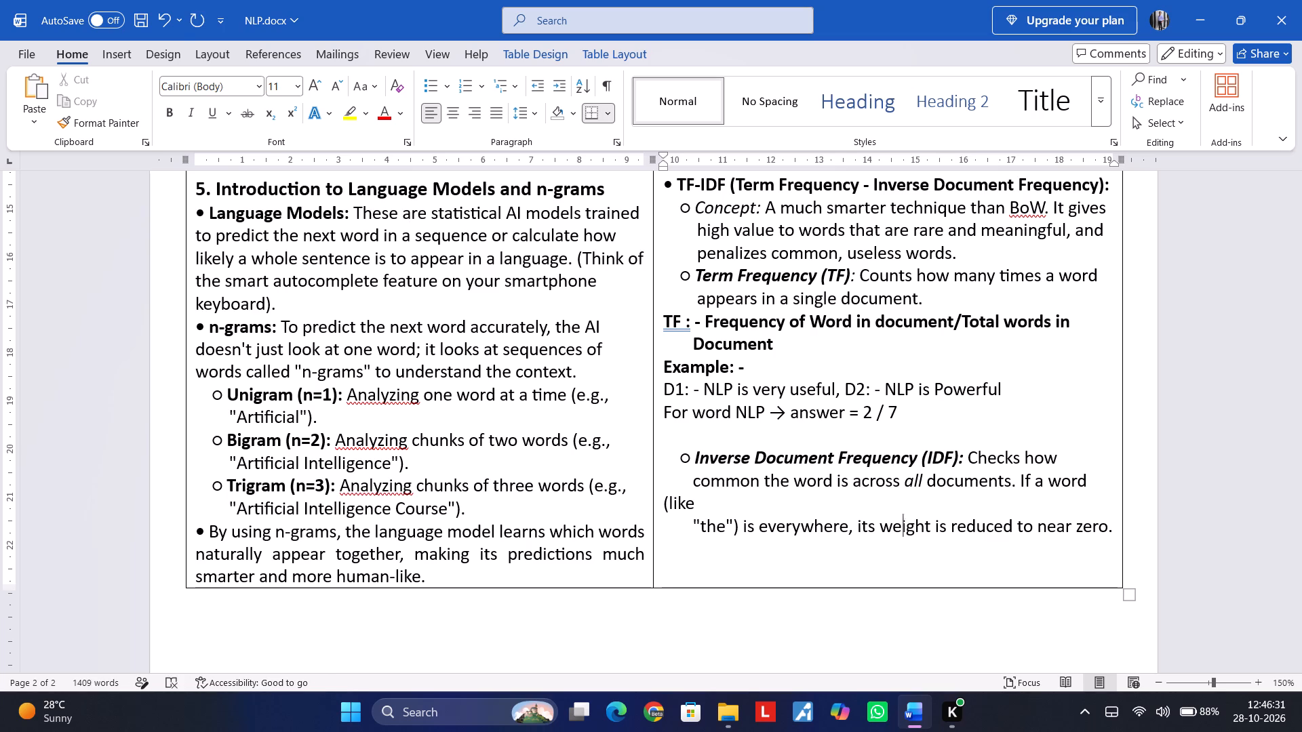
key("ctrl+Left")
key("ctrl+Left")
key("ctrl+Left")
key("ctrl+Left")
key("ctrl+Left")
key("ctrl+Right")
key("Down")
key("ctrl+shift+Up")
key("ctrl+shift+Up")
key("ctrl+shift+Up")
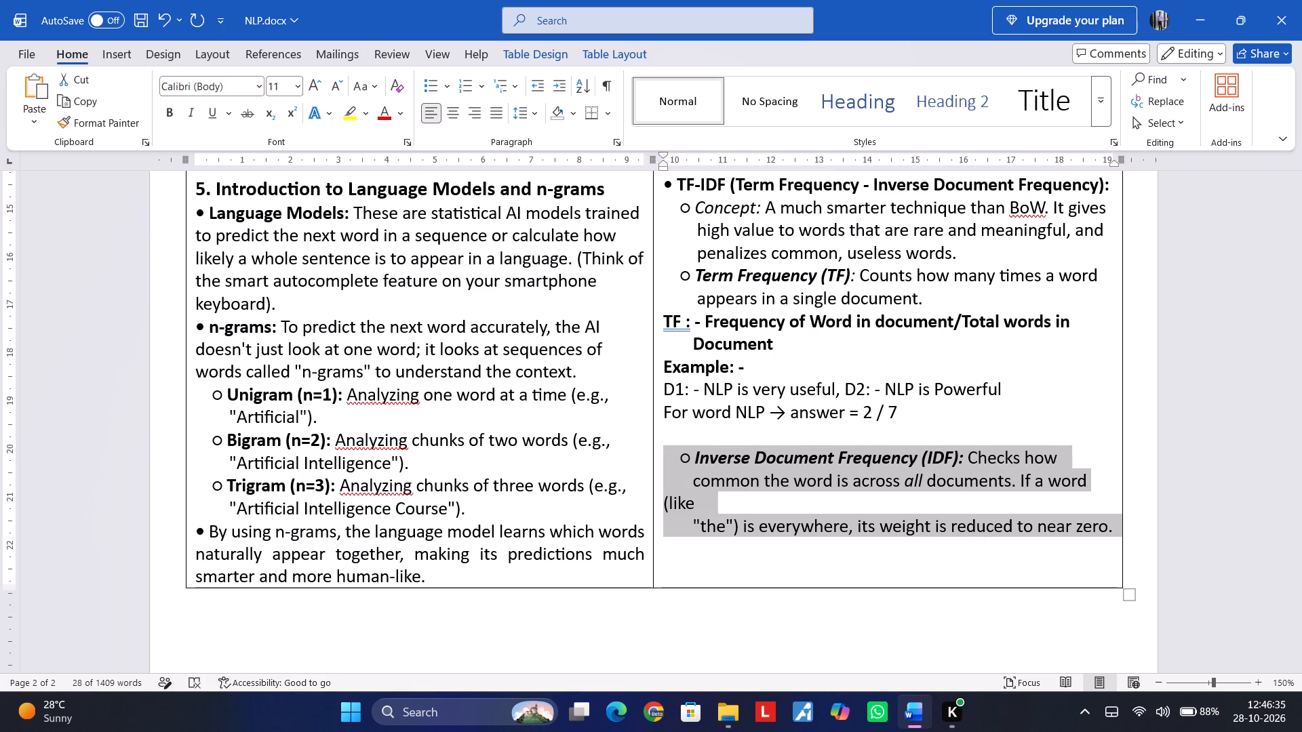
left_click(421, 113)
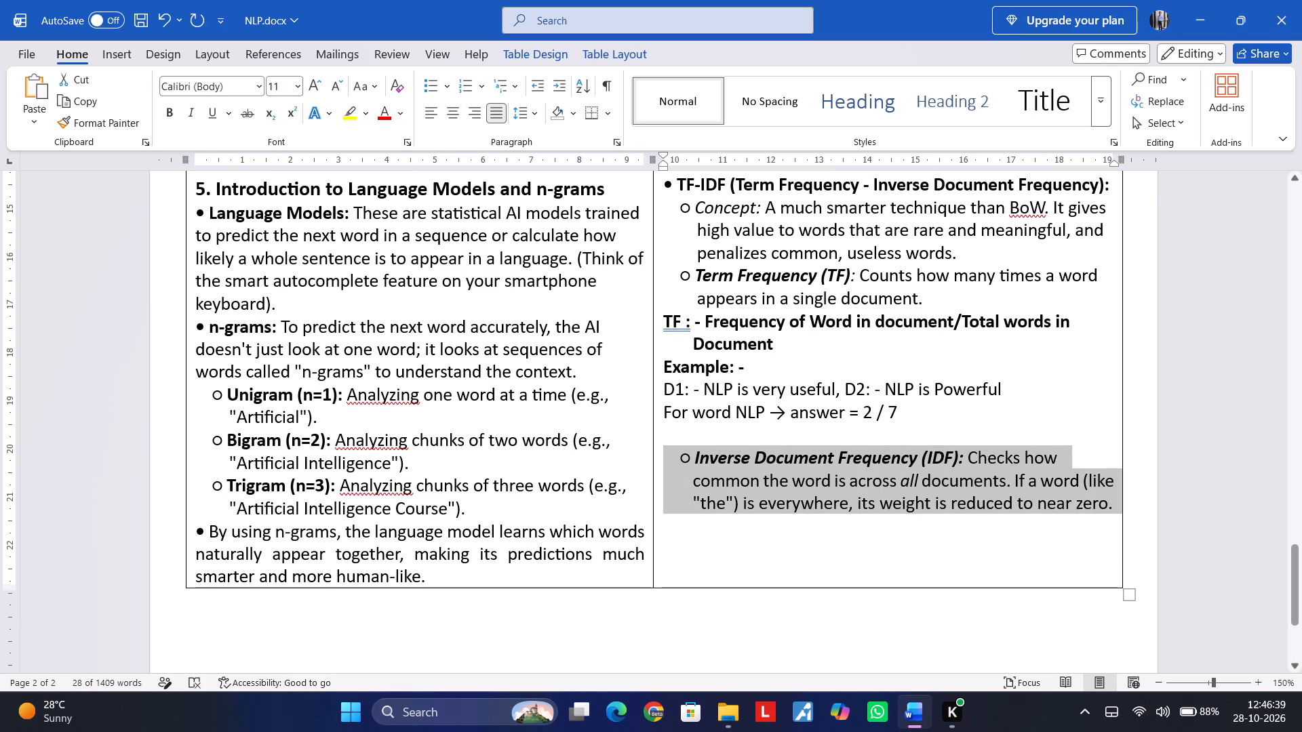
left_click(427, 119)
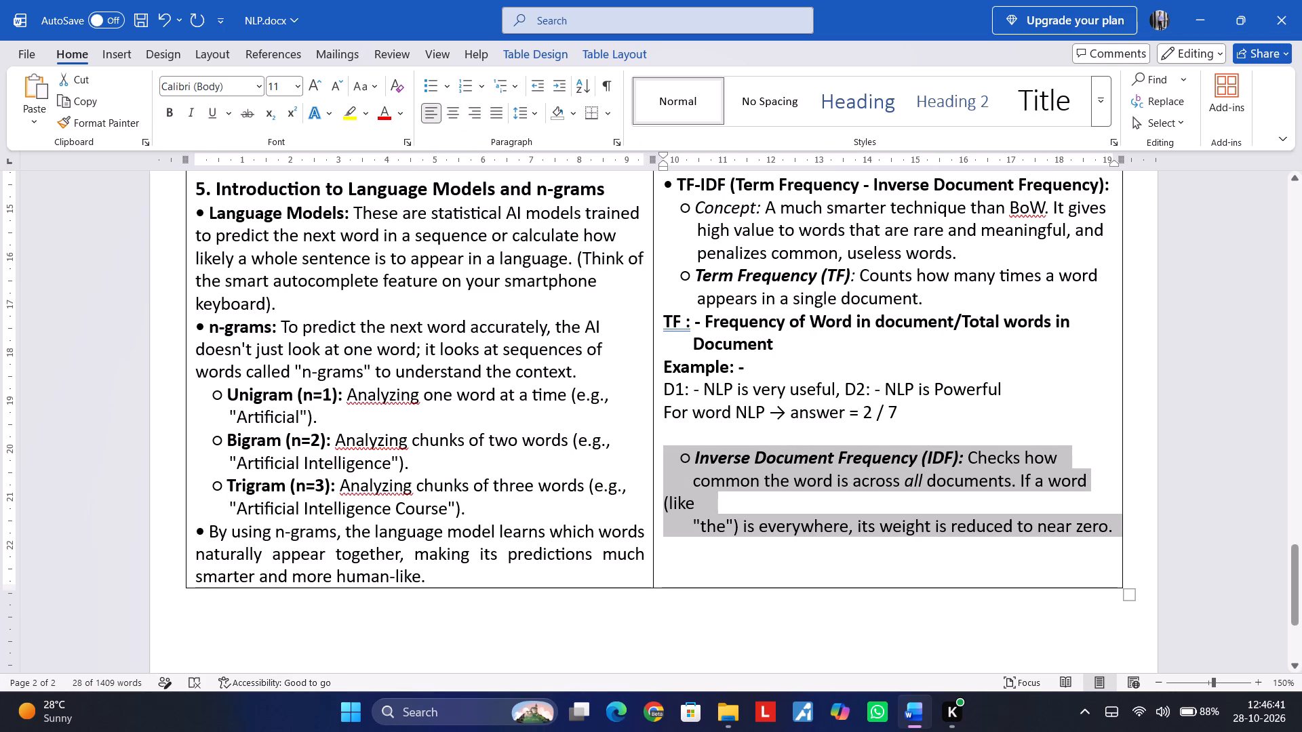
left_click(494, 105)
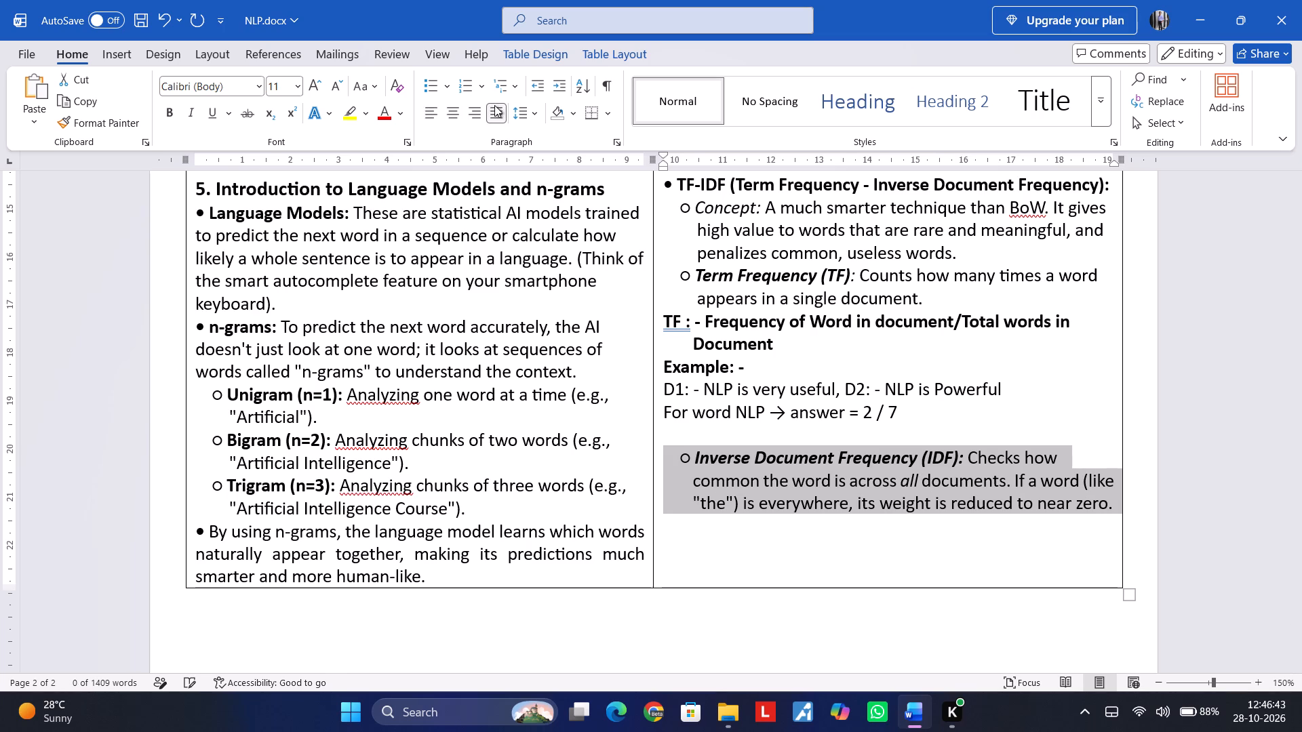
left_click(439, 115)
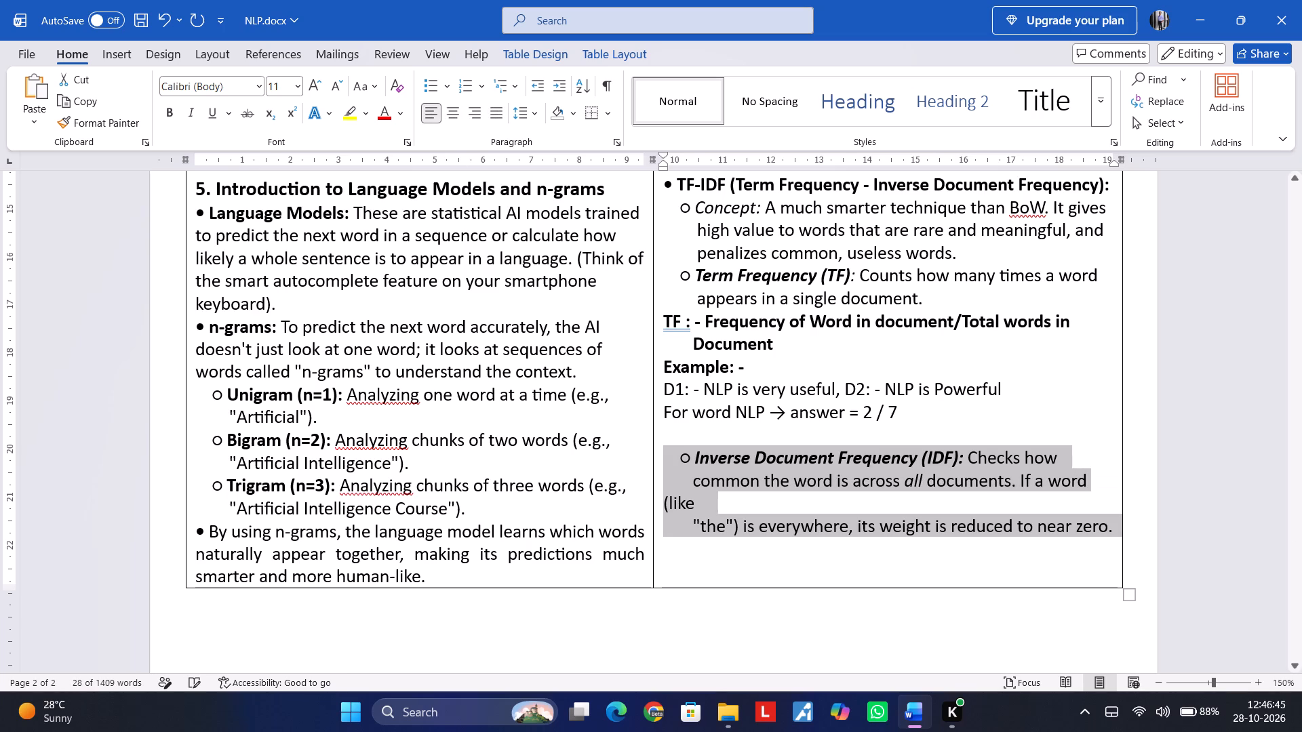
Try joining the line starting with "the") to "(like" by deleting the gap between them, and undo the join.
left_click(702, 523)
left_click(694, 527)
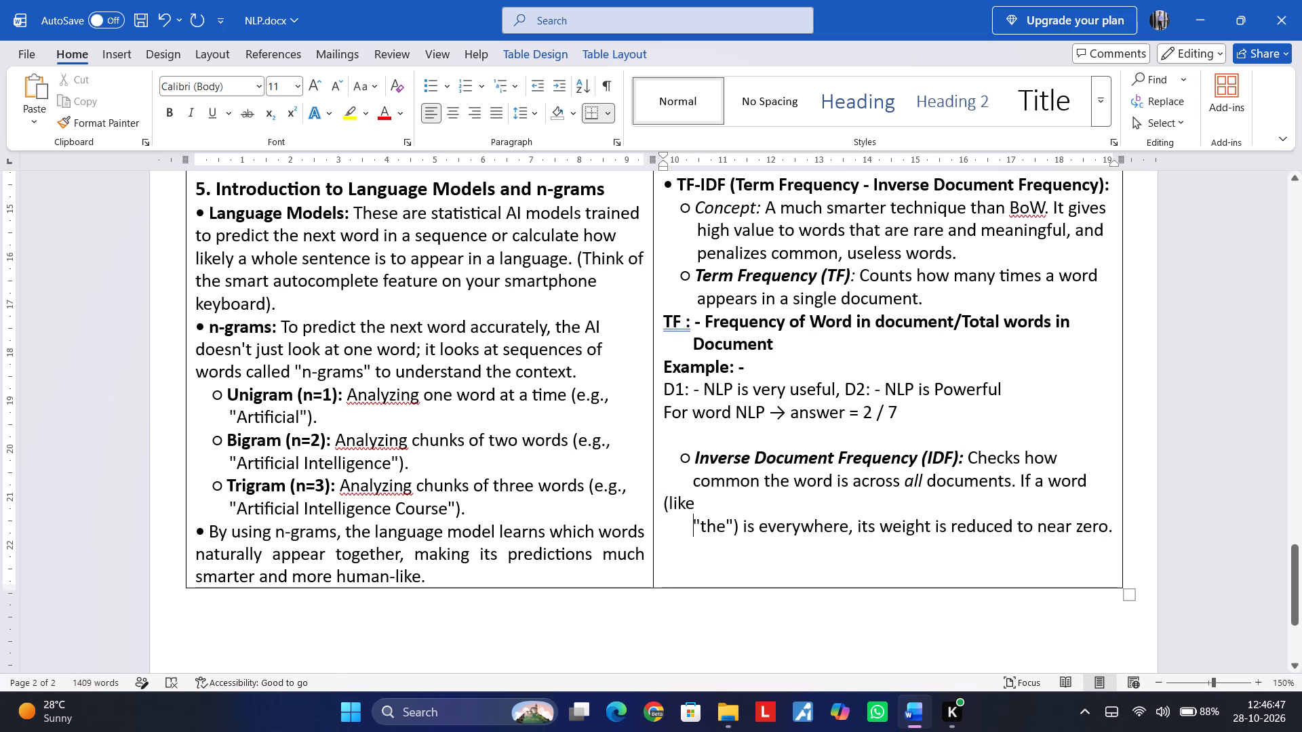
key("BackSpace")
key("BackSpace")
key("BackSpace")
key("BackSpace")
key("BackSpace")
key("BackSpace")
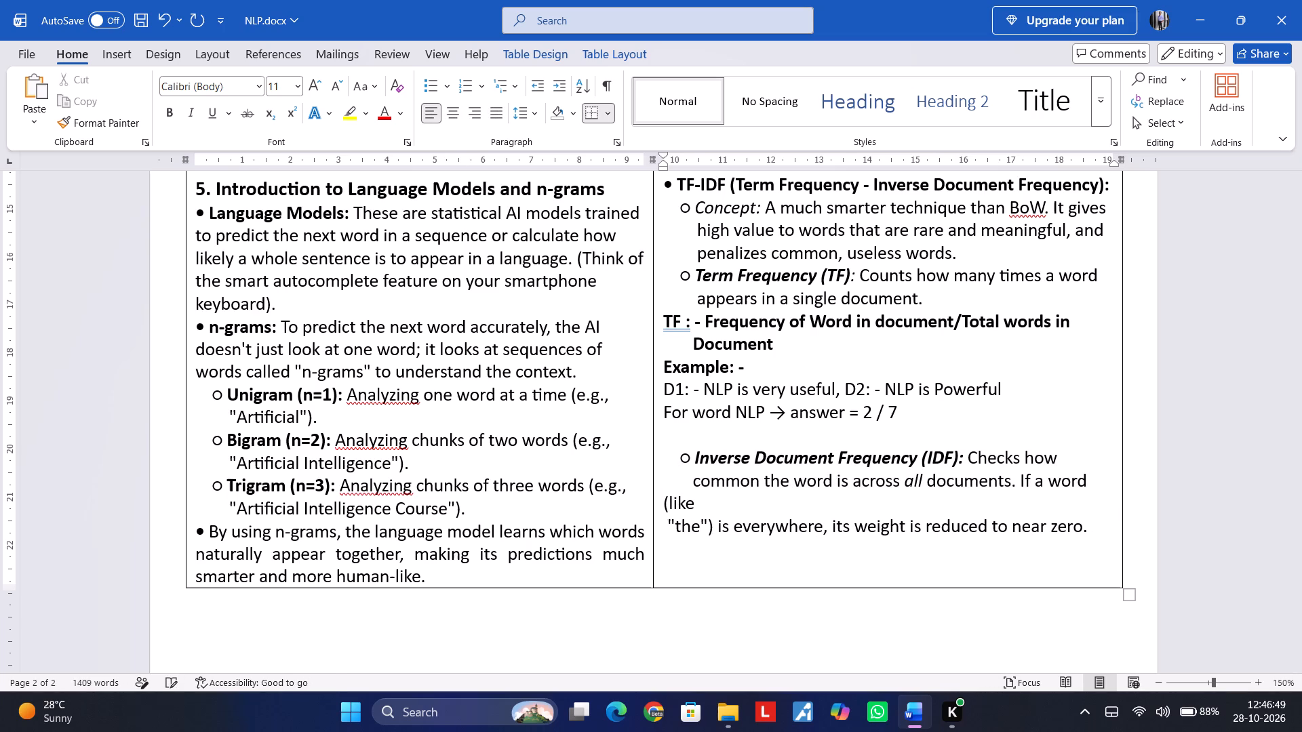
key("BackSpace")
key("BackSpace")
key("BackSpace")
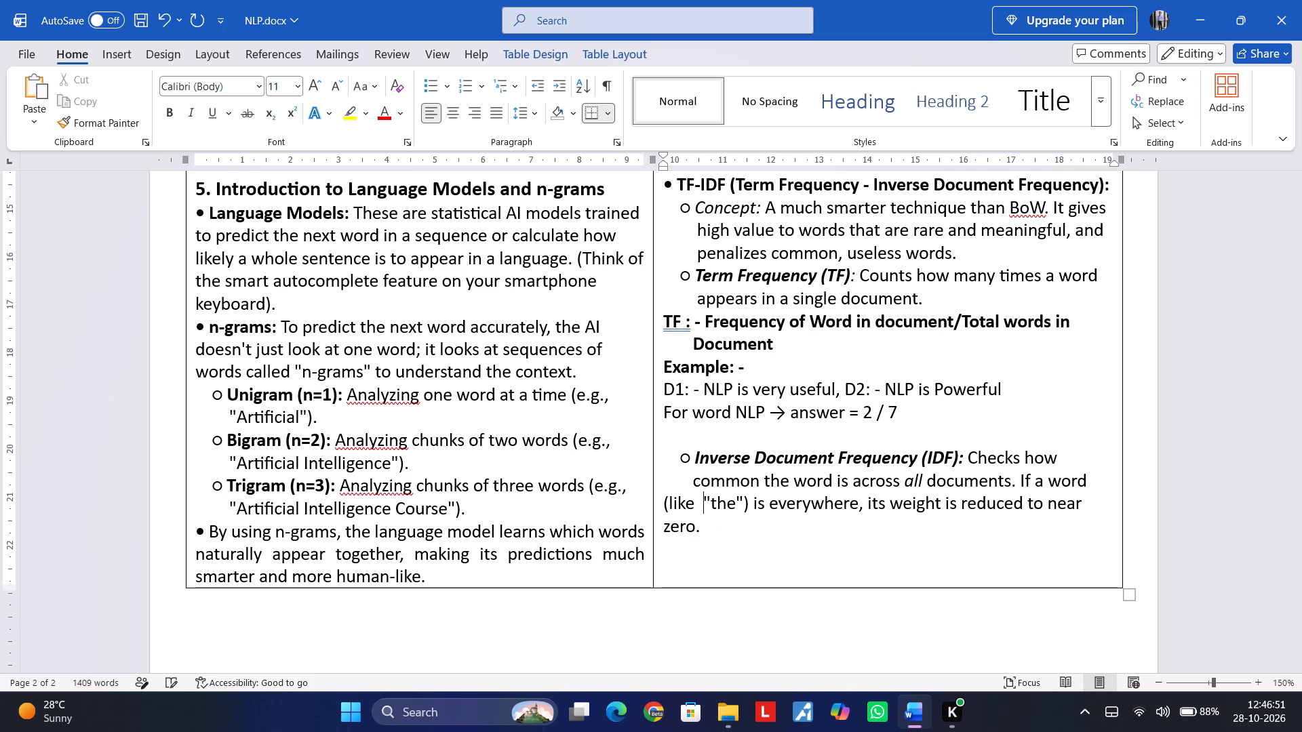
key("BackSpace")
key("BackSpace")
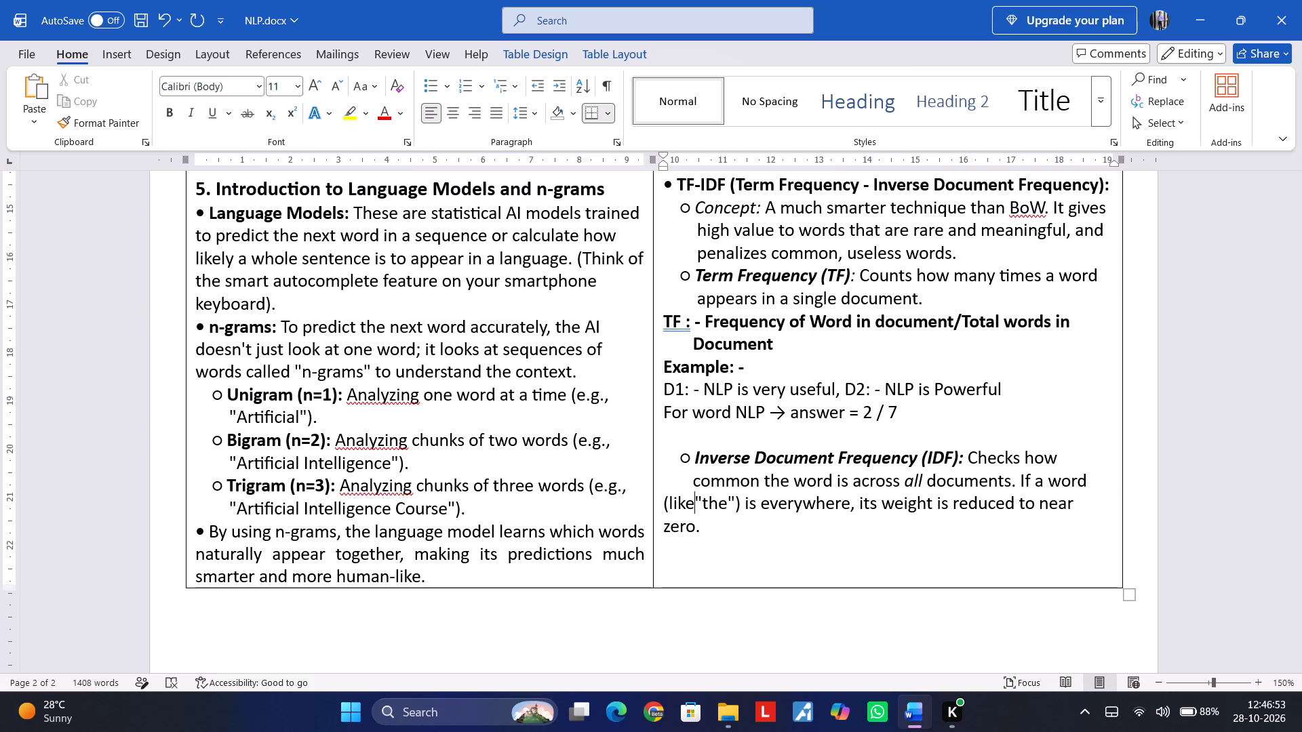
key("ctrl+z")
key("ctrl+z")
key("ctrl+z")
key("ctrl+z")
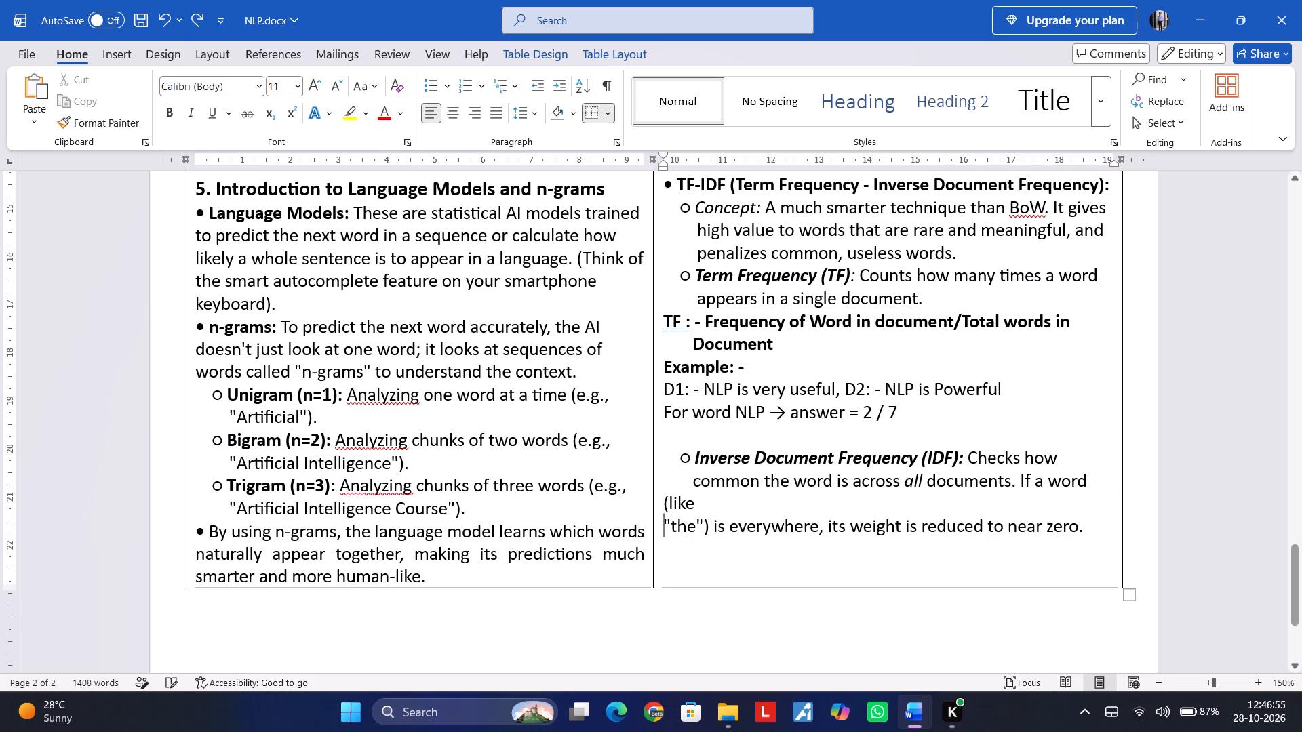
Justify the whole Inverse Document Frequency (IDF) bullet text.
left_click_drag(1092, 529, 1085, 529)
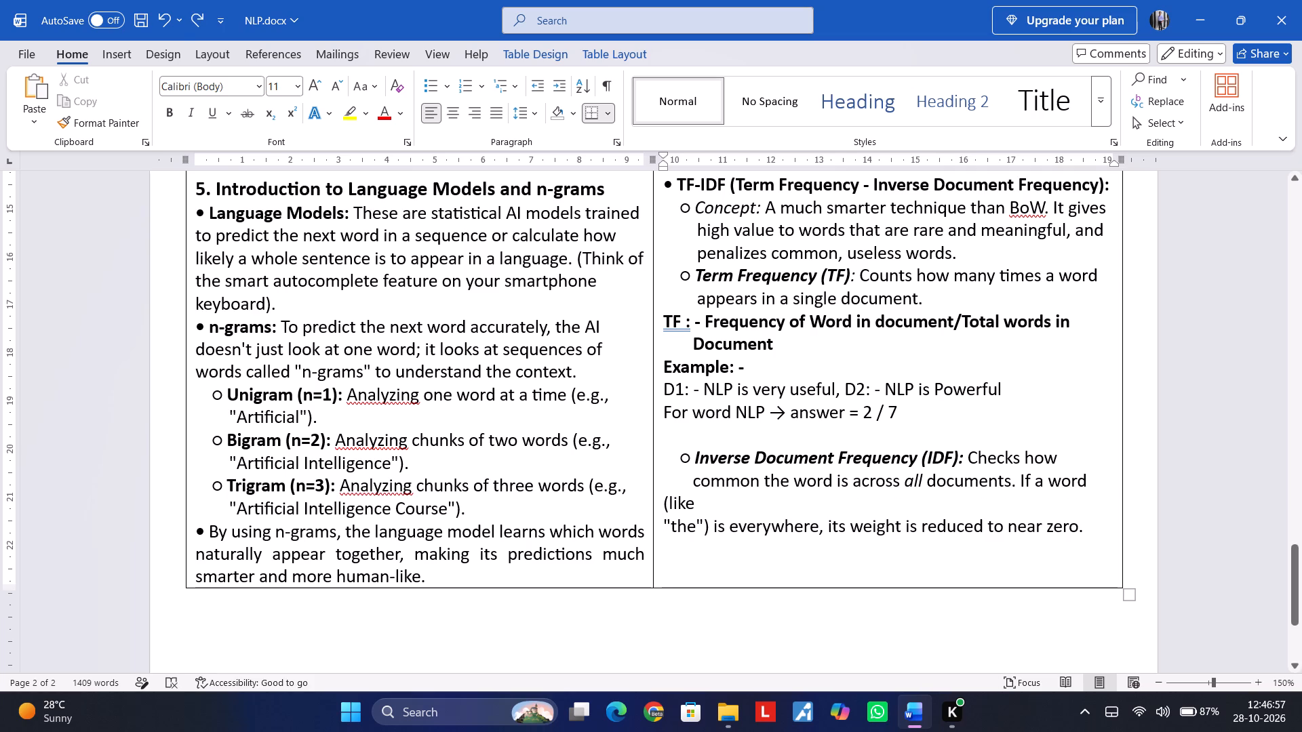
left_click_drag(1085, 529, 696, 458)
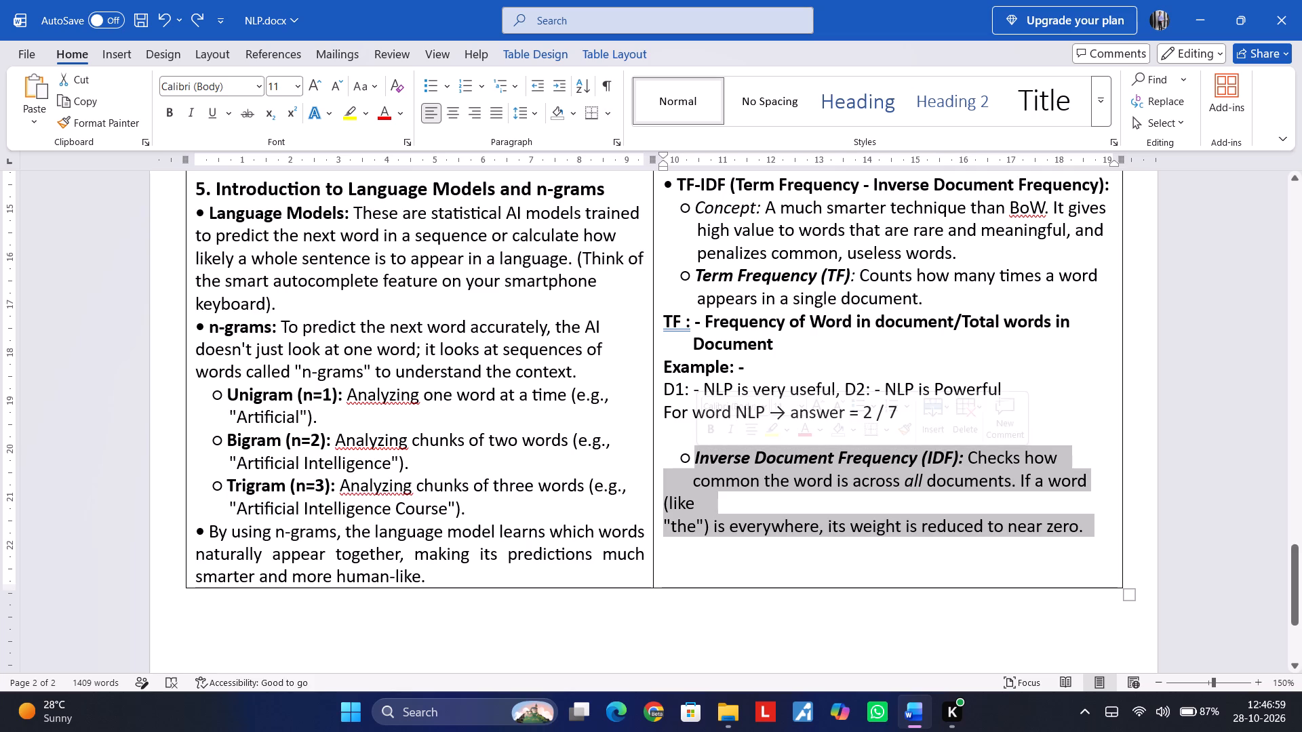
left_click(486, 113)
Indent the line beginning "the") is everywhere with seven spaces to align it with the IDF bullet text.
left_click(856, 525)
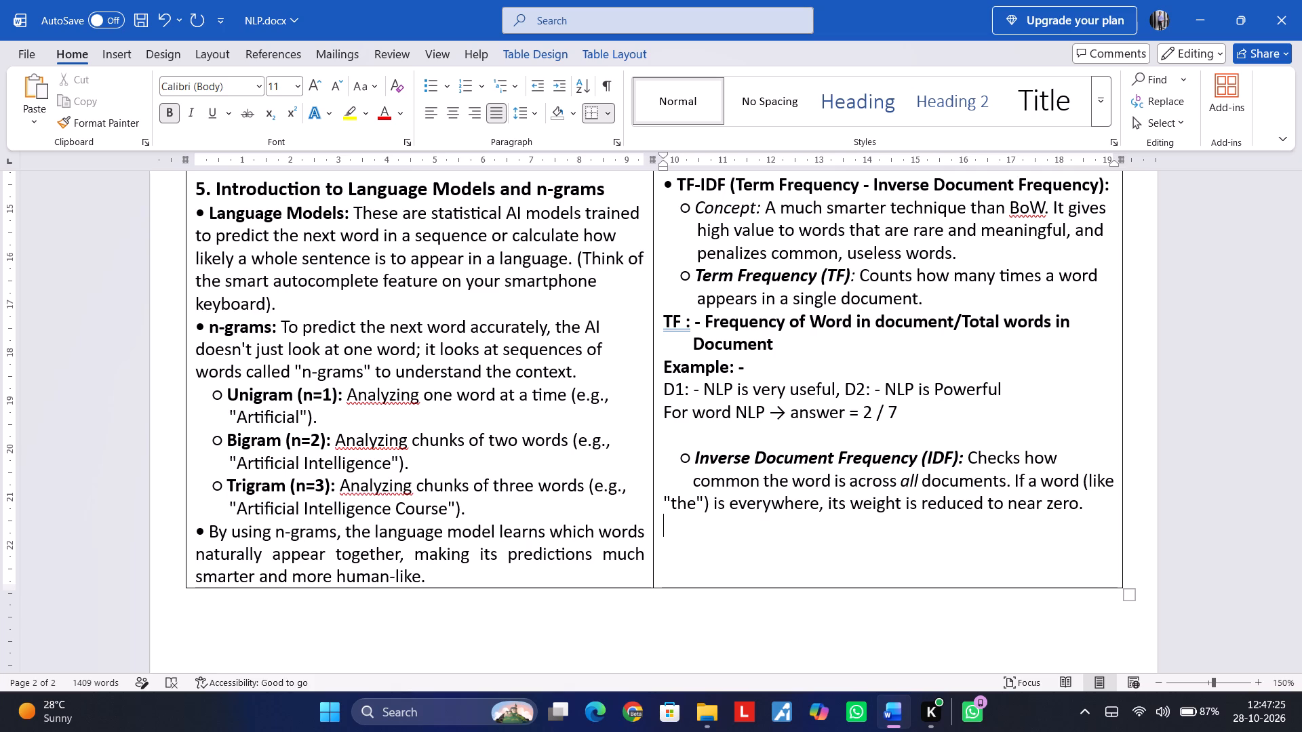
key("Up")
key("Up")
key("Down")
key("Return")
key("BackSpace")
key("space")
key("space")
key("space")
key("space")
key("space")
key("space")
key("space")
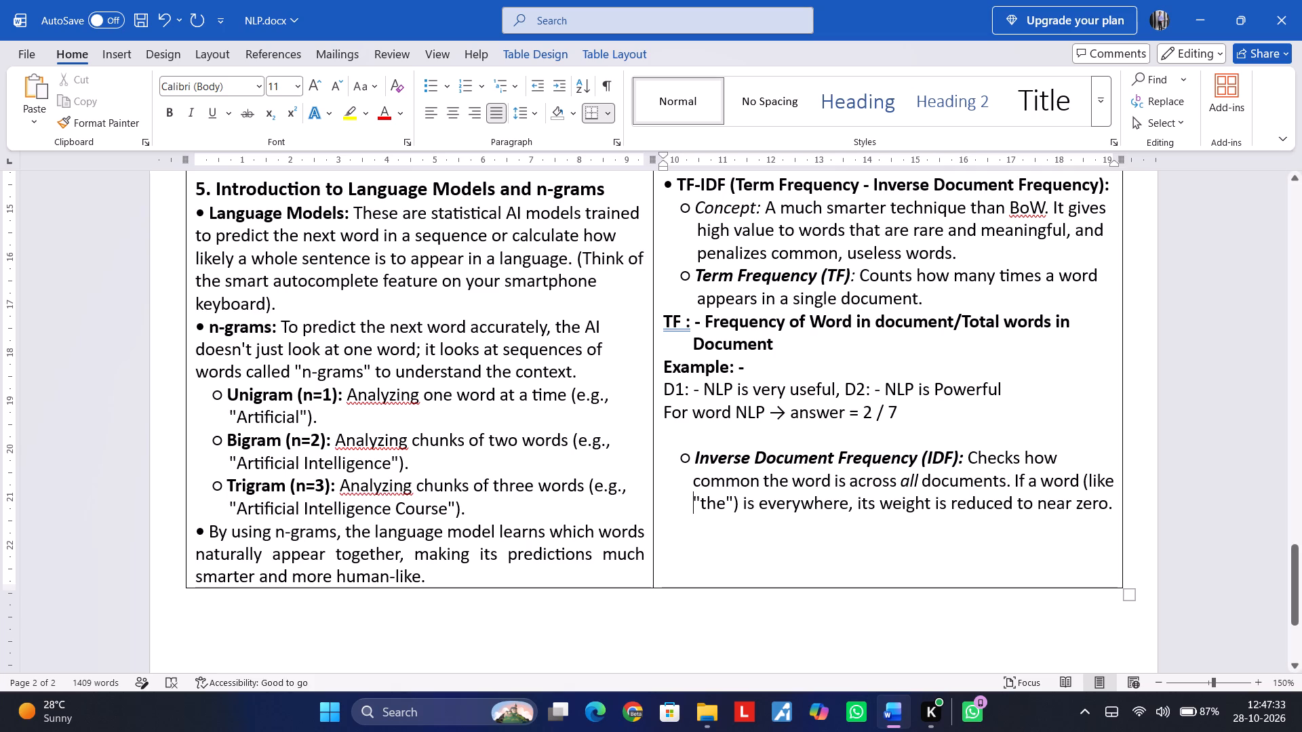
Left-align the whole Inverse Document Frequency (IDF) bullet text.
left_click(683, 461)
left_click_drag(683, 461, 1108, 495)
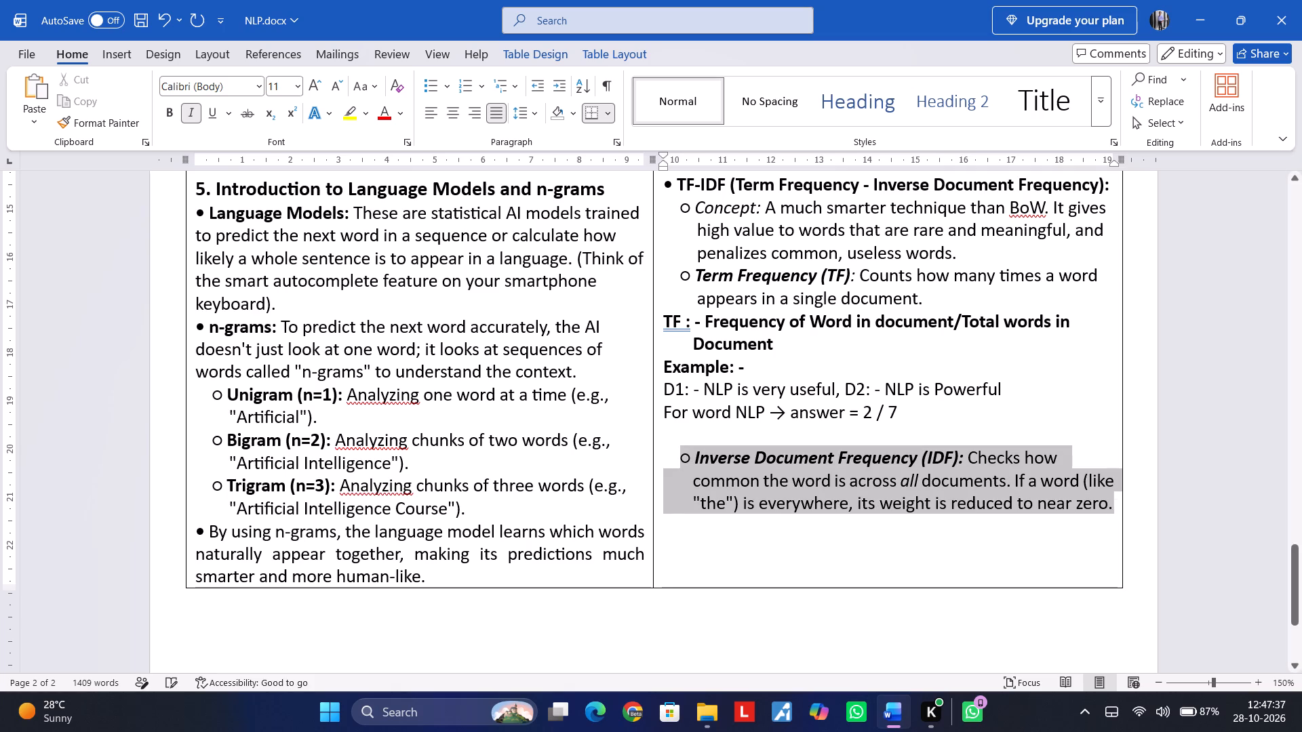
left_click_drag(1108, 495, 1111, 495)
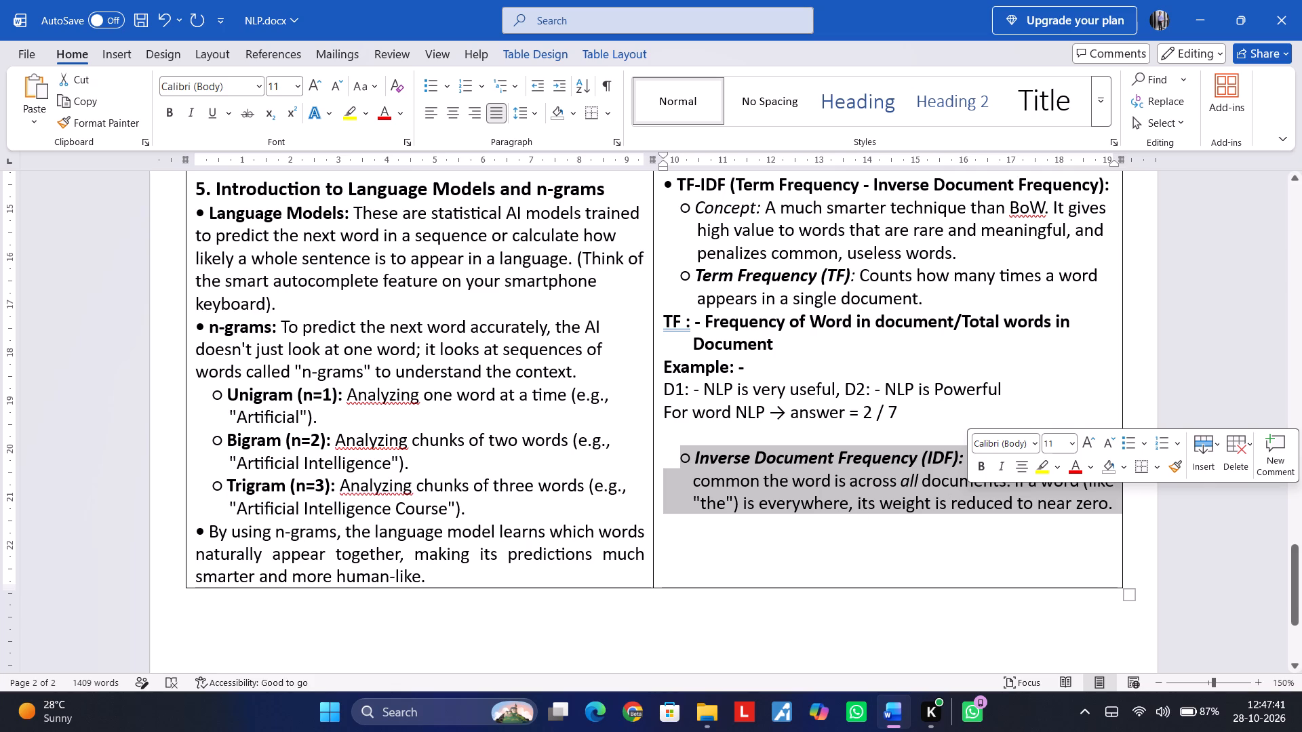
left_click(437, 115)
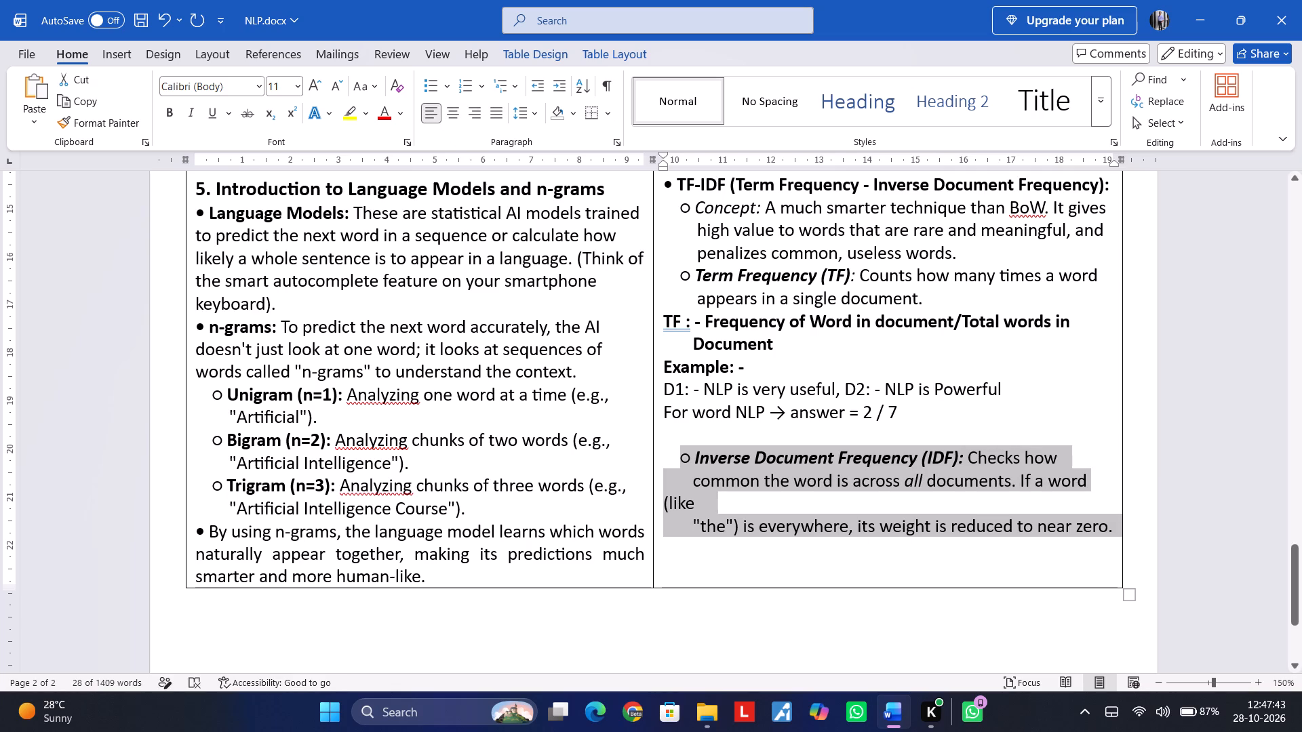
Break the IDF bullet before "(like" and indent that new line with seven spaces.
left_click(769, 510)
left_click(663, 506)
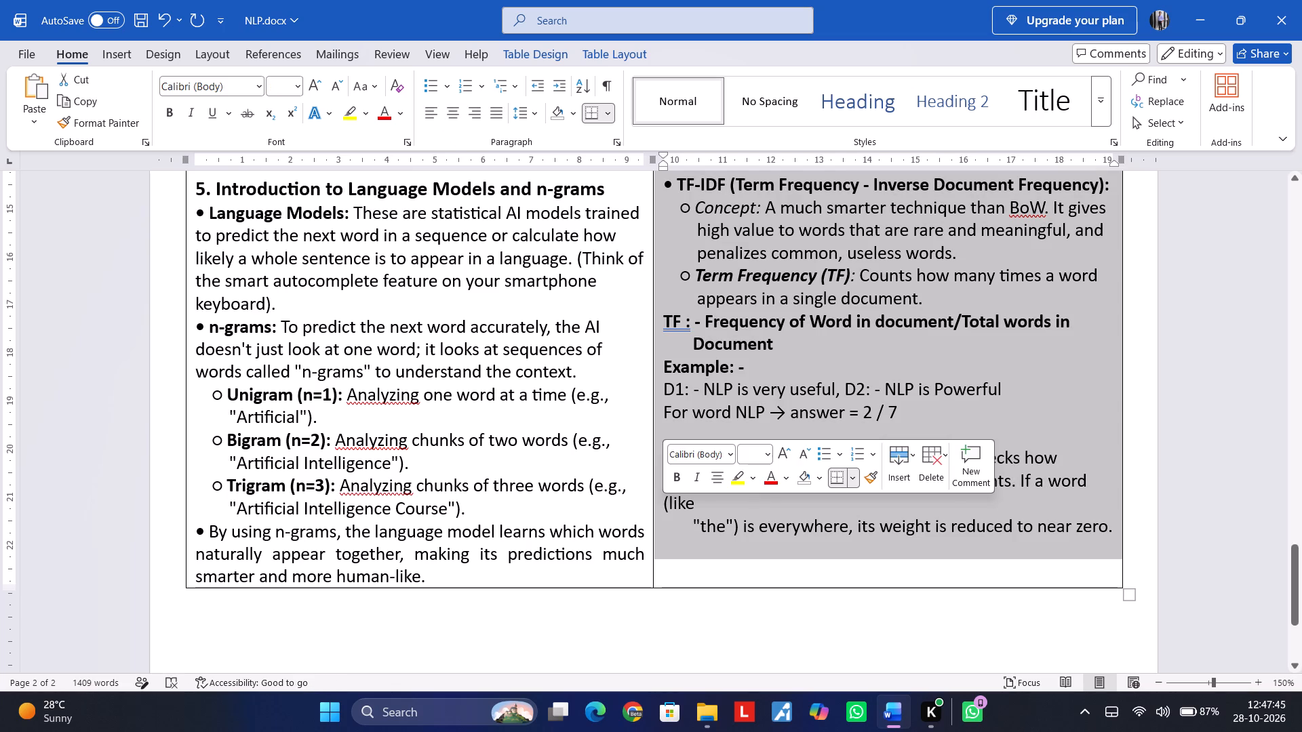
left_click(661, 508)
left_click(662, 507)
left_click(663, 505)
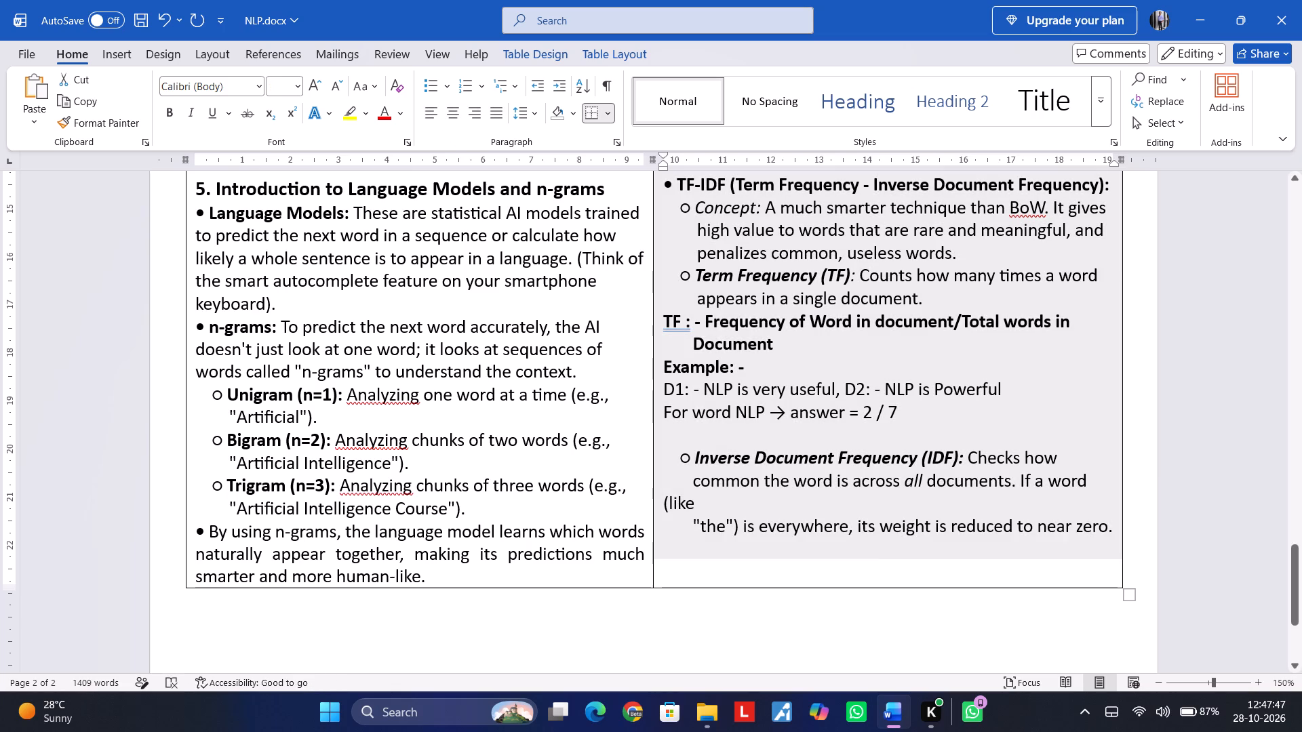
left_click(665, 504)
key("Return")
key("space")
key("space")
key("space")
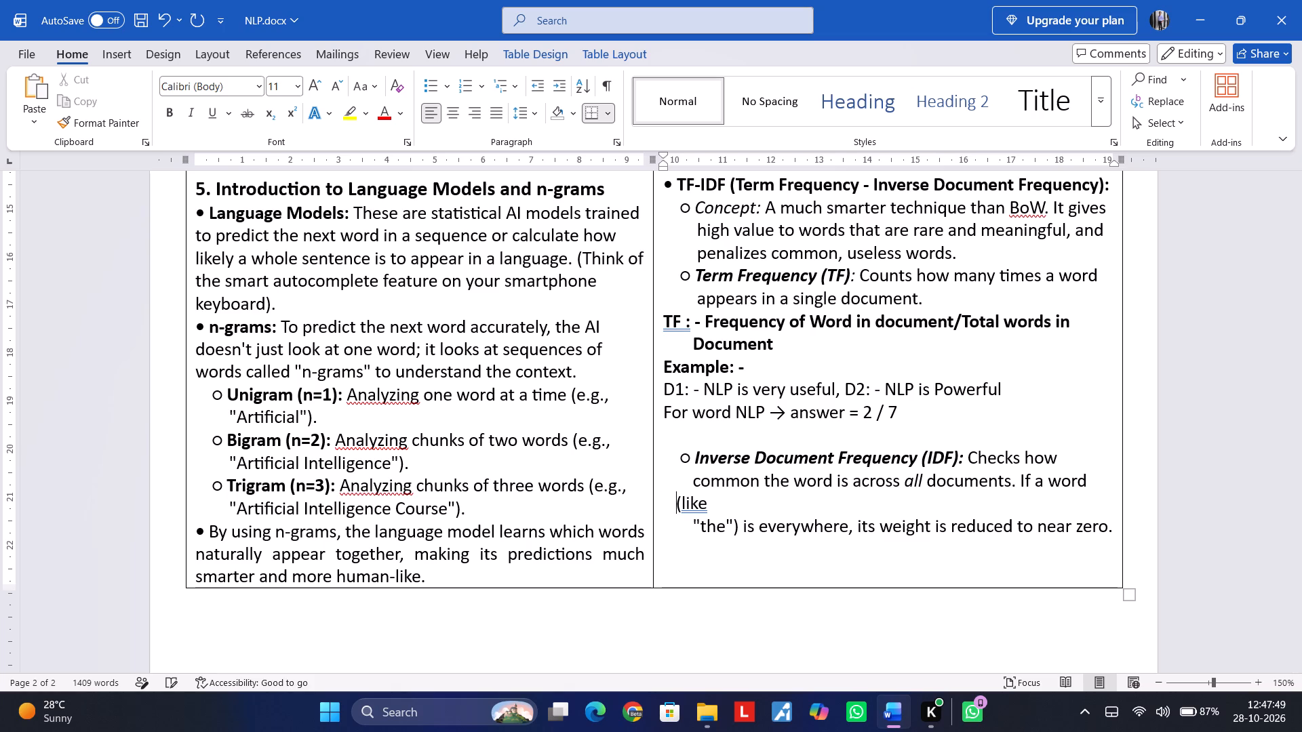
key("space")
key("space")
key("space")
key("space")
Join the line starting with "the") to "(like", leaving a single space between them.
key("Down")
key("BackSpace")
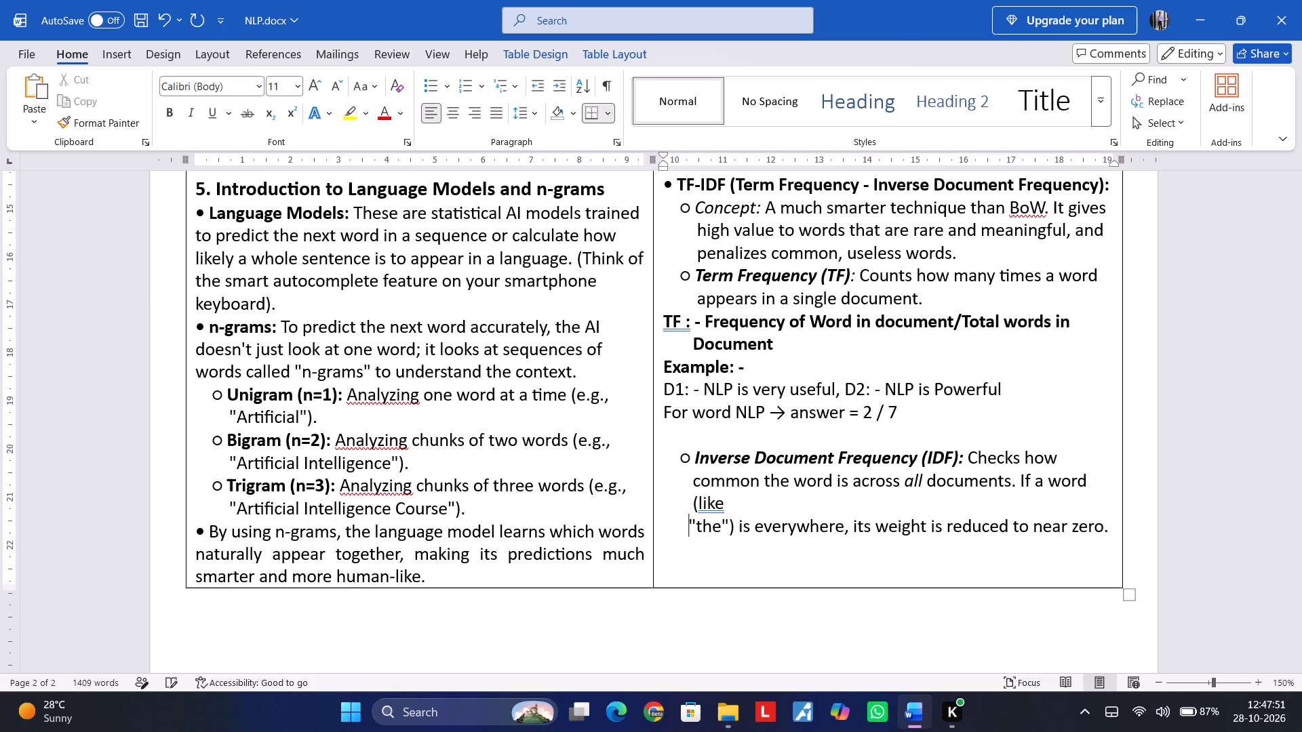
key("BackSpace")
key("BackSpace")
key("BackSpace")
key("BackSpace")
key("BackSpace")
key("BackSpace")
key("BackSpace")
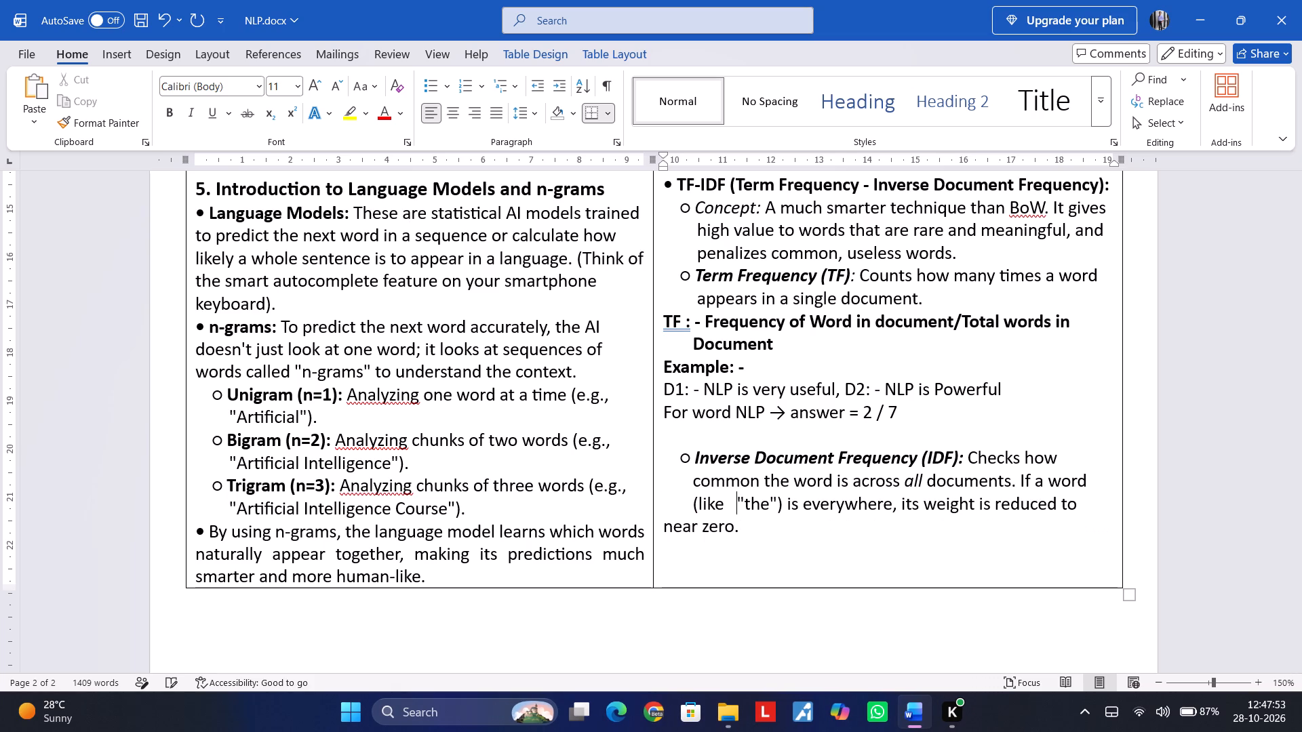
key("BackSpace")
key("BackSpace")
key("BackSpace")
key("space")
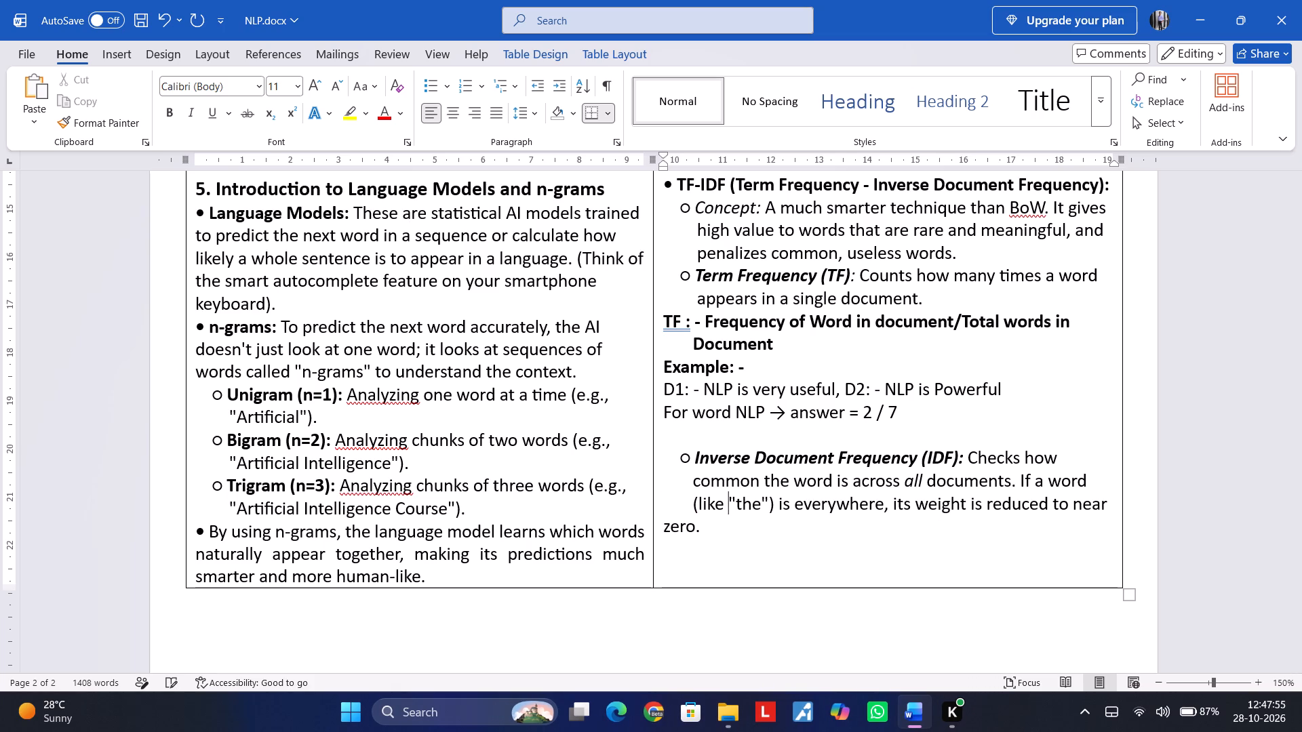
Move "zero." at the end of the IDF bullet onto its own line, indented with eight spaces.
key("Down")
key("Left")
key("Left")
key("Left")
key("Left")
key("Left")
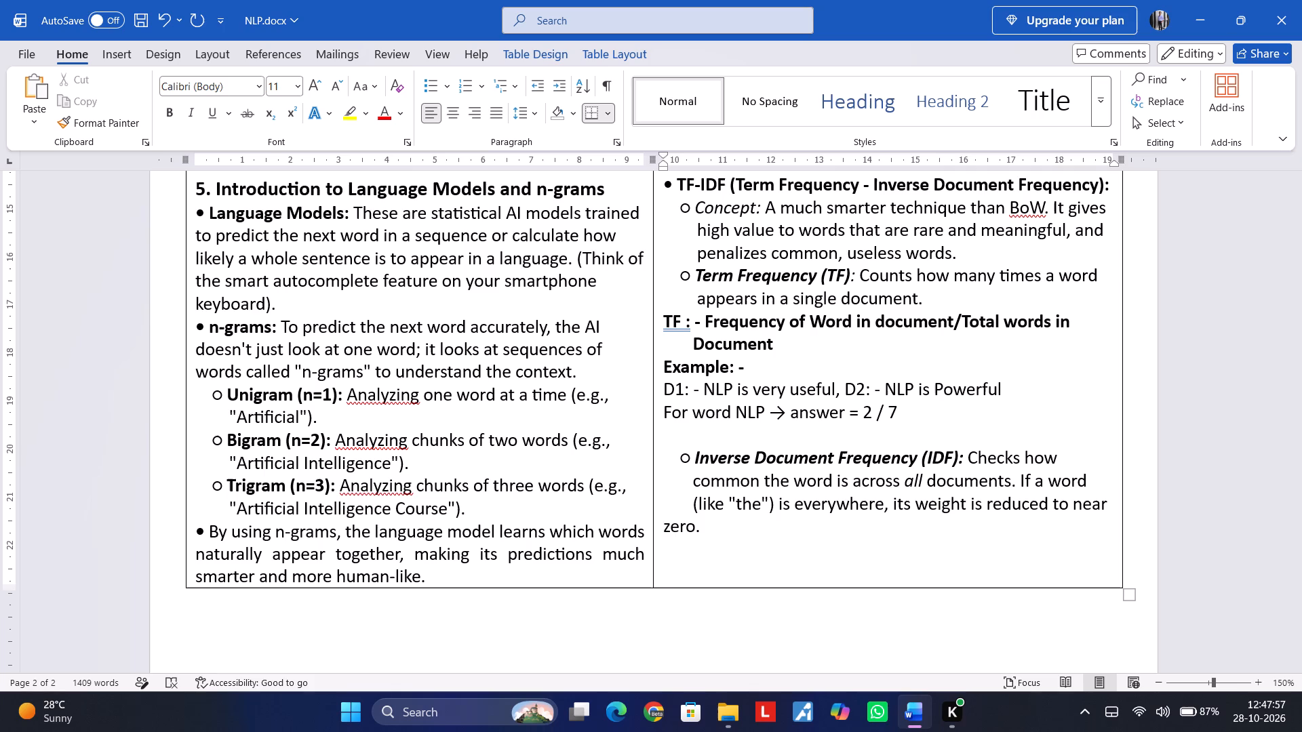
key("Return")
key("space")
key("space")
key("space")
key("space")
key("space")
key("space")
key("space")
key("space")
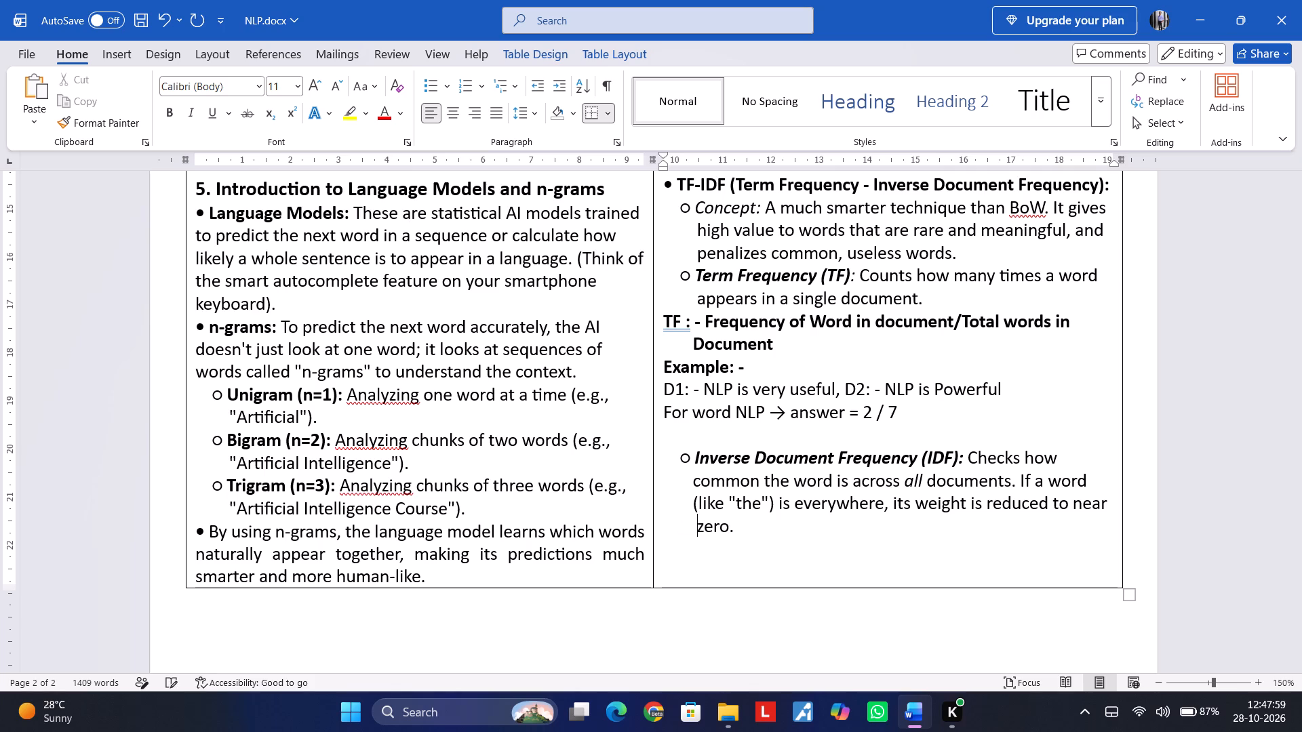
key("BackSpace")
key("space")
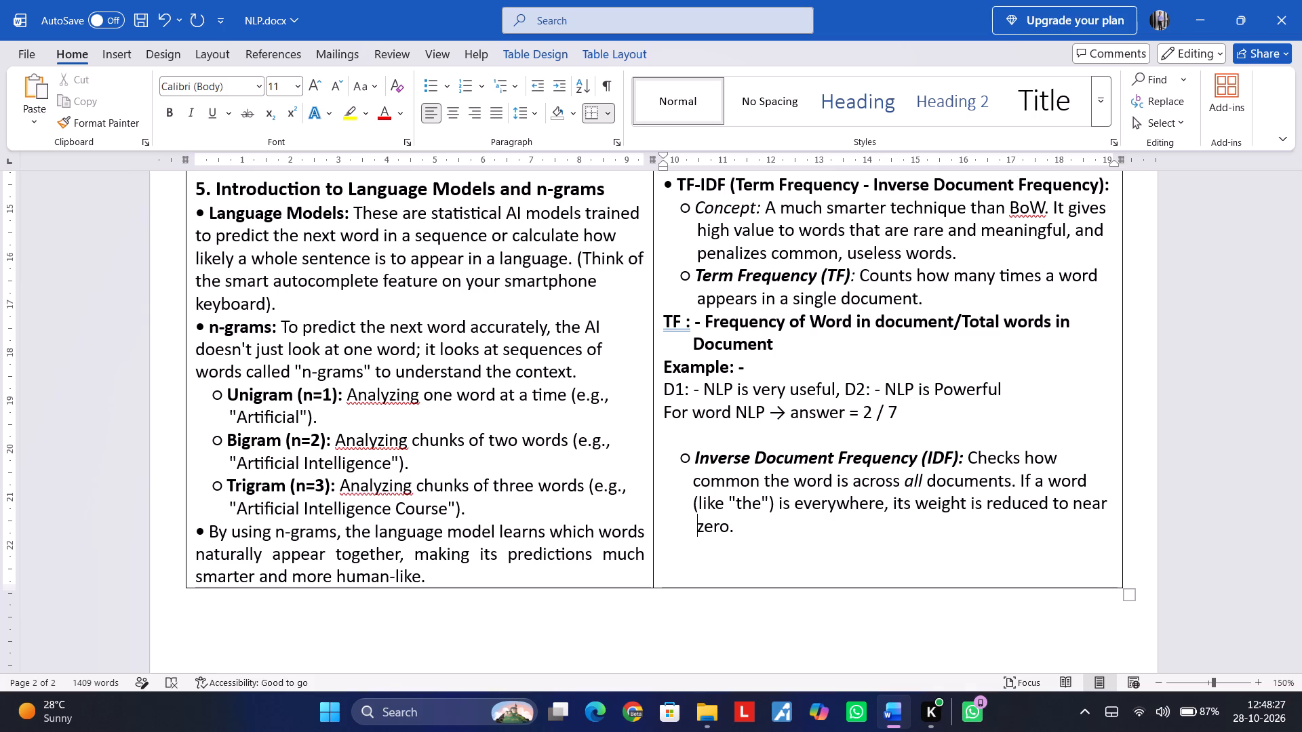
Start a new line below "zero." with the text "Log(Total Document)".
key("Down")
key("Up")
key("shift+Right")
key("Right")
key("ctrl+Right")
key("ctrl+Right")
key("Return")
type("Lo")
key("g")
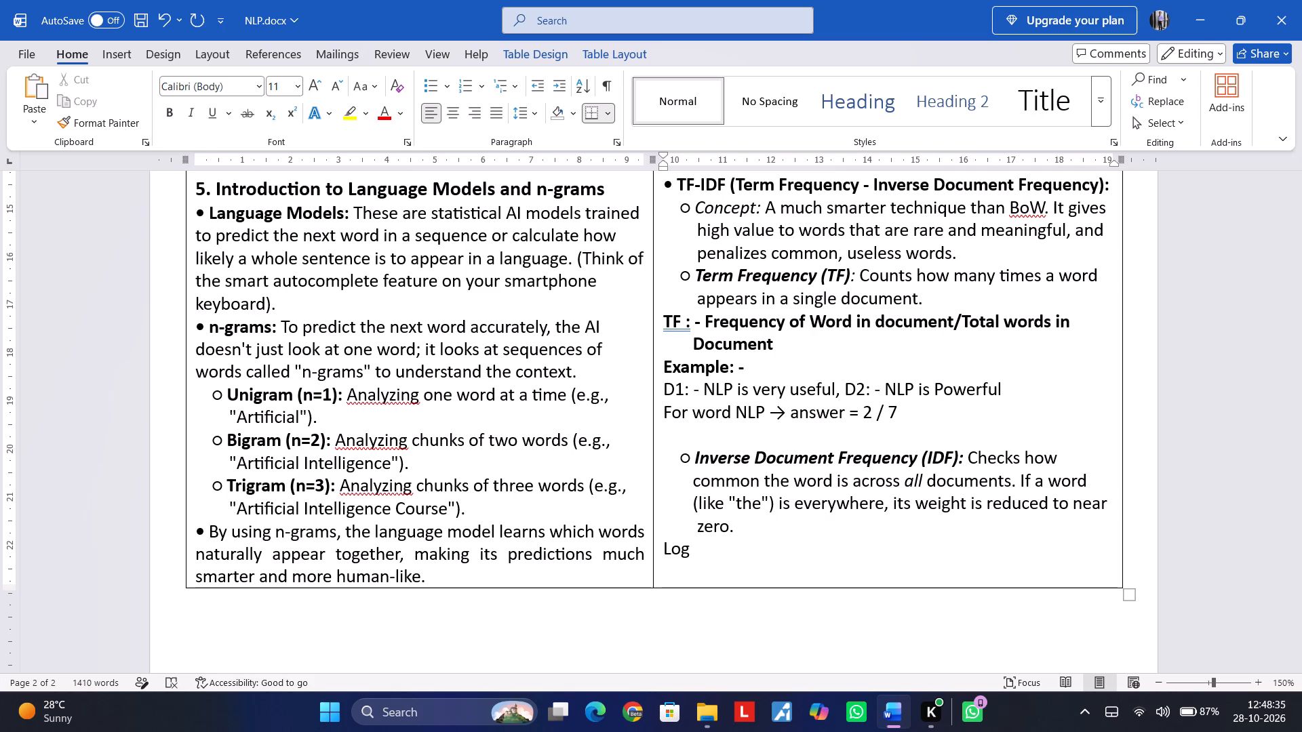
type("()")
key("Left")
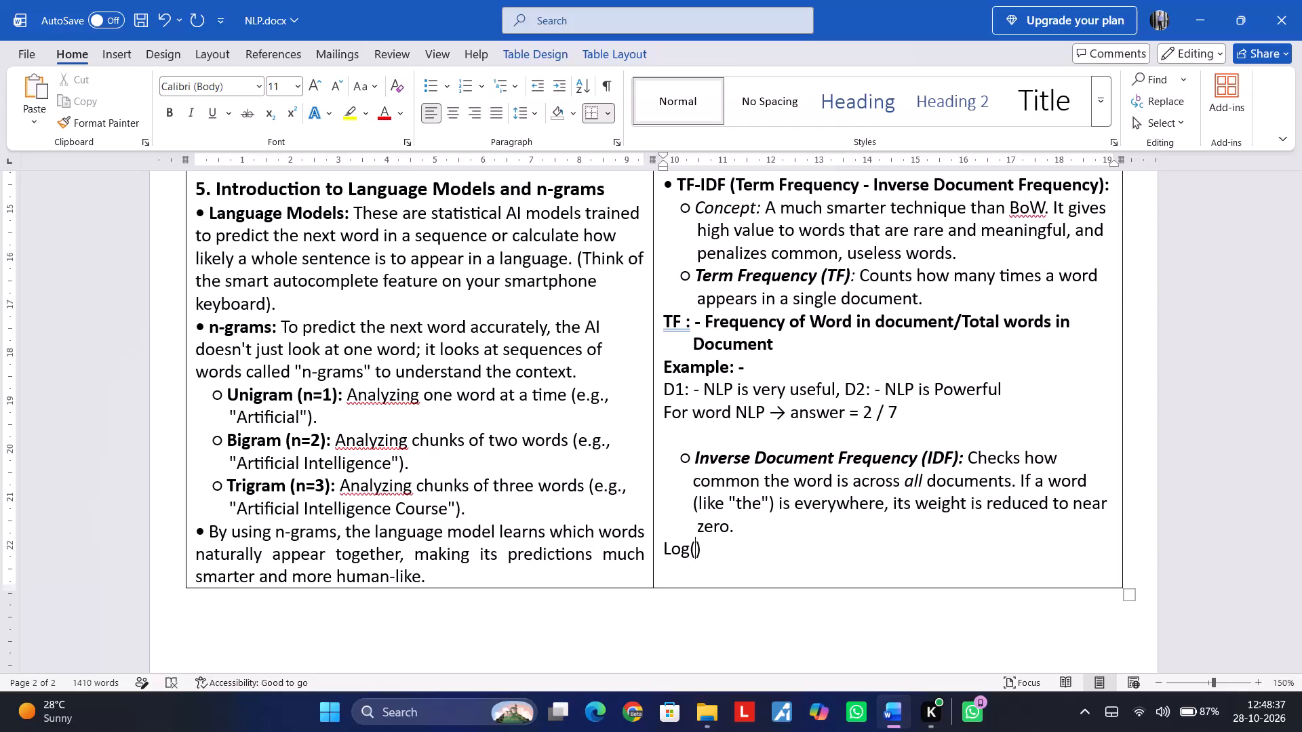
key("t")
key("BackSpace")
type("Total")
key("space")
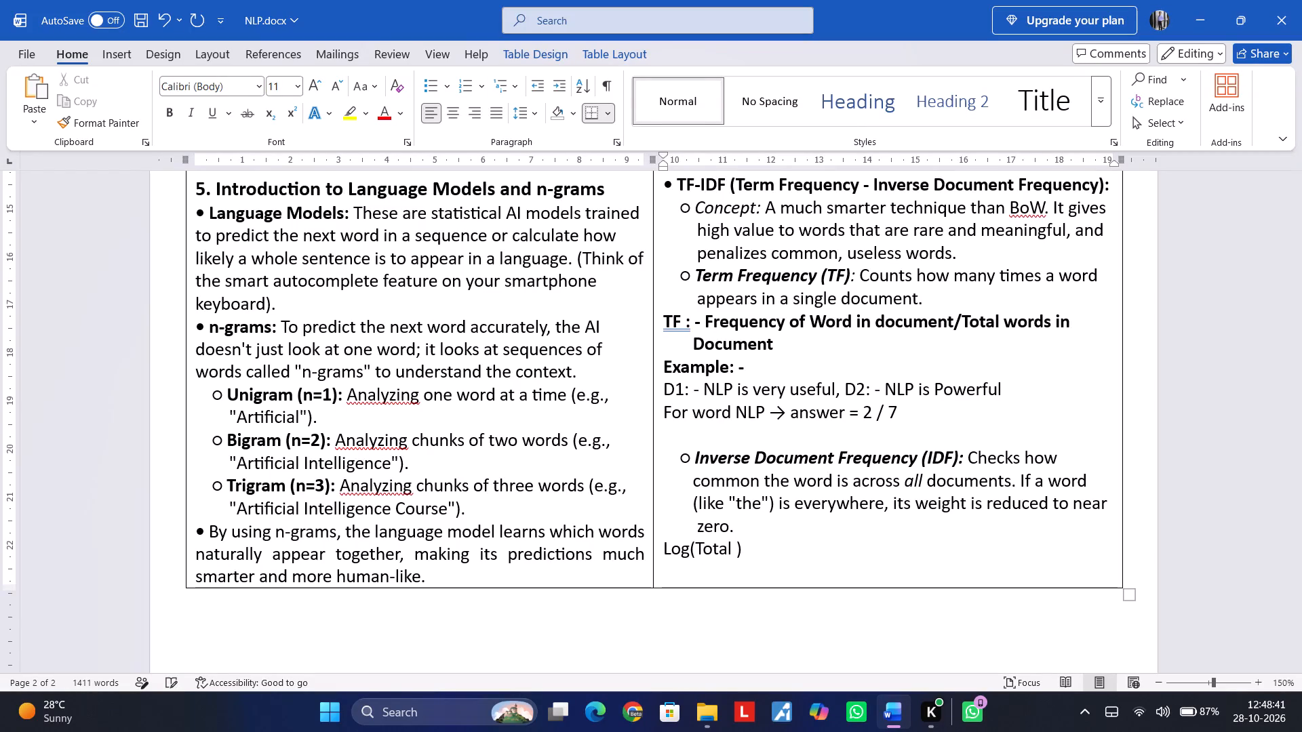
type("Document")
key("Right")
key("ctrl+Right")
key("Left")
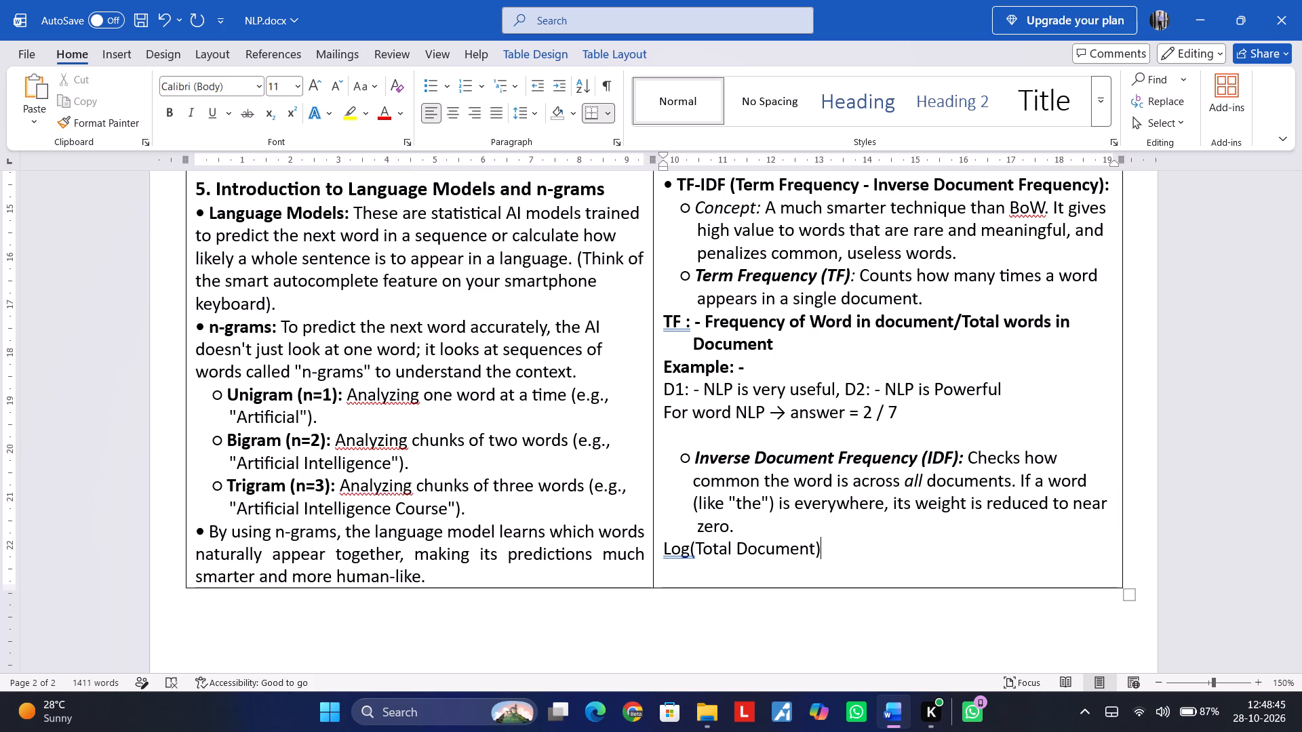
Complete the formula with "/Document Containing word" and start a new line below it.
key("slash")
type("Do")
type("cu")
type("ment Contailni")
key("BackSpace")
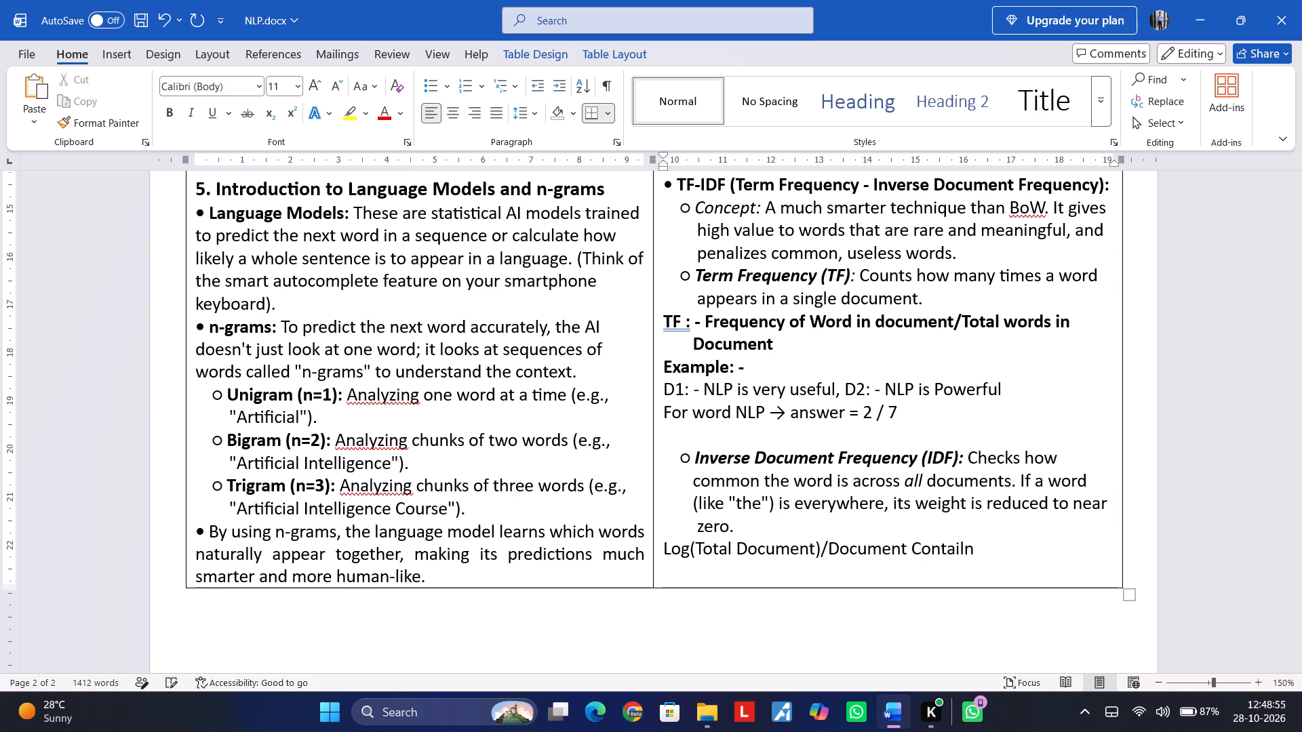
key("BackSpace")
key("BackSpace")
type("ning wo")
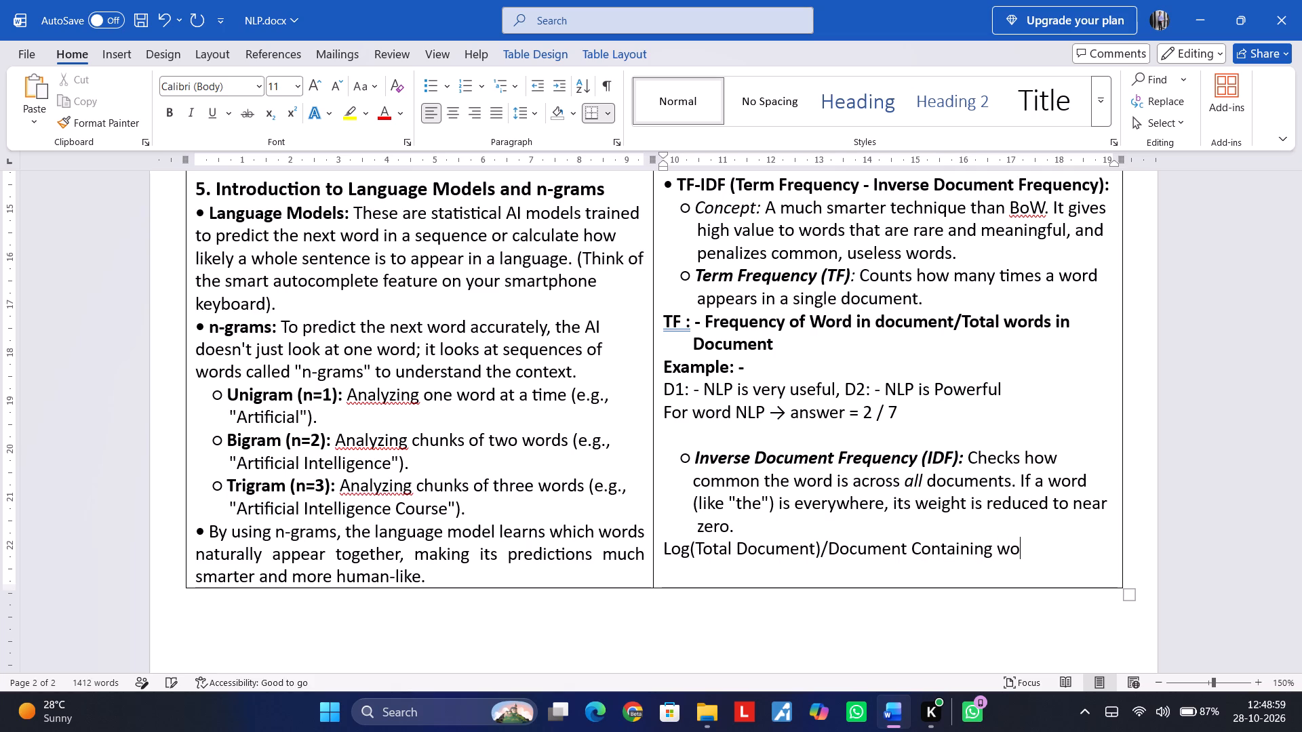
key("d")
key("BackSpace")
type("rd")
key("Return")
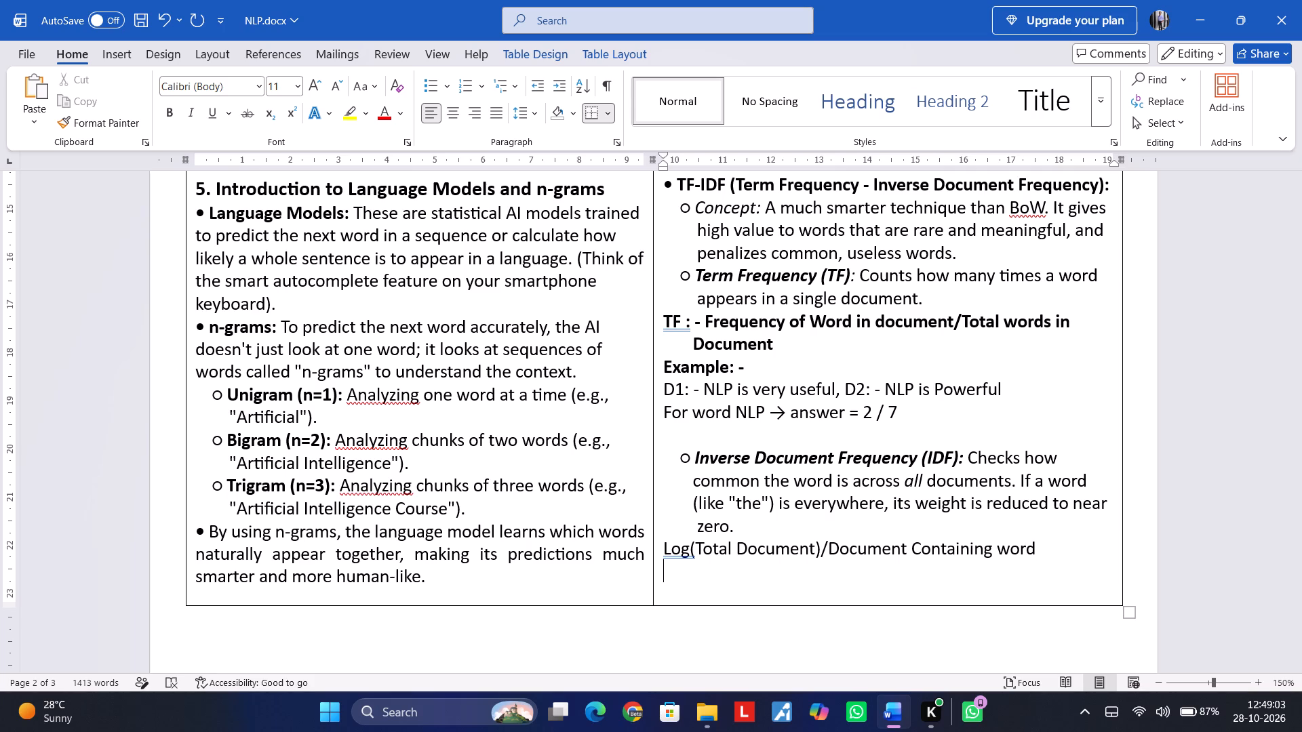
Prefix the Log formula with the label "IDF: - " and put a space between "Log" and "(Total Document)".
key("Up")
type("IDF")
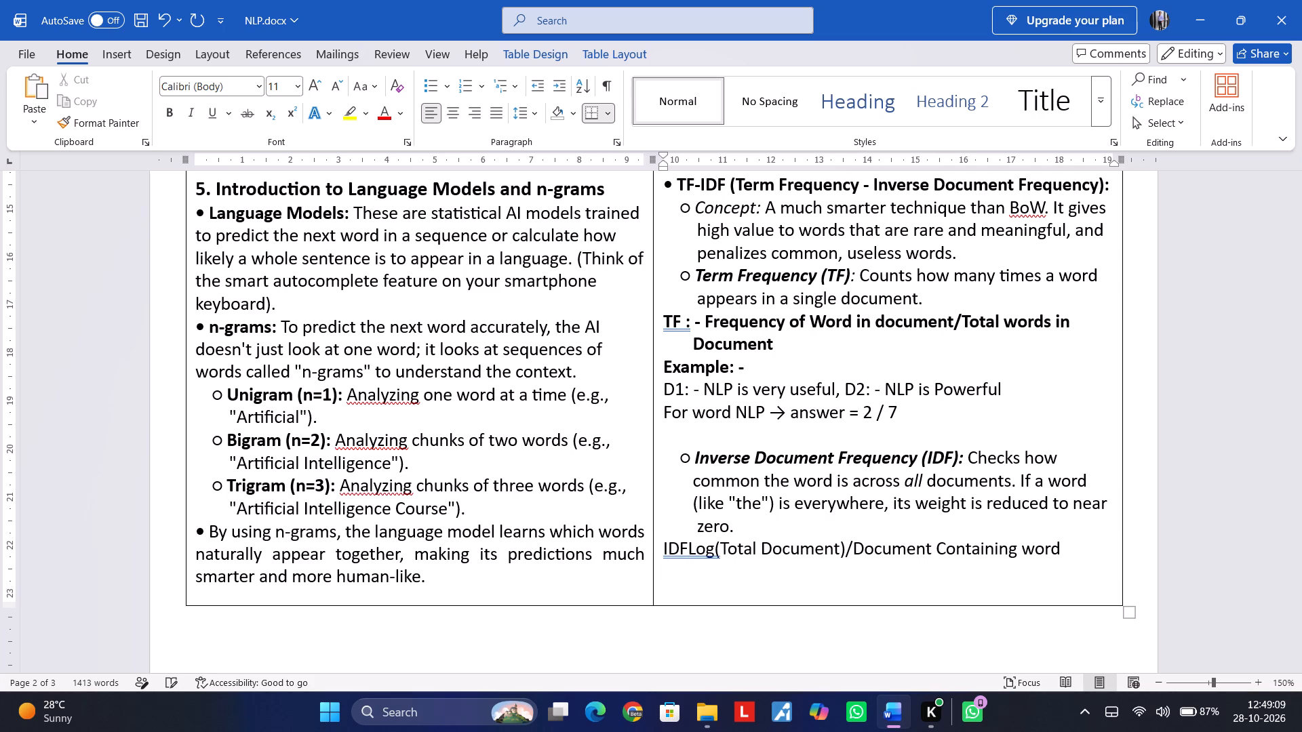
key("shift+colon")
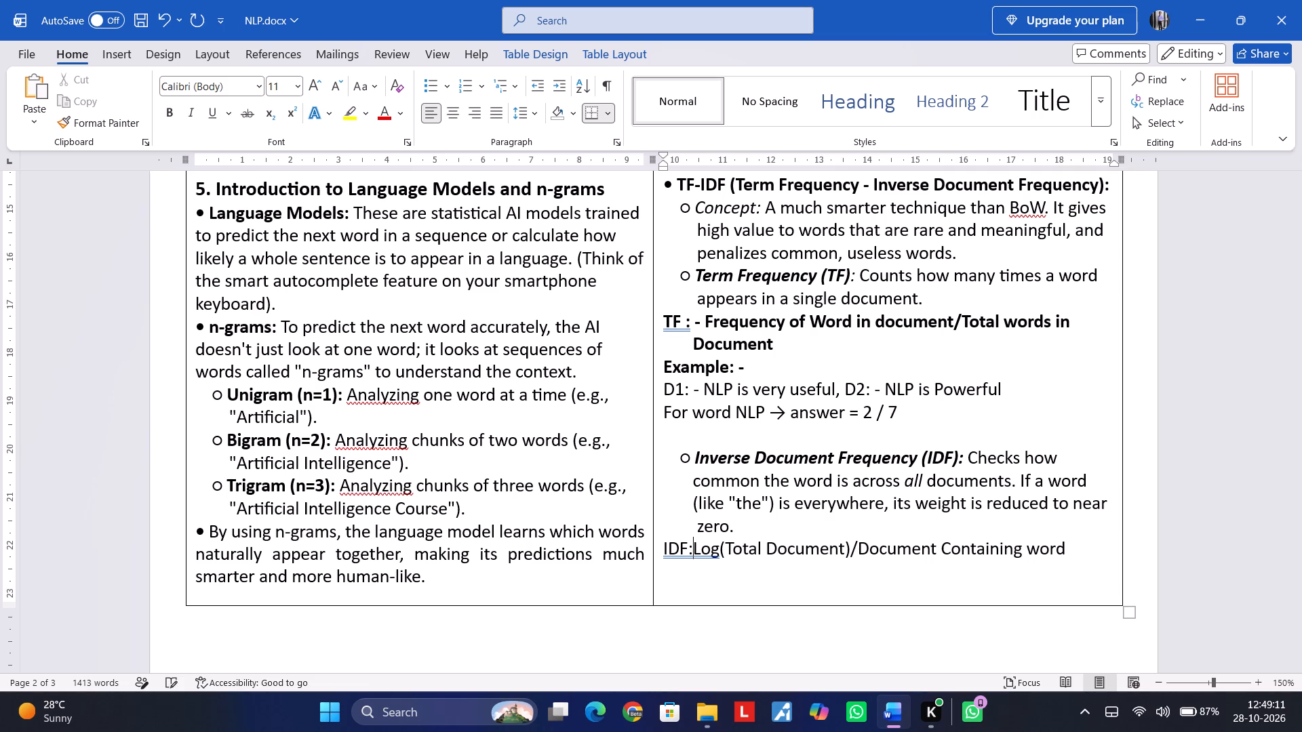
key("minus")
key("Left")
key("space")
key("Right")
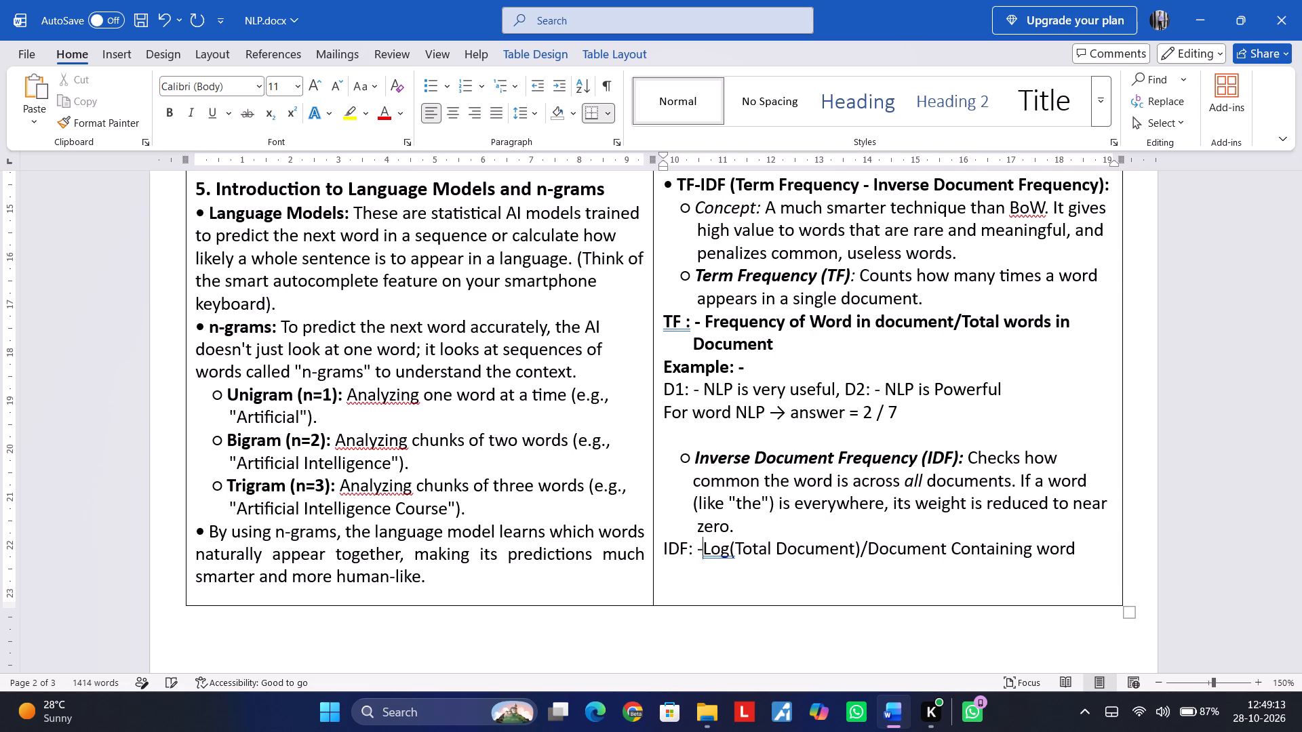
key("Right")
key("Right")
key("Right")
key("space")
key("Left")
key("Left")
key("Left")
key("Left")
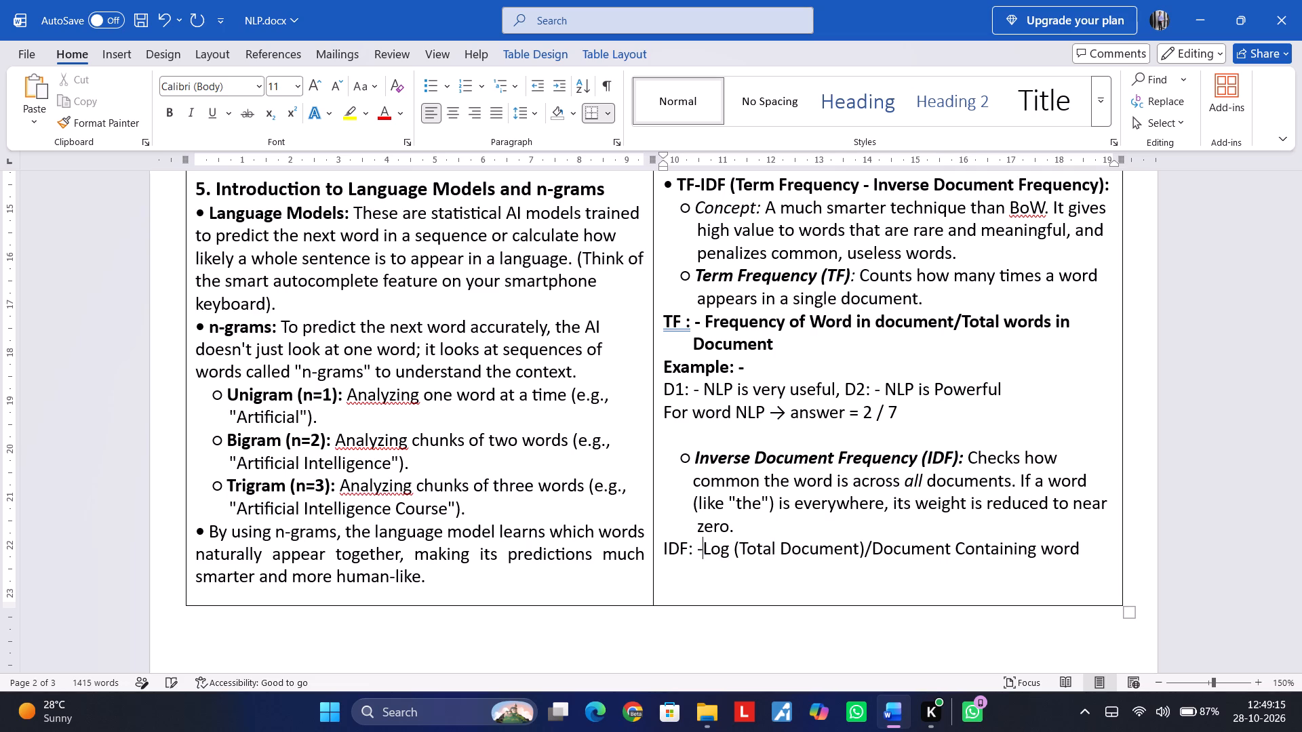
key("space")
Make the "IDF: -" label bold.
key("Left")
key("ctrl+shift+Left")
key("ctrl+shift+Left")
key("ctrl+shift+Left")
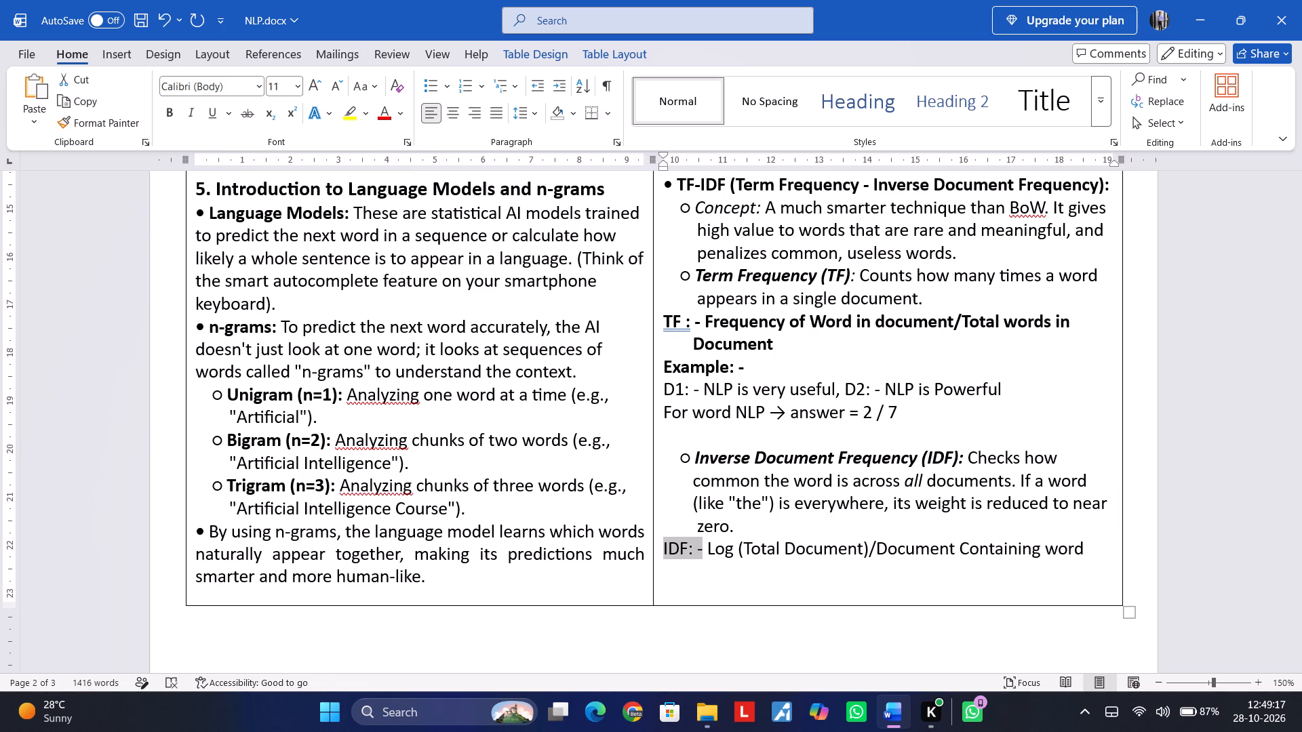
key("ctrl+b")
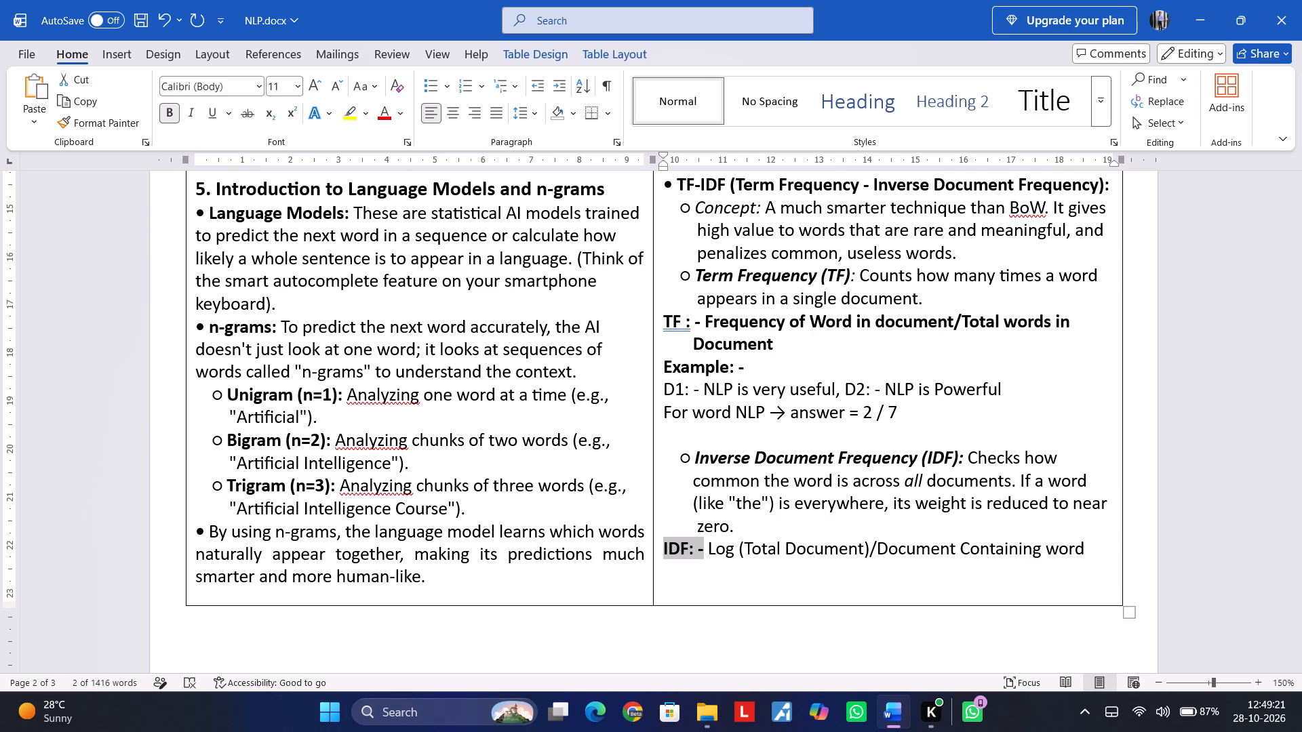
Make the entire IDF formula line bold, from "IDF: -" through "Document Containing word".
key("Left")
key("Right")
key("Right")
key("Right")
key("Right")
key("Left")
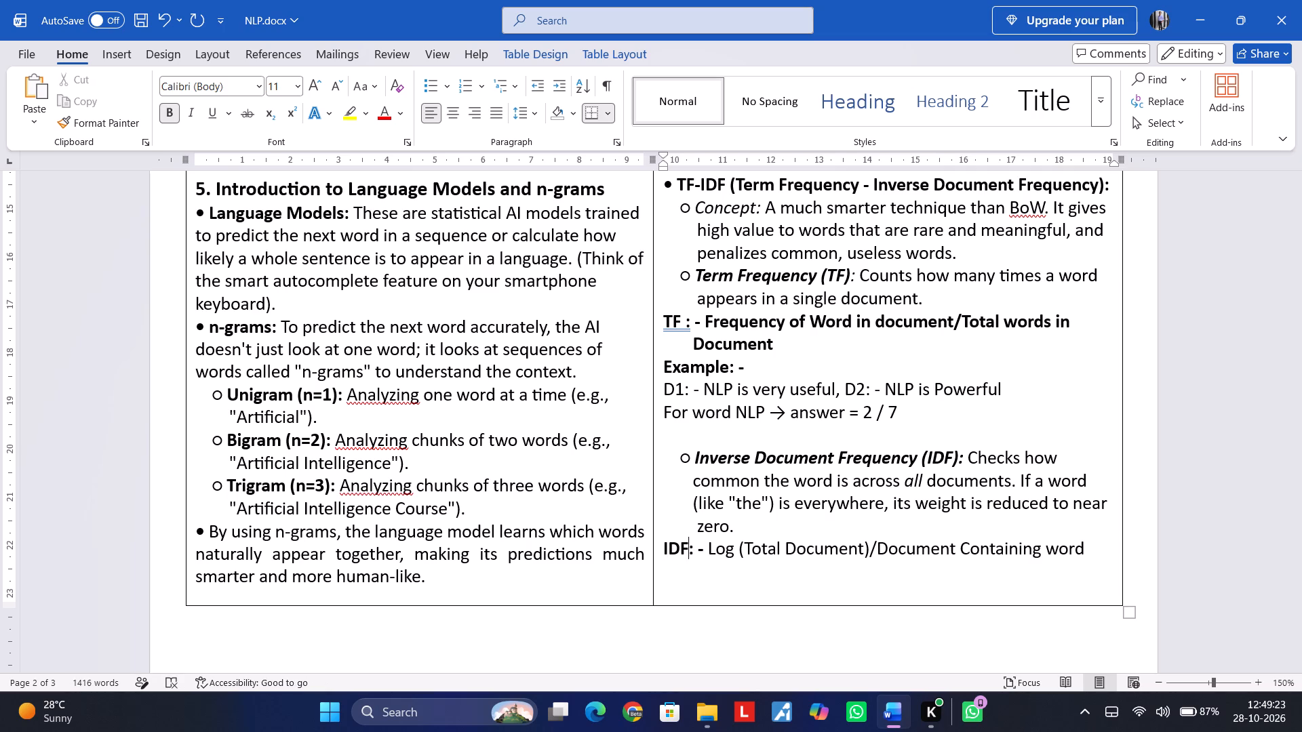
key("Left")
key("Left")
key("Left")
key("ctrl+shift+Right")
key("ctrl+shift+Right")
key("ctrl+shift+Right")
key("ctrl+shift+Right")
key("ctrl+shift+Right")
key("ctrl+shift+Right")
key("ctrl+shift+Right")
key("ctrl+shift+Right")
key("ctrl+shift+Right")
key("ctrl+shift+Right")
key("ctrl+shift+Right")
key("ctrl+shift+Right")
key("ctrl+shift+Right")
key("ctrl+shift+Right")
key("ctrl+shift+Right")
key("ctrl+shift+Right")
key("ctrl+shift+Right")
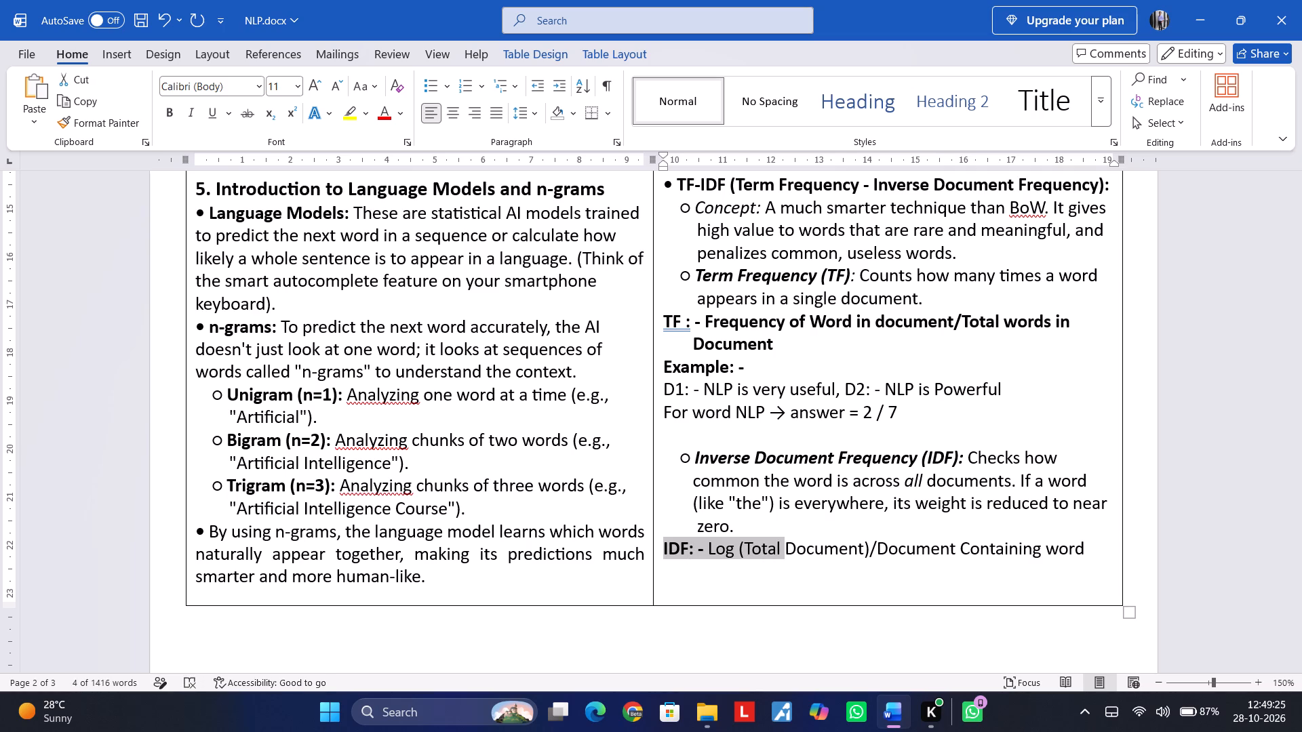
key("ctrl+shift+Left")
key("ctrl+shift+Left")
key("ctrl+shift+Left")
key("ctrl+shift+Left")
key("ctrl+shift+Left")
key("ctrl+shift+Right")
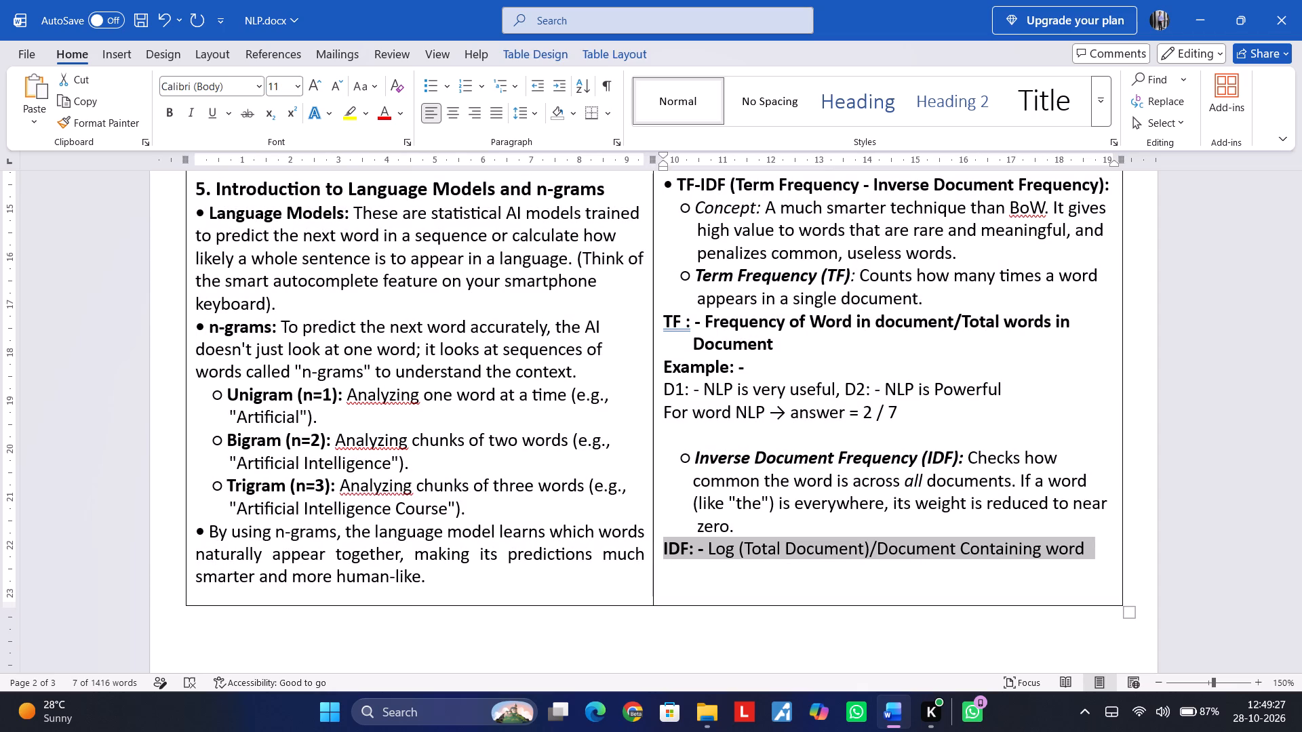
key("ctrl+shift+Left")
key("ctrl+b")
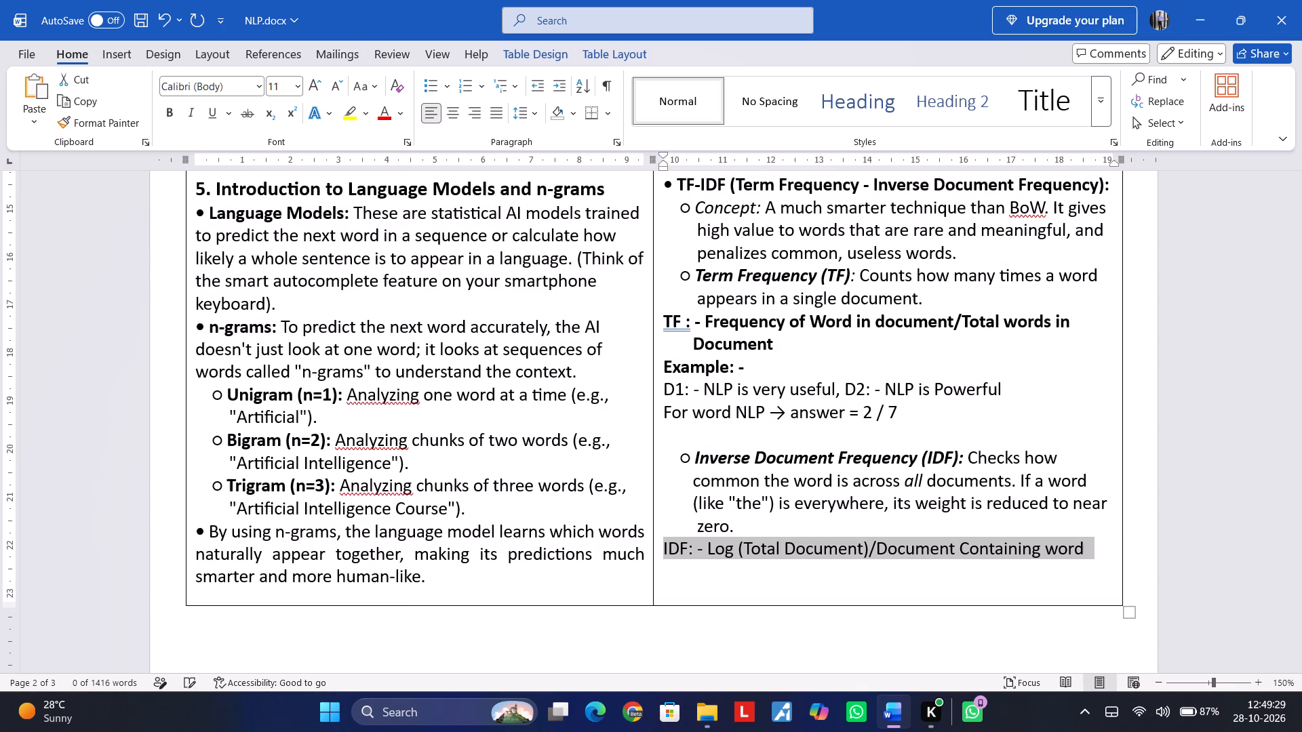
key("ctrl+b")
Indent the IDF formula line with two spaces.
key("Left")
key("ctrl+Left")
key("ctrl+Right")
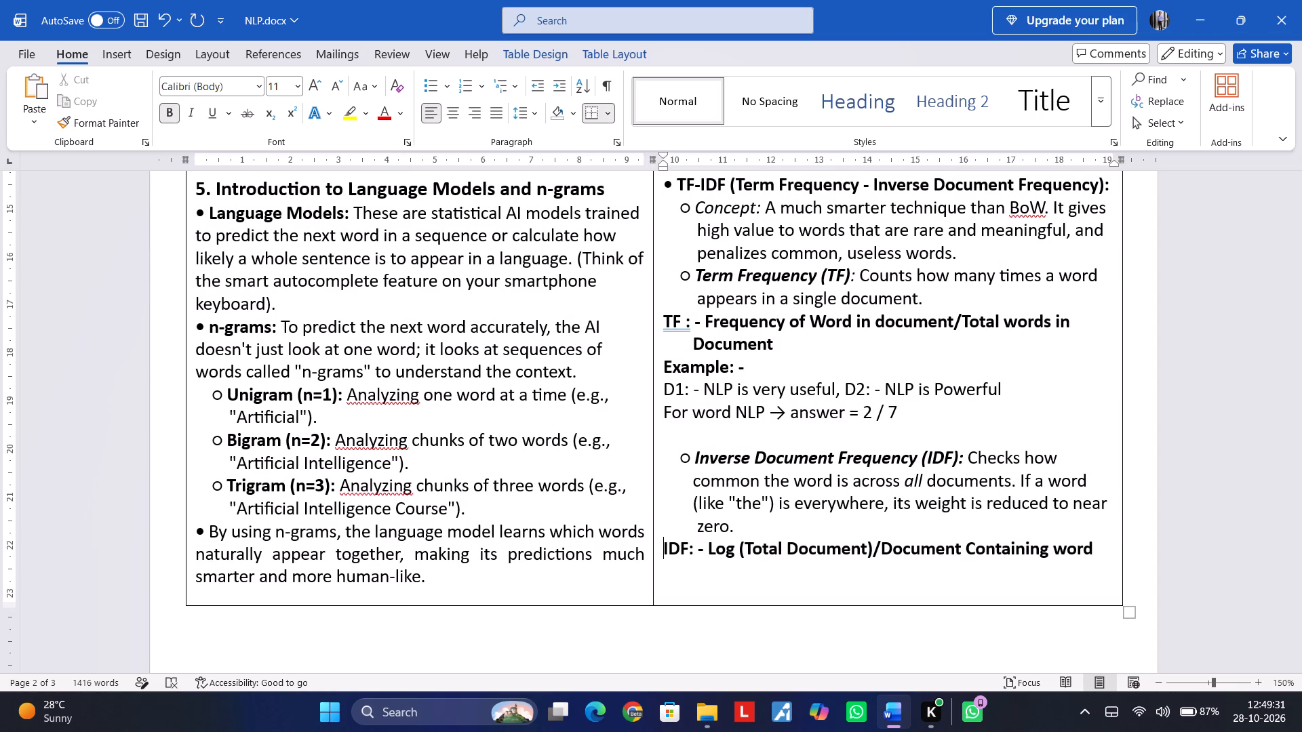
key("space")
key("space")
key("space")
key("space")
key("BackSpace")
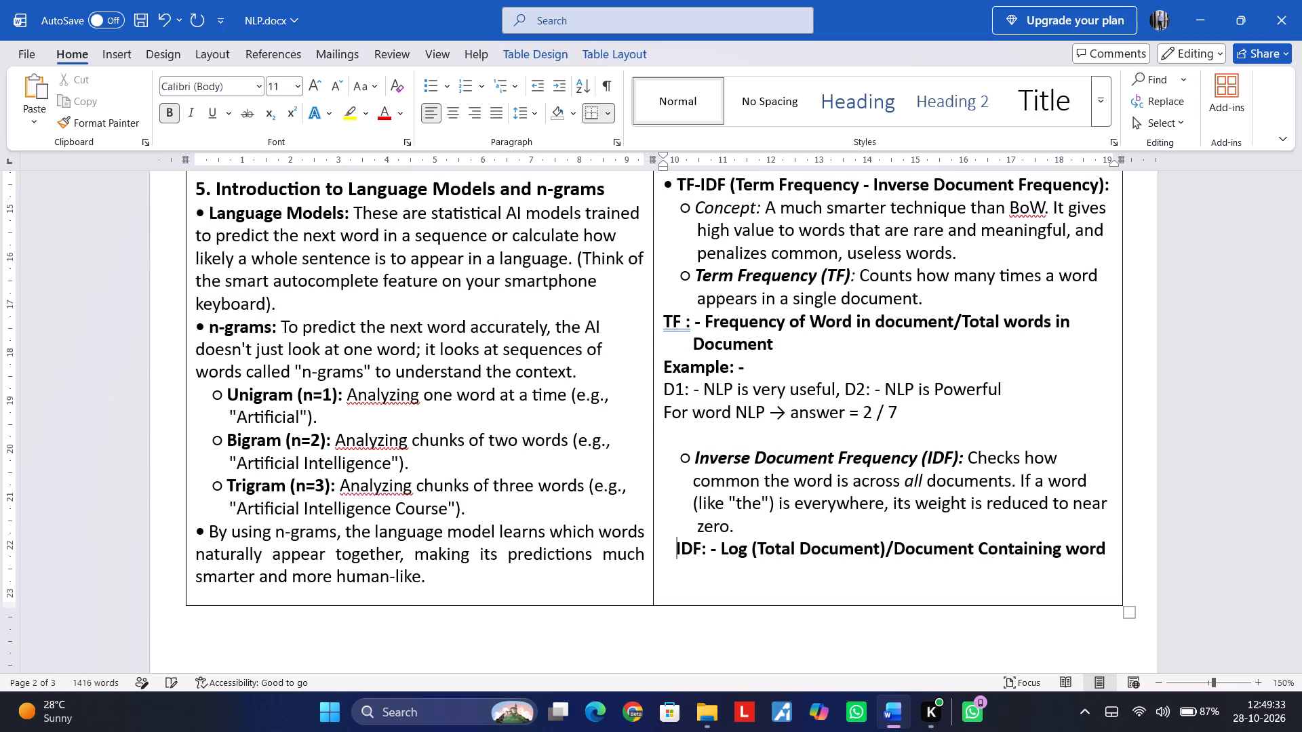
key("BackSpace")
Enter "Example:-" on the line below the IDF formula, indented with two spaces.
key("Down")
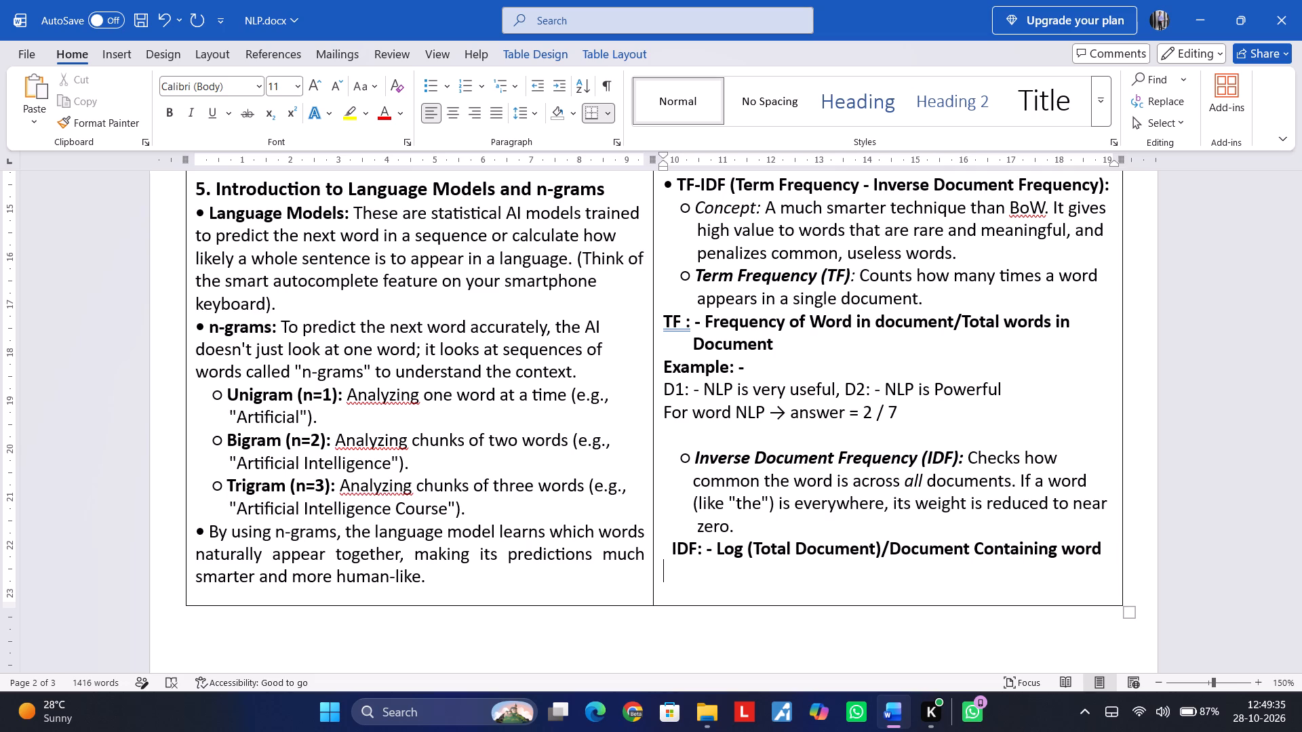
key("space")
key("space")
type("Ea")
key("BackSpace")
type("xapm")
key("BackSpace")
key("BackSpace")
key("BackSpace")
type("ample")
key("shift+colon")
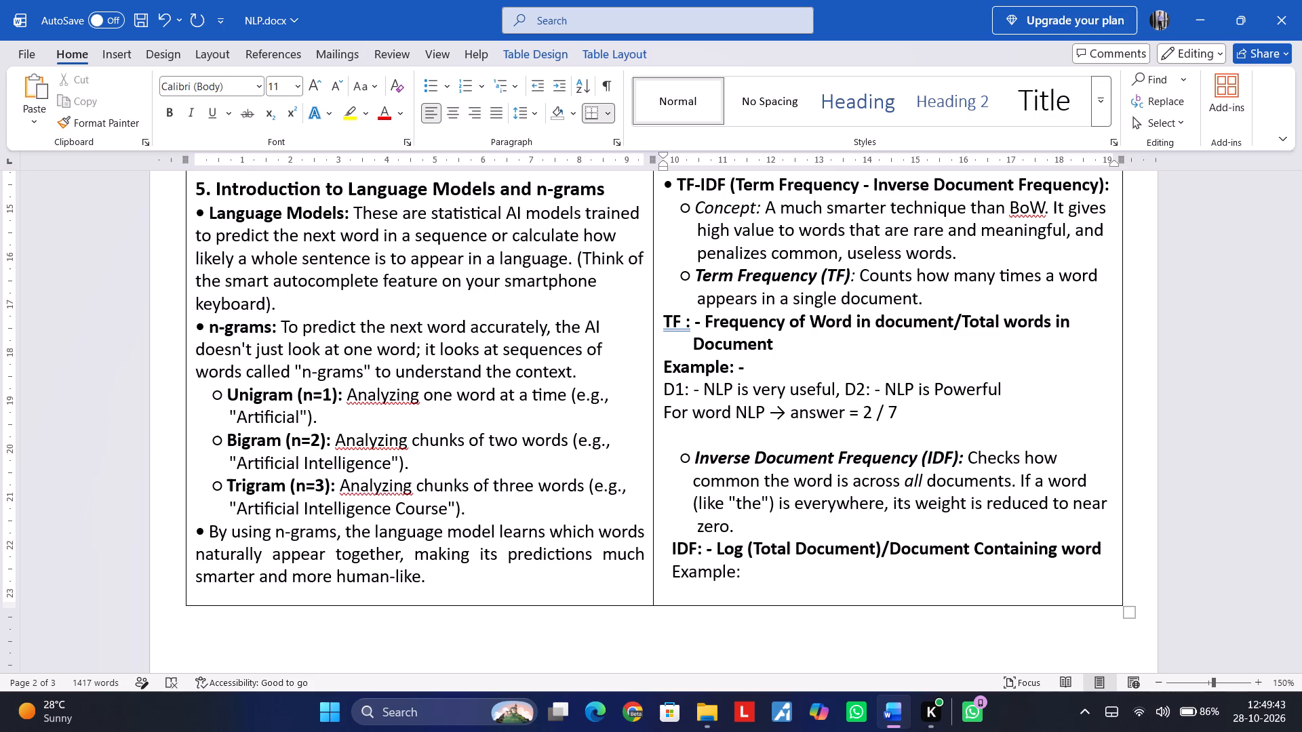
key("minus")
Make the "Example:-" label below the IDF formula bold.
key("ctrl+shift+Left")
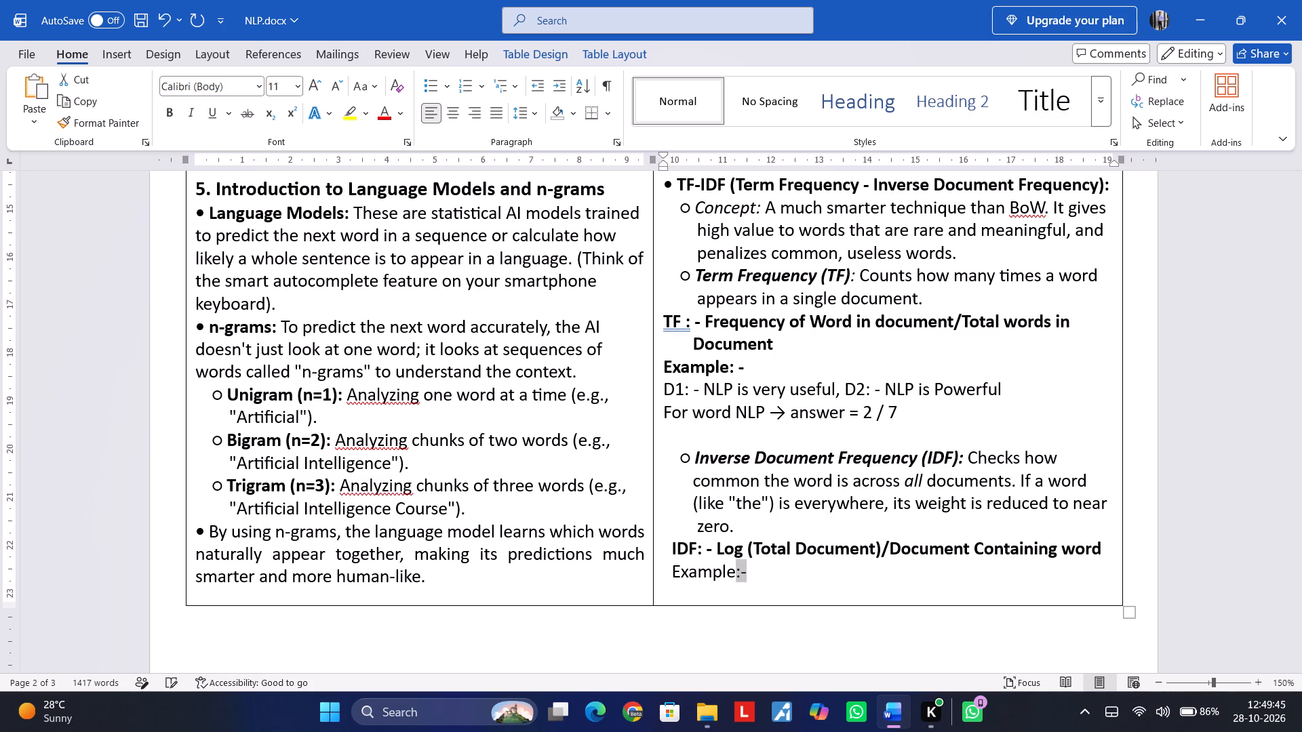
key("ctrl+shift+Left")
key("ctrl+shift+Left")
key("ctrl+shift+Right")
key("ctrl+b")
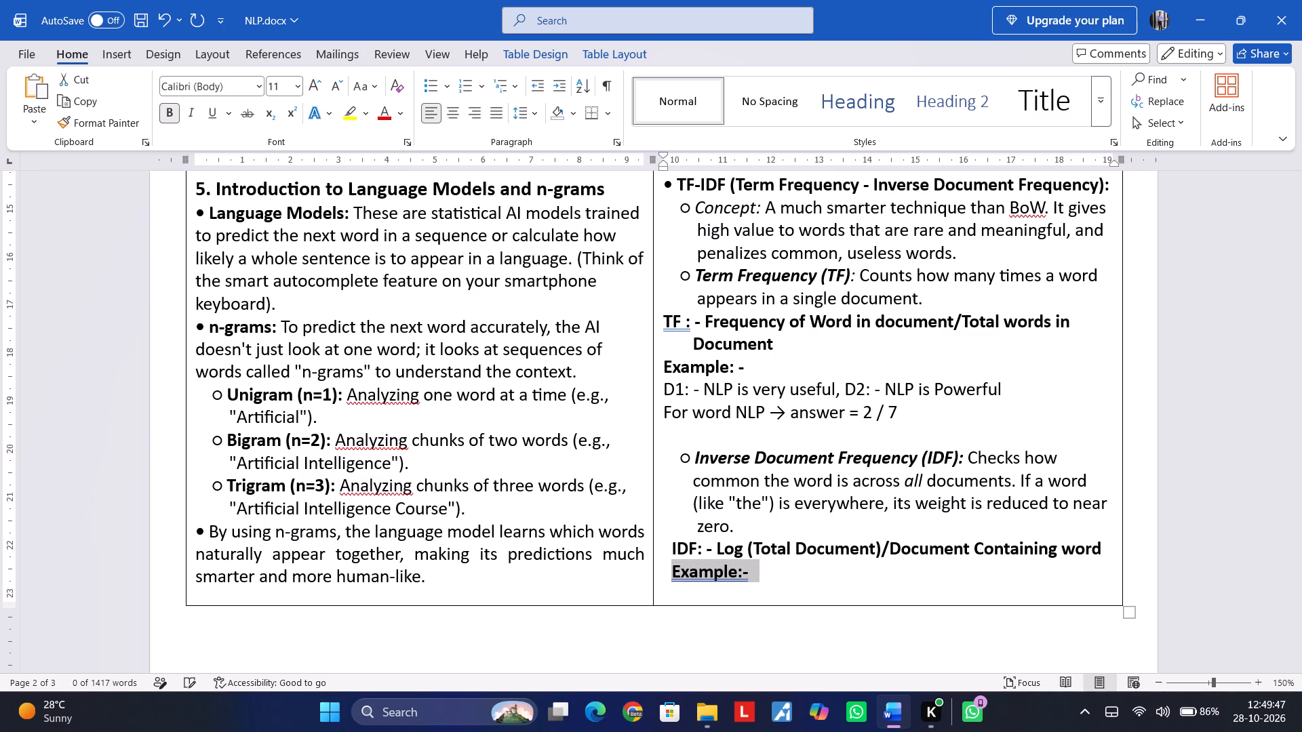
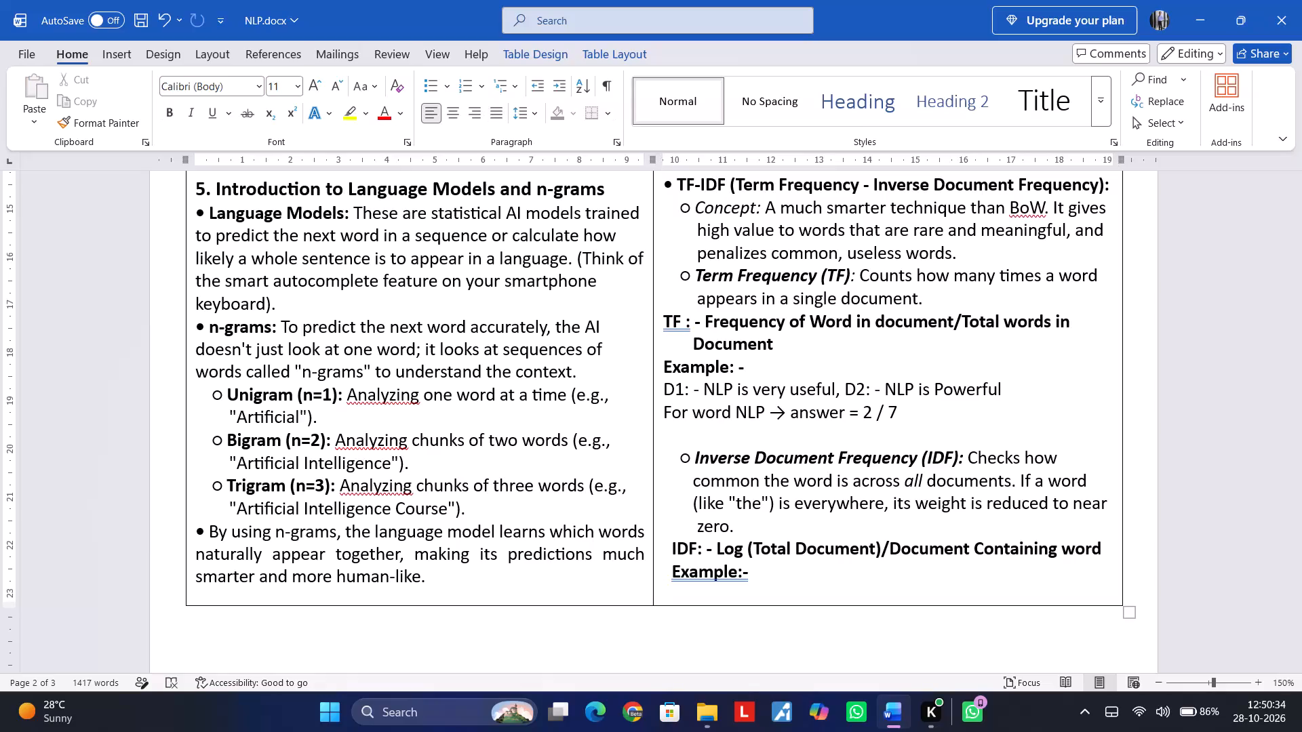
Indent the empty line below the IDF "Example:-" label with two spaces.
key("Right")
key("Left")
key("Down")
key("Down")
key("Down")
key("Down")
key("Down")
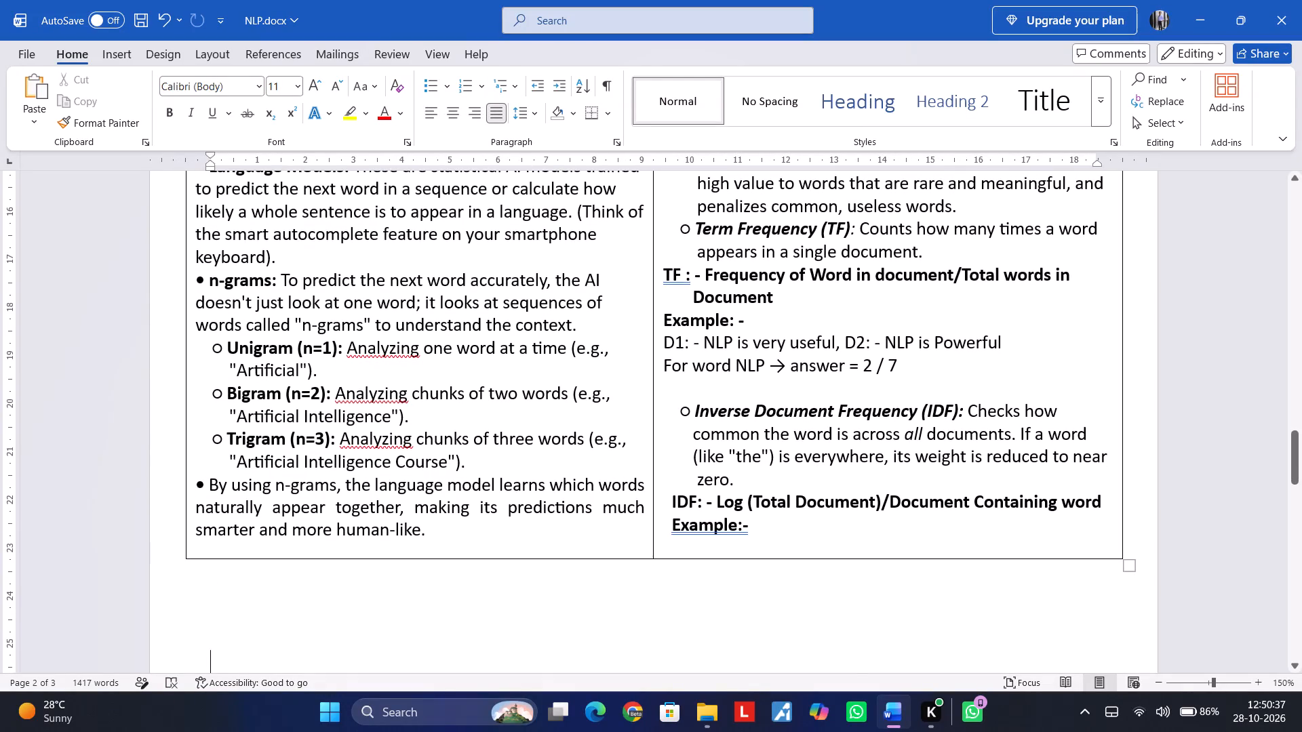
left_click(694, 544)
key("space")
key("space")
key("space")
key("BackSpace")
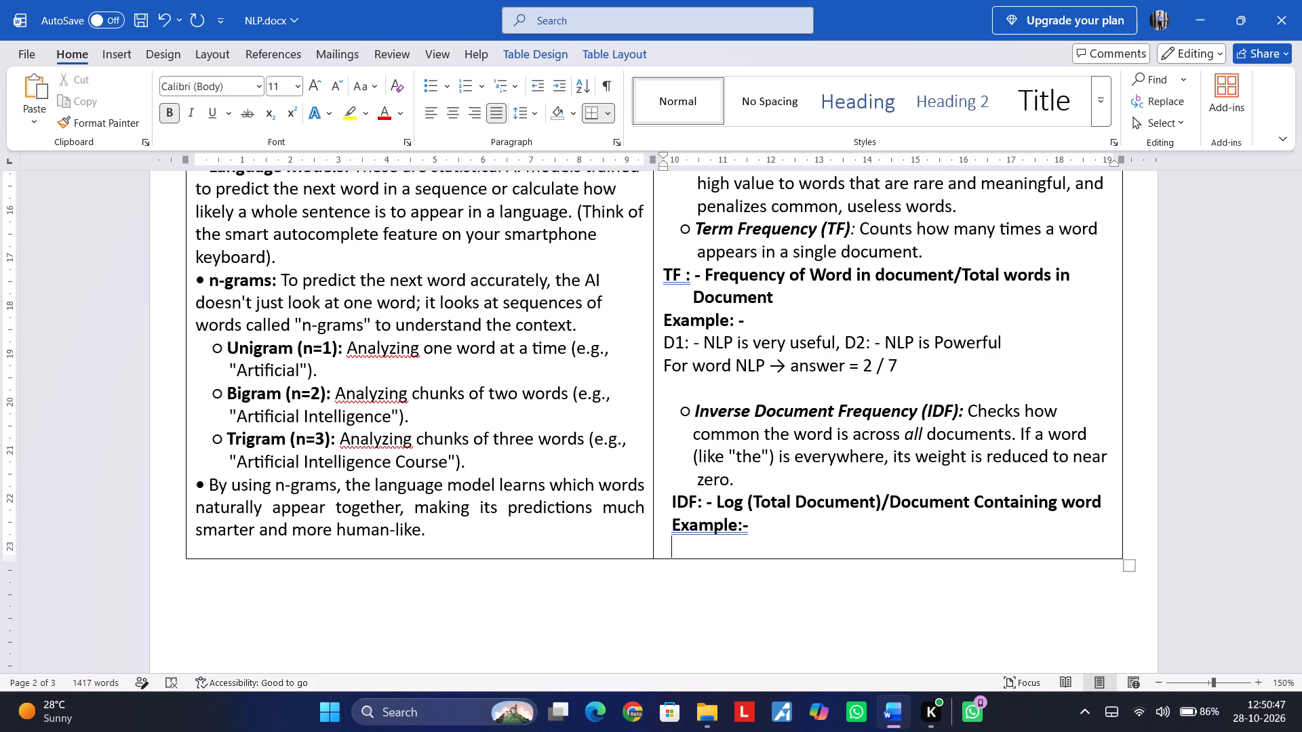
Copy the TF example line "D1: - NLP is very useful, D2: - NLP is Powerful" onto the indented line below the IDF "Example:-" label.
key("Up")
key("Up")
key("Up")
key("Up")
key("Up")
key("Up")
key("Up")
key("Up")
key("Up")
key("Left")
key("ctrl+shift+Right")
key("ctrl+shift+Right")
key("ctrl+shift+Right")
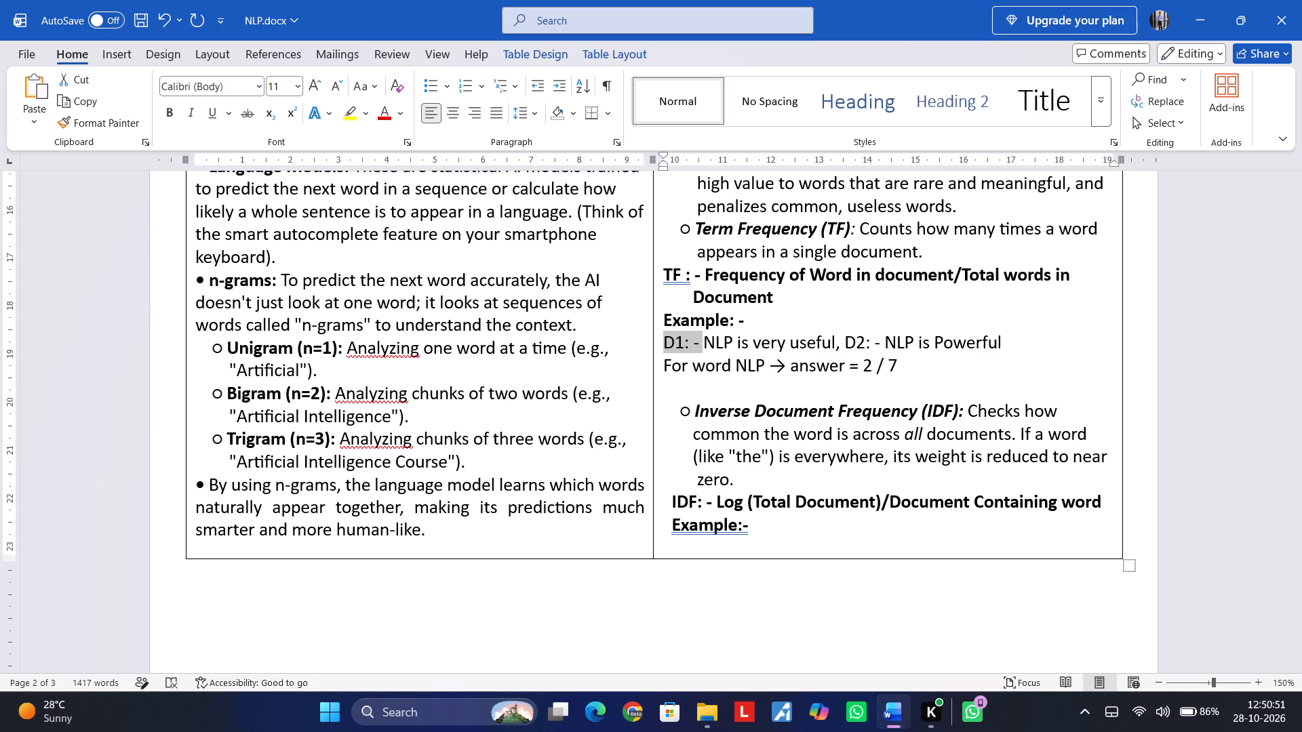
key("ctrl+shift+Right")
key("ctrl+shift+Right")
key("ctrl+shift+Right")
key("ctrl+shift+Right")
key("ctrl+shift+Right")
key("ctrl+shift+Right")
key("ctrl+shift+Right")
key("ctrl+shift+Right")
key("ctrl+shift+Right")
key("ctrl+shift+Right")
key("ctrl+shift+Right")
key("ctrl+shift+Right")
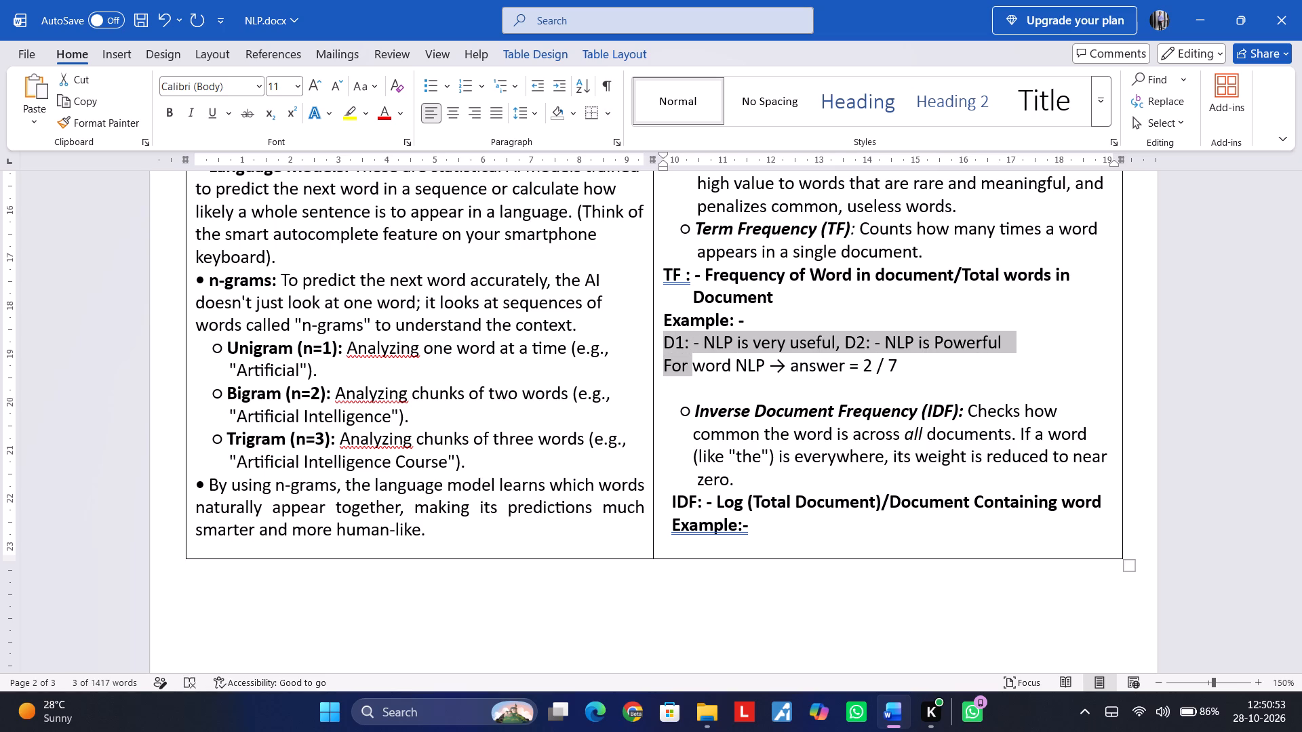
key("ctrl+shift+Left")
key("ctrl+shift+Left")
key("ctrl+c")
key("Down")
key("Down")
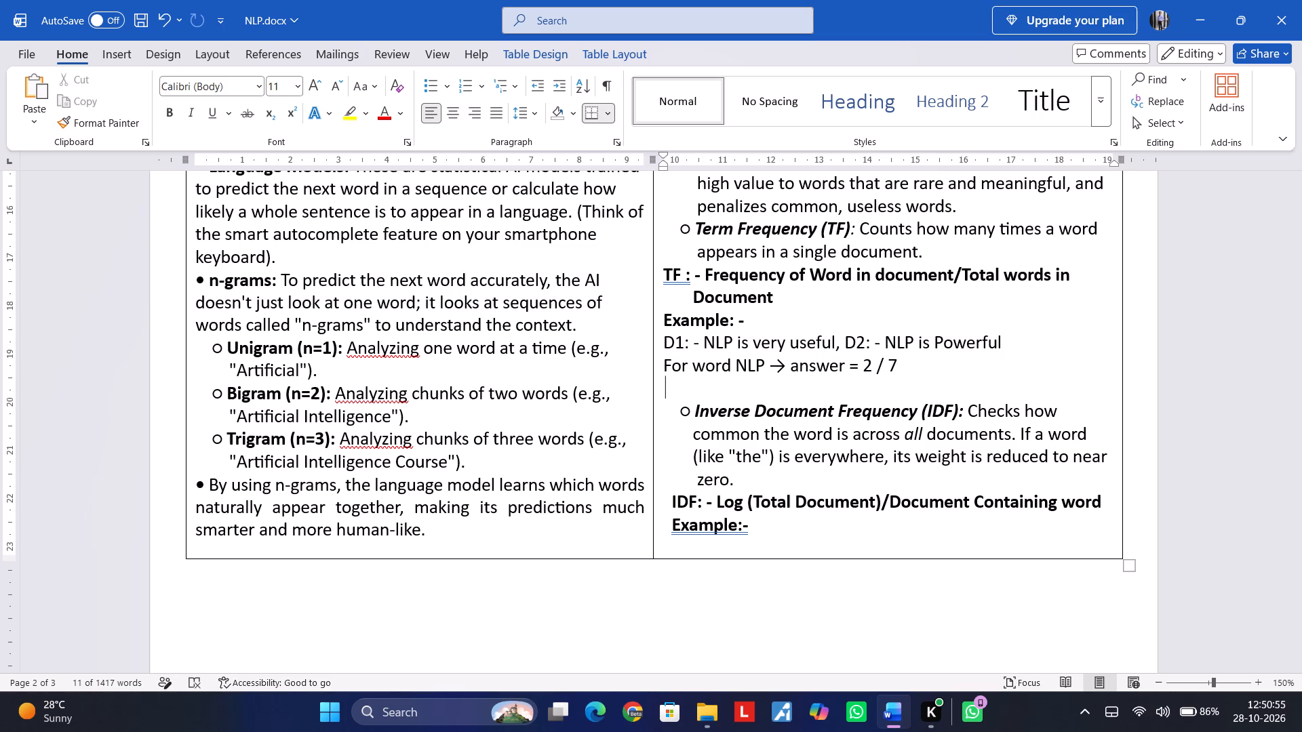
key("Down")
key("Down")
key("Down")
key("Down")
key("Down")
key("Down")
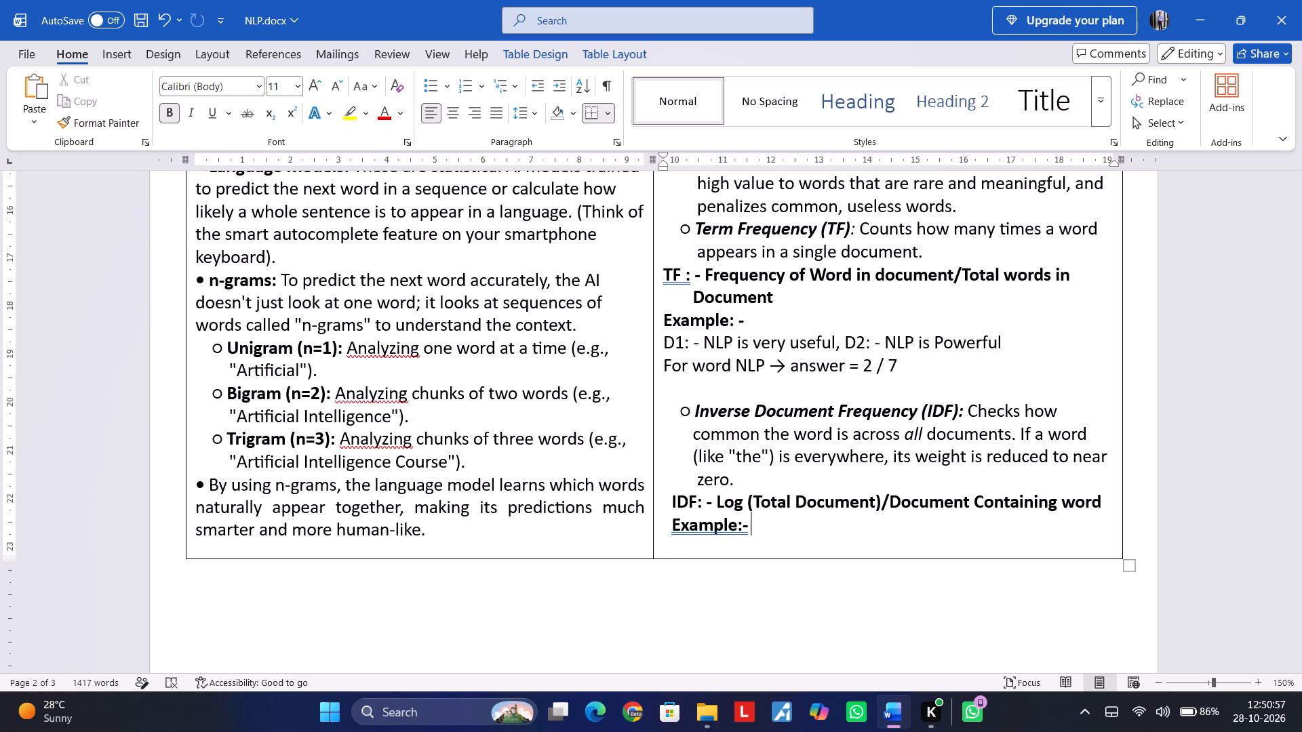
key("Down")
key("ctrl+v")
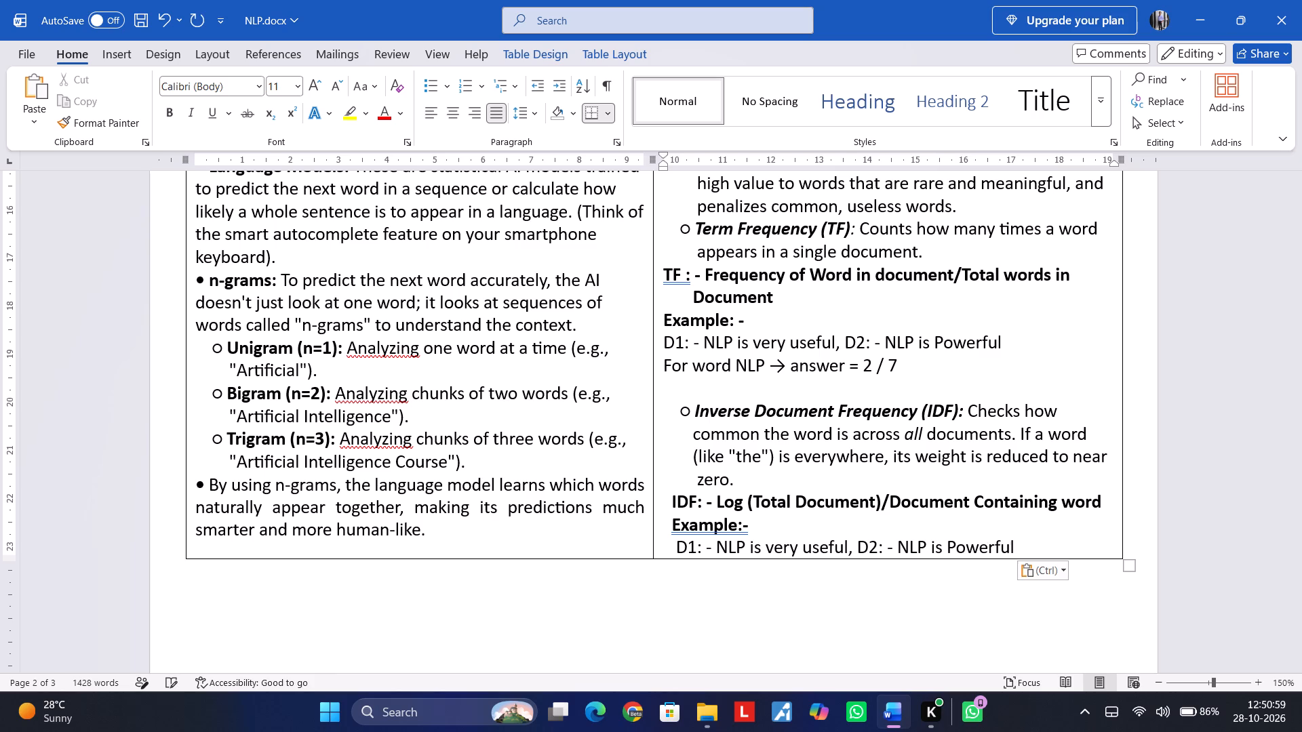
Start a new line below the copied D1/D2 sentence, indented with three spaces, and enter "For word".
key("Return")
key("space")
key("space")
key("space")
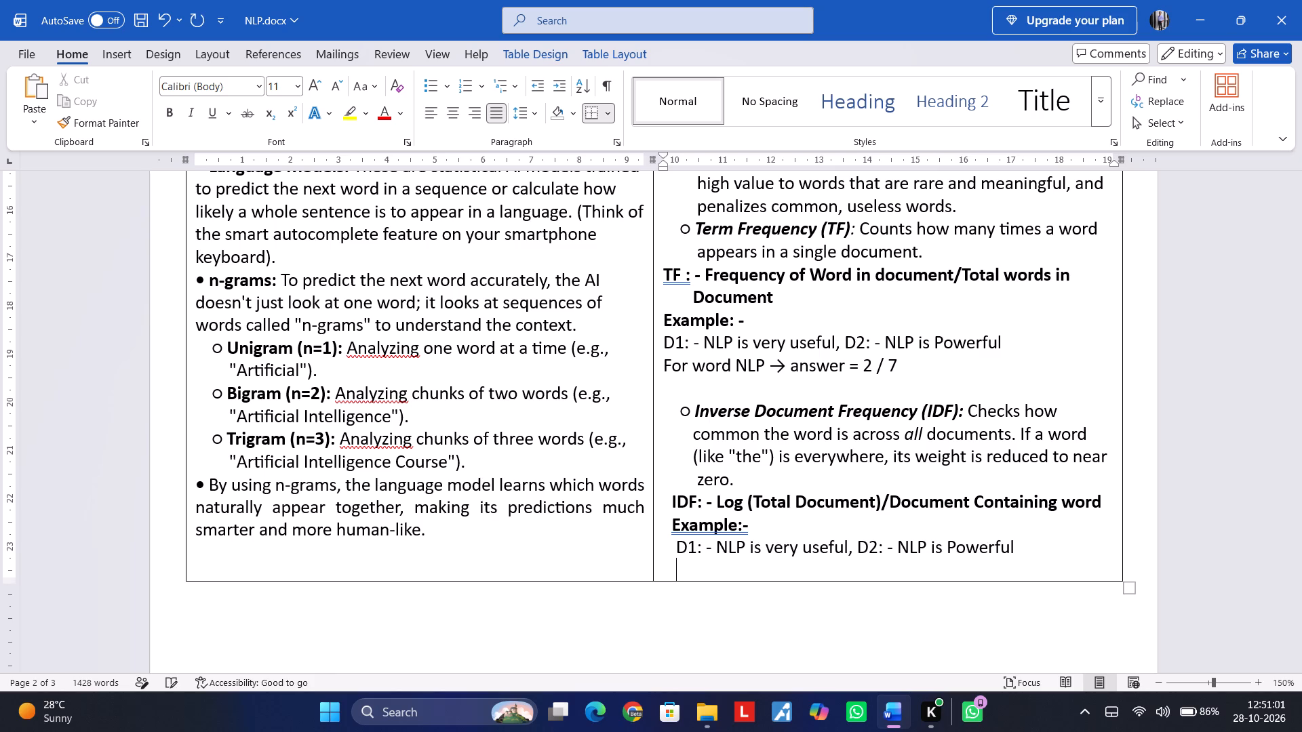
key("space")
key("BackSpace")
type("for word")
Add a space on each side of the slash in the IDF formula, between "(Total Document)" and "Document Containing word".
key("Up")
key("Up")
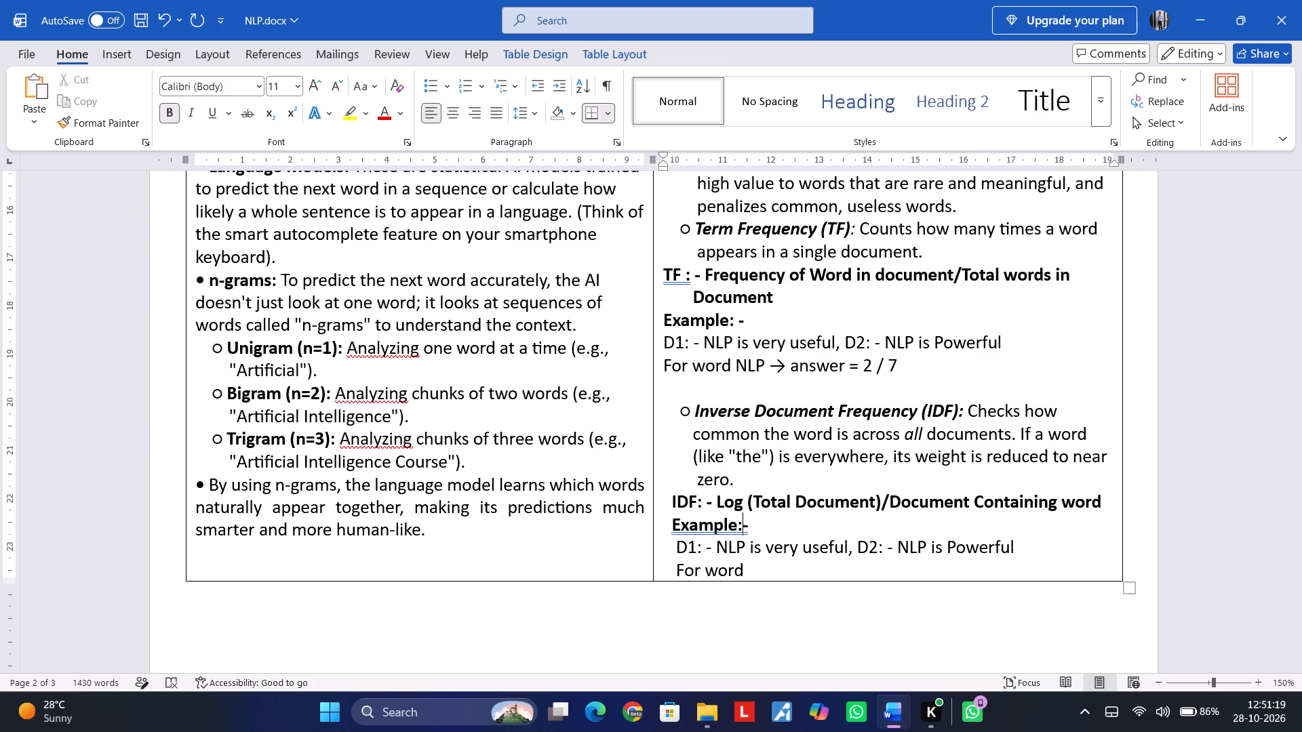
key("Up")
key("Left")
key("Left")
key("Left")
key("Right")
key("Right")
key("Right")
key("Right")
key("Right")
key("Right")
key("Right")
key("Right")
key("Right")
key("Right")
key("Right")
key("Right")
key("Right")
key("Right")
key("Right")
key("Right")
key("Right")
key("Right")
key("Right")
key("Right")
key("Right")
key("Right")
key("Right")
key("Right")
key("Right")
key("Left")
key("Left")
key("Left")
key("Left")
key("Left")
key("Right")
key("space")
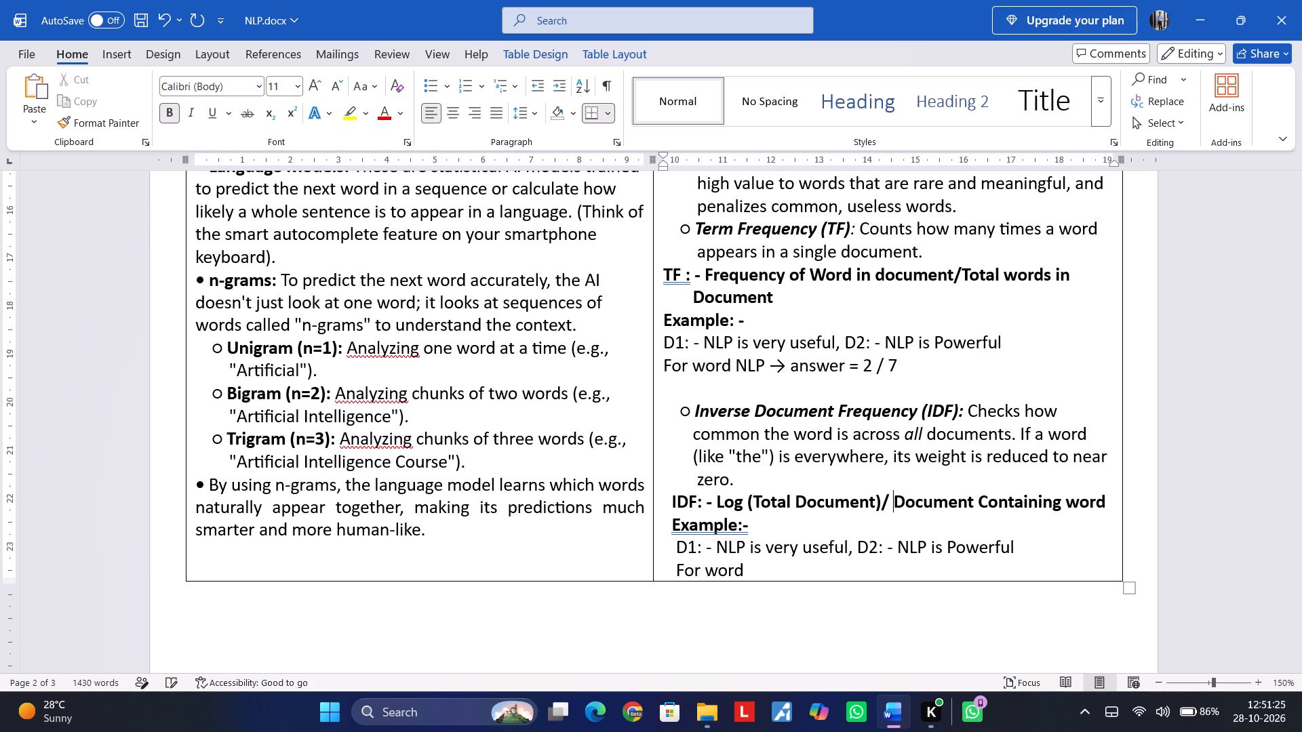
key("Left")
key("Left")
key("space")
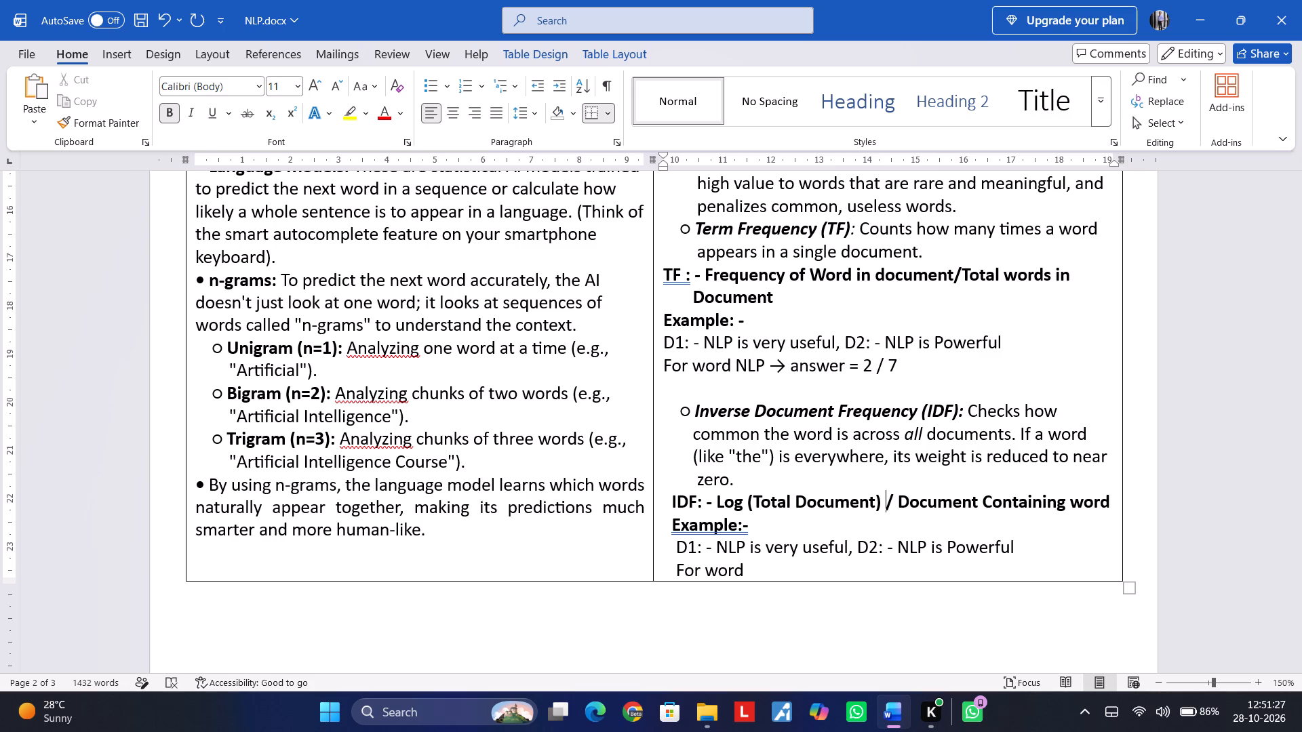
Add a space on each side of the slash in the TF formula, between "document" and "Total words".
left_click(958, 273)
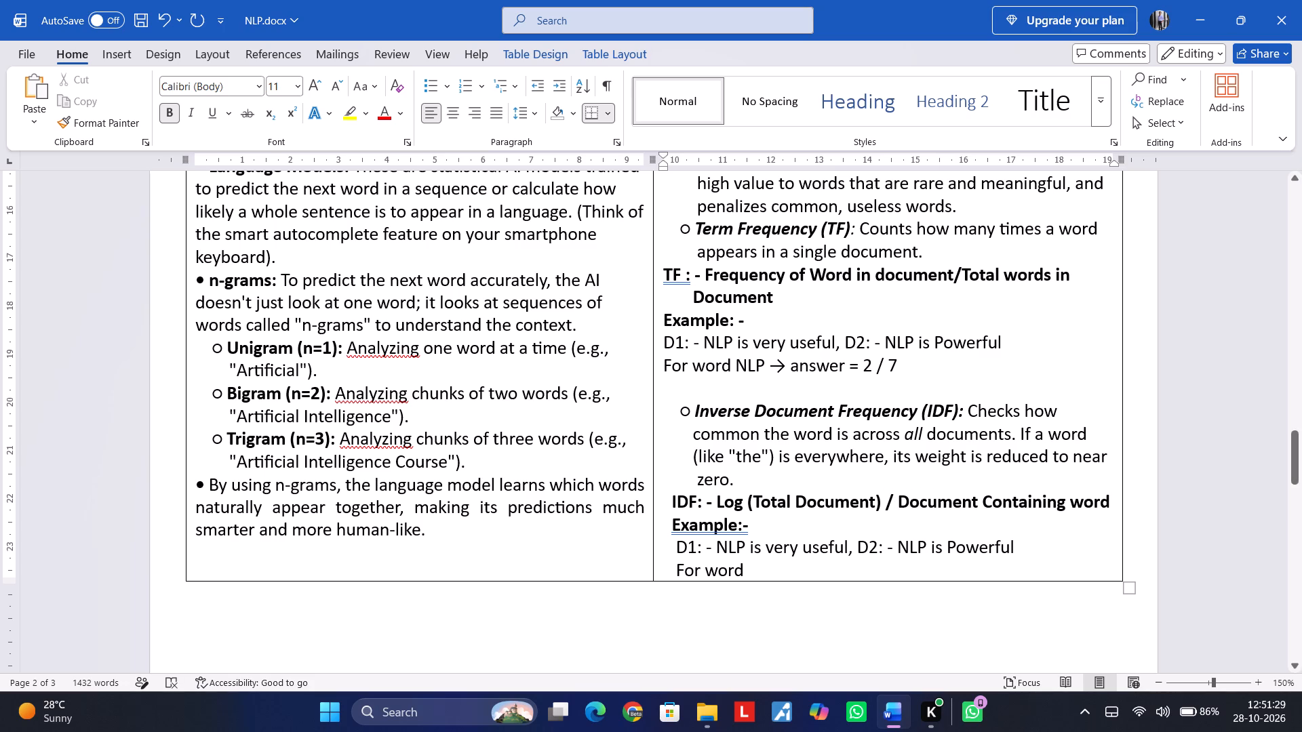
key("space")
left_click(951, 276)
key("space")
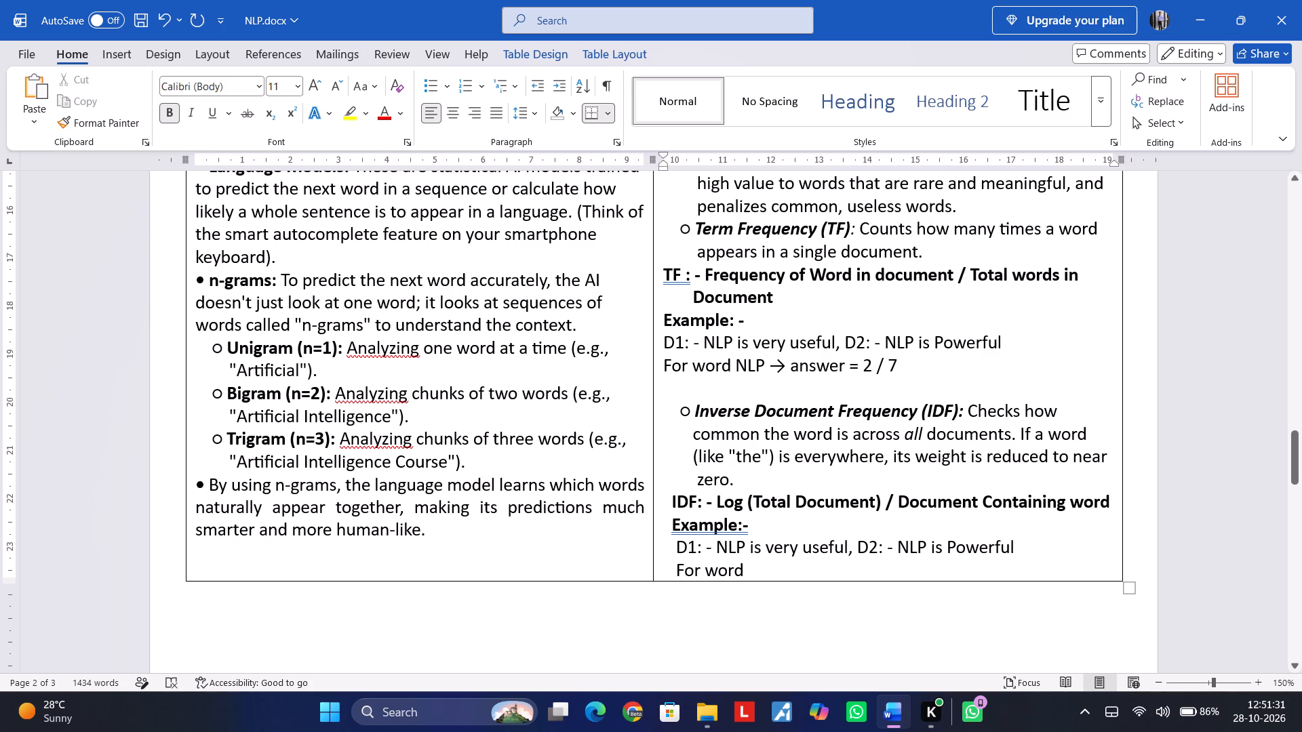
Indent the second line of the TF formula, "Document", by two more spaces.
left_click(690, 298)
key("space")
key("space")
key("space")
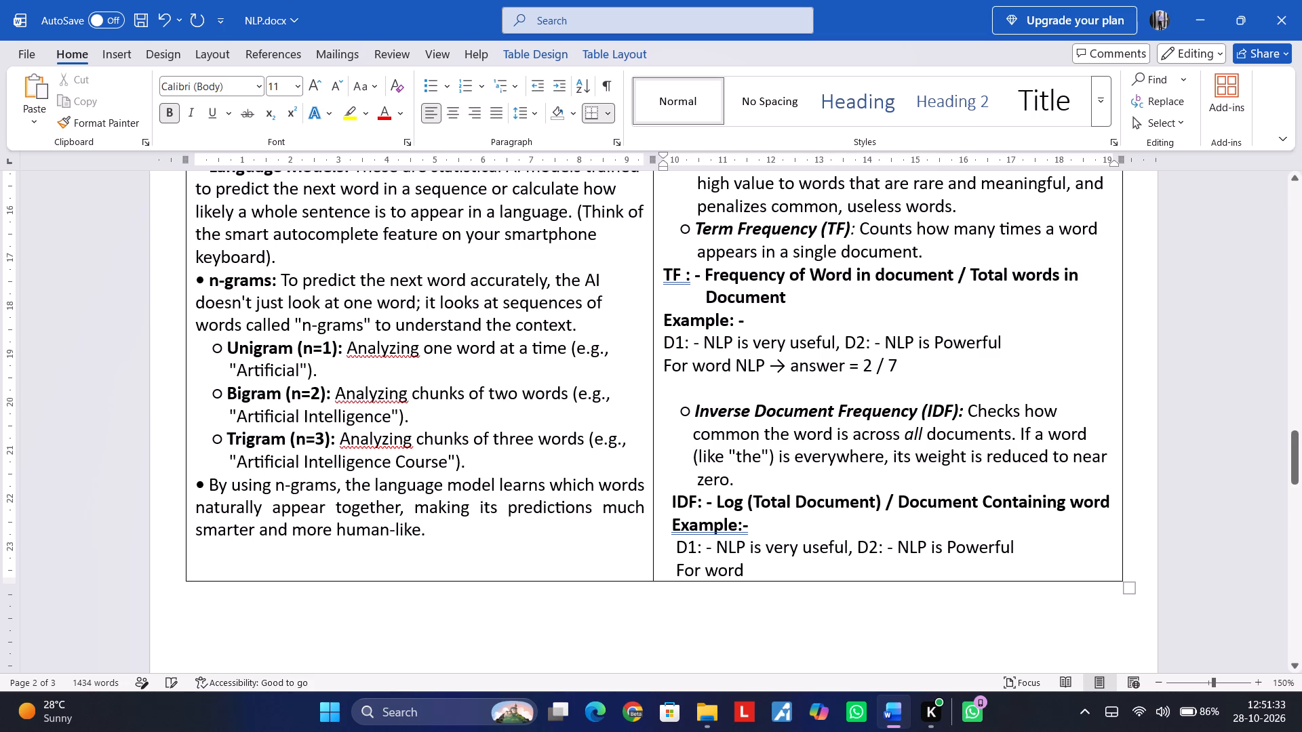
key("BackSpace")
Extend the last line of the IDF example to read "For word NLP", followed by a space.
key("Down")
key("Down")
key("Down")
key("Down")
key("Down")
key("Down")
key("Down")
key("Down")
key("Down")
key("Down")
key("Down")
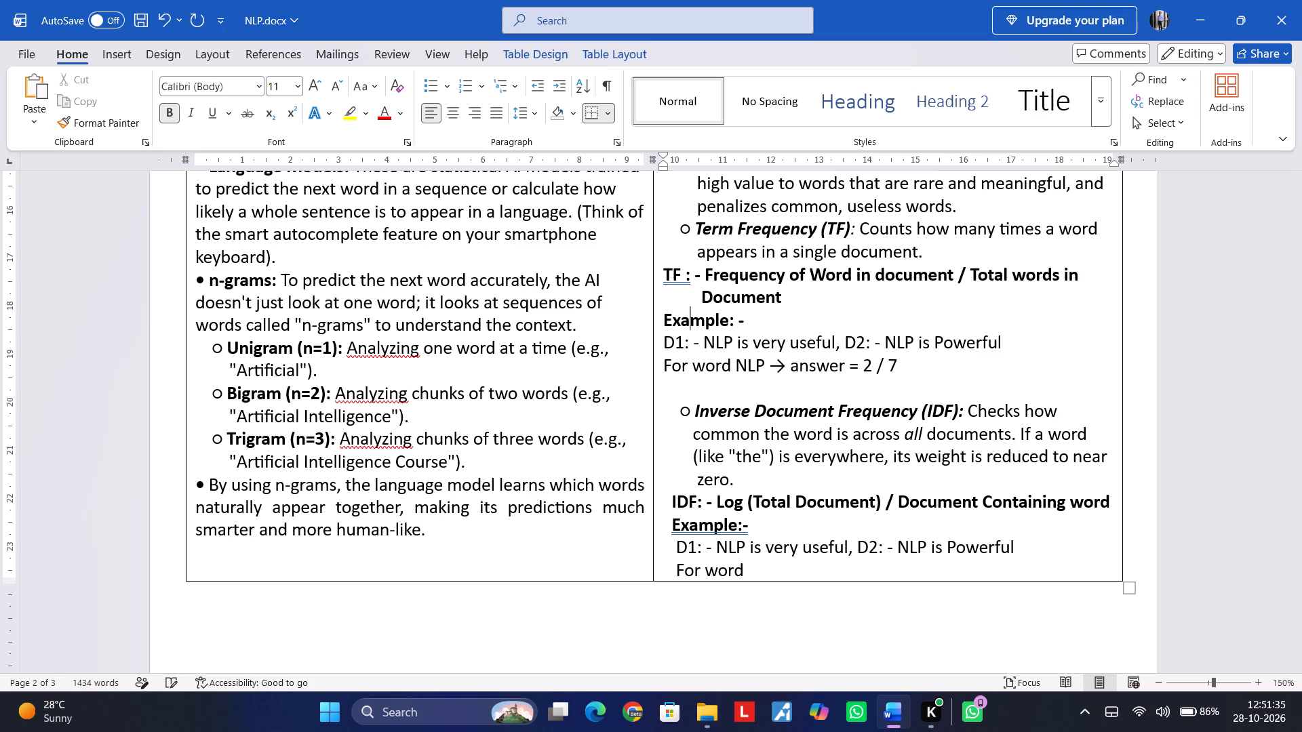
key("Down")
key("Right")
key("Right")
key("Right")
key("Right")
key("Right")
key("space")
key("Up")
key("Up")
key("Up")
key("Up")
key("Up")
key("Up")
key("Up")
key("Up")
key("Up")
key("Up")
key("Down")
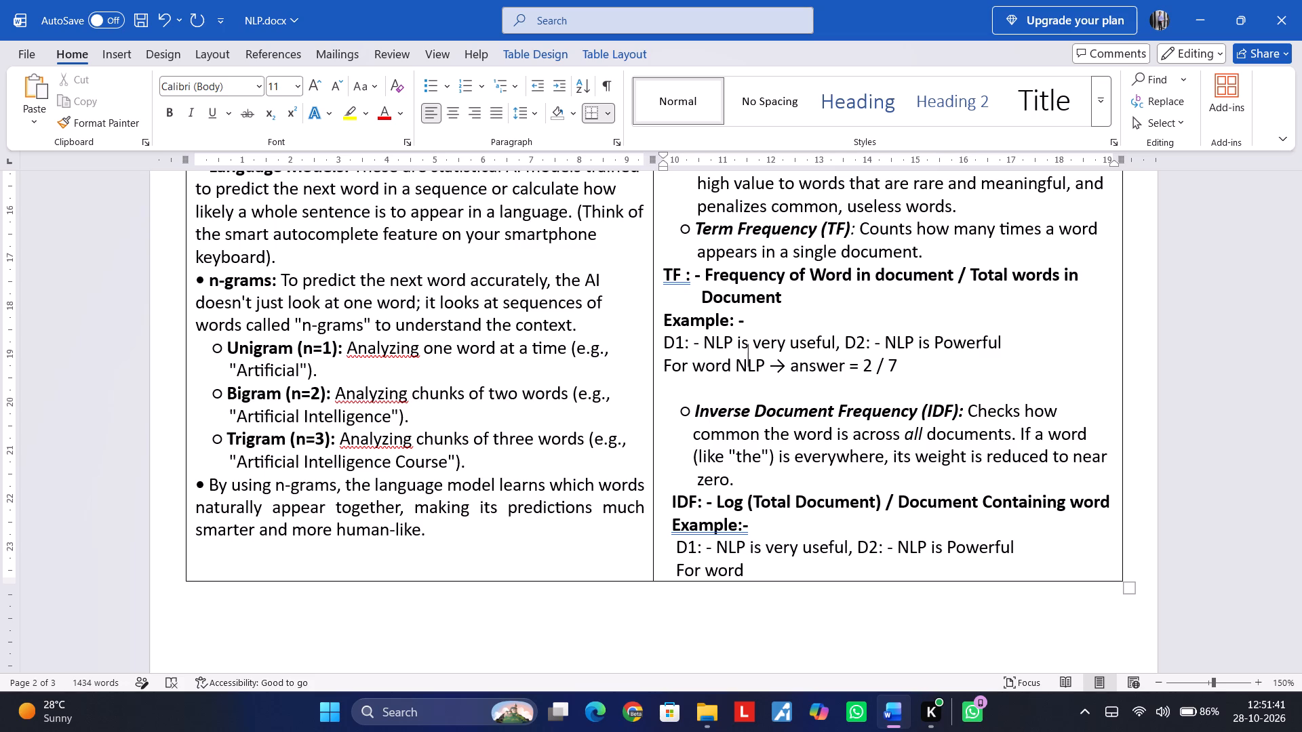
key("Down")
key("Down")
key("Down")
key("Down")
key("Down")
key("Down")
key("Down")
key("Down")
key("Down")
type("NLP")
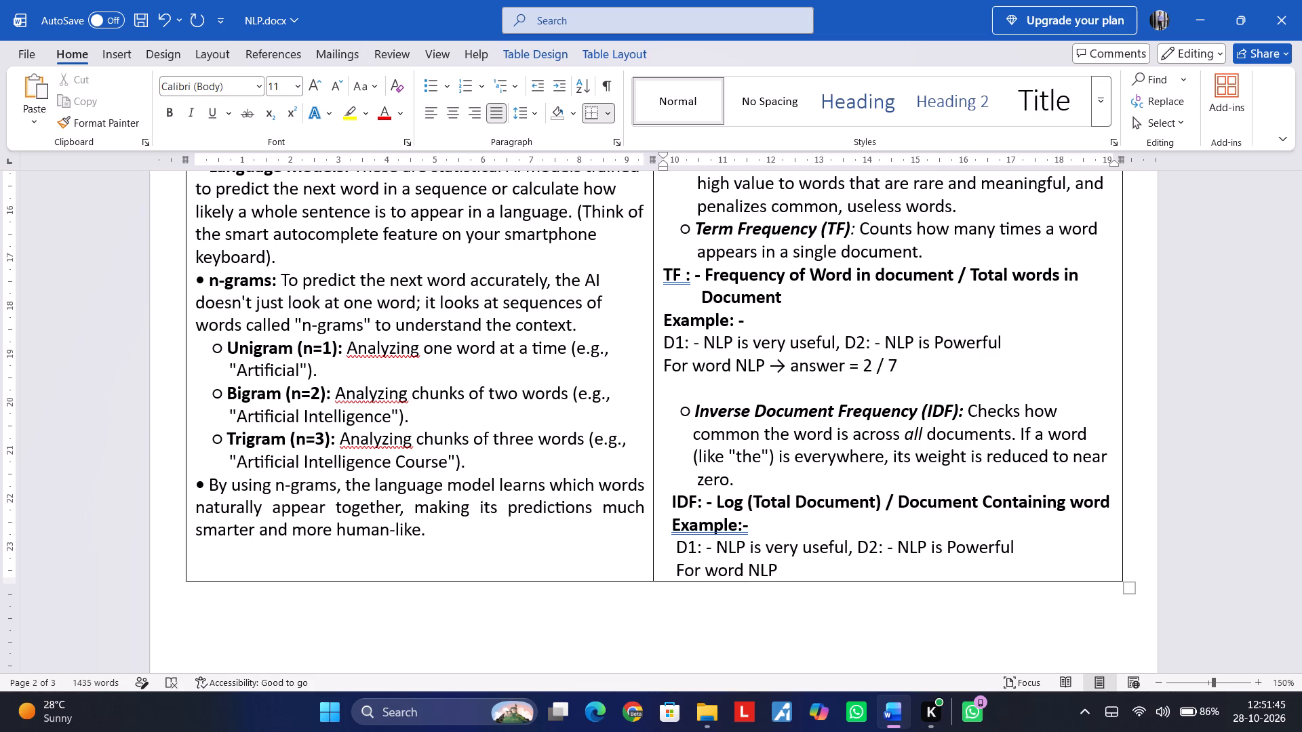
key("space")
Copy the arrow from the TF example's answer line to the end of the IDF example's "For word NLP" line, followed by a space.
key("Up")
key("Up")
key("Up")
key("Up")
key("Up")
key("Up")
key("Up")
key("Up")
key("Up")
key("ctrl+shift+Left")
key("ctrl+c")
key("Down")
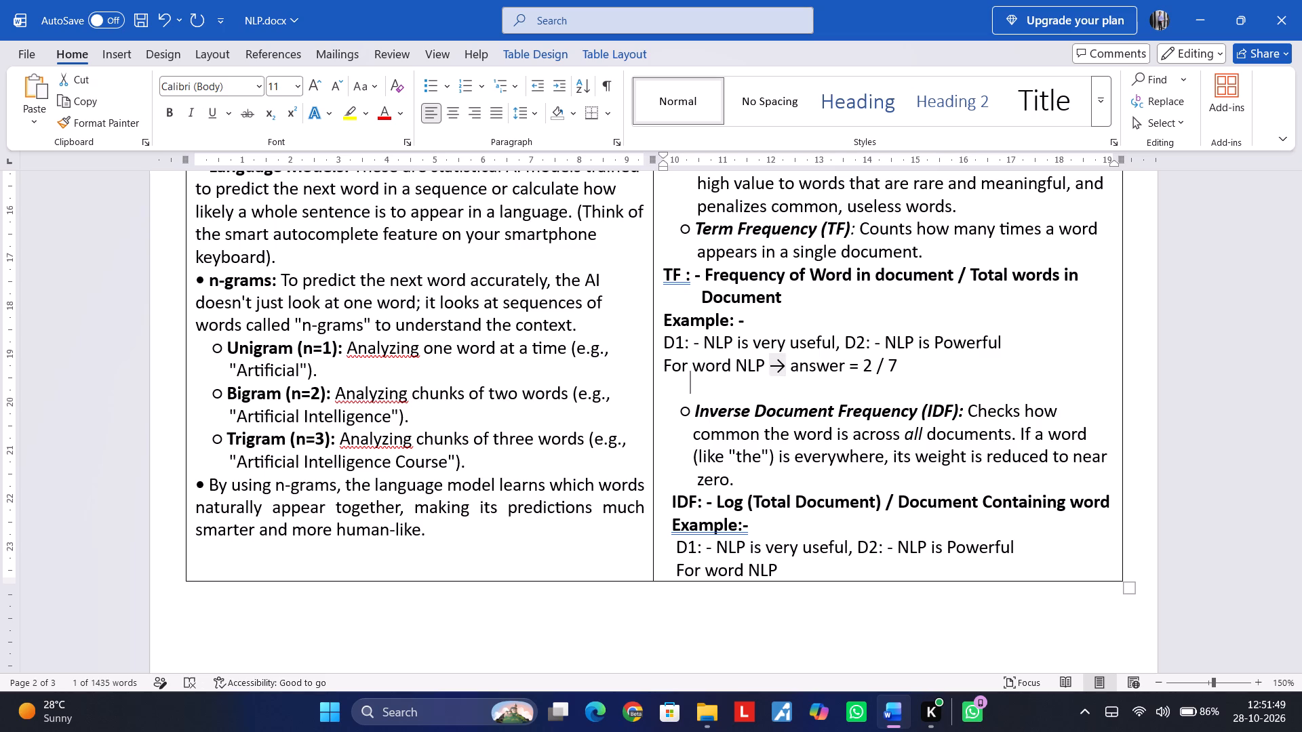
key("Down")
key("Down")
key("Down")
key("Down")
key("Down")
key("Down")
key("Down")
key("Down")
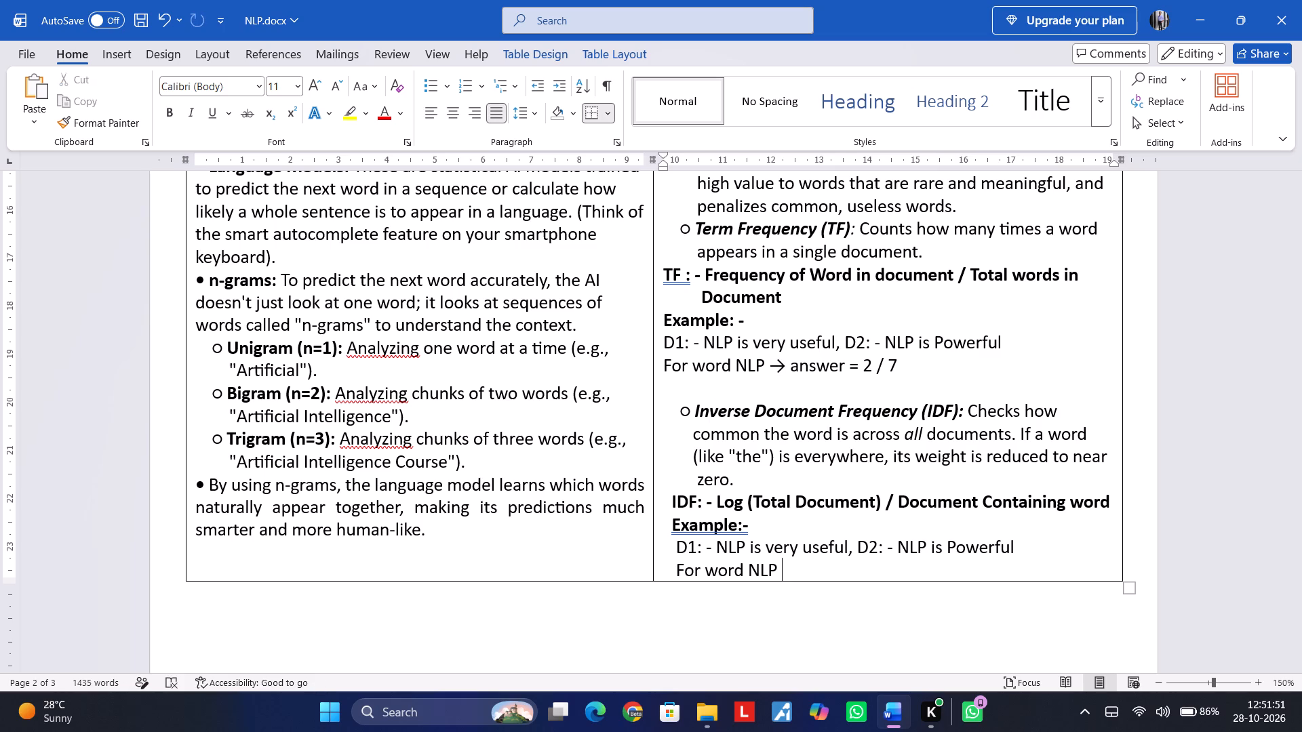
key("ctrl+v")
key("space")
Continue the IDF example's last line after the arrow with "answer = 2/2", followed by a space.
type("answer")
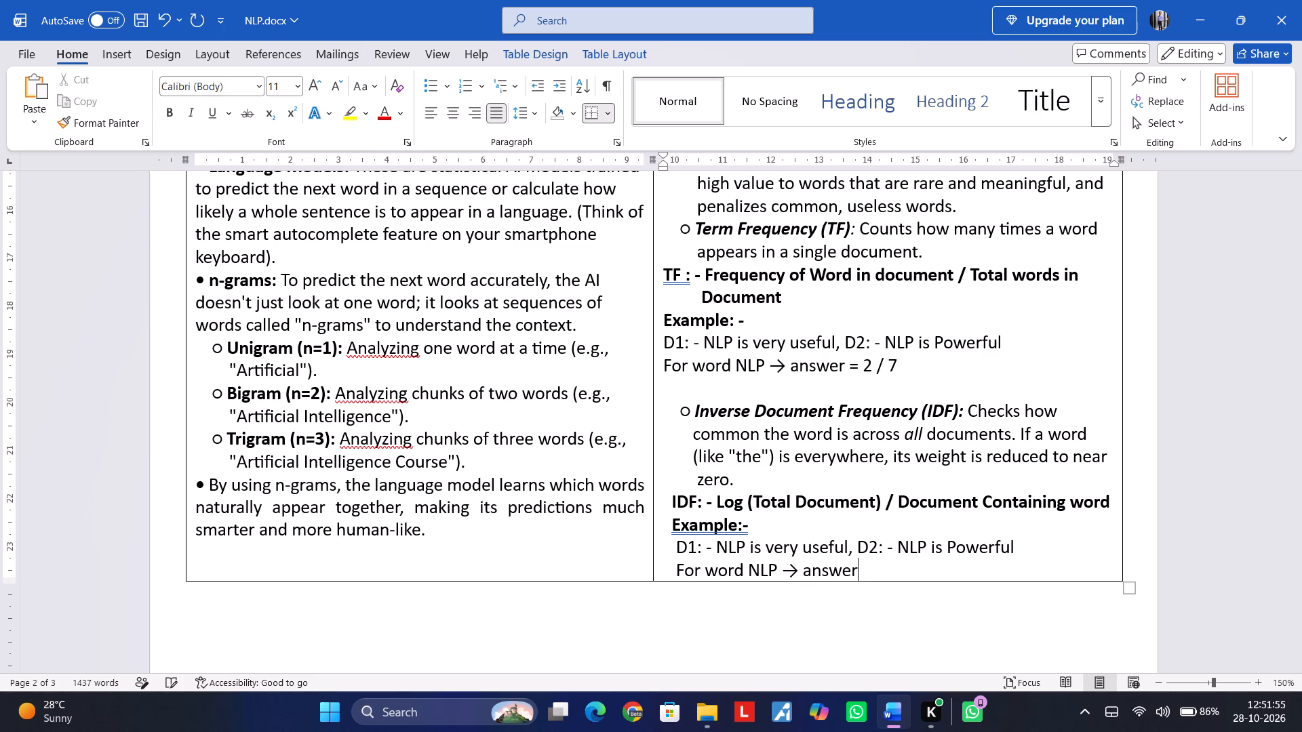
key("space")
type("=")
key("space")
key("2")
type("/2")
key("space")
Insert "Log" and a space before 2/2 in the IDF example's answer.
key("Left")
key("Left")
key("Left")
key("Left")
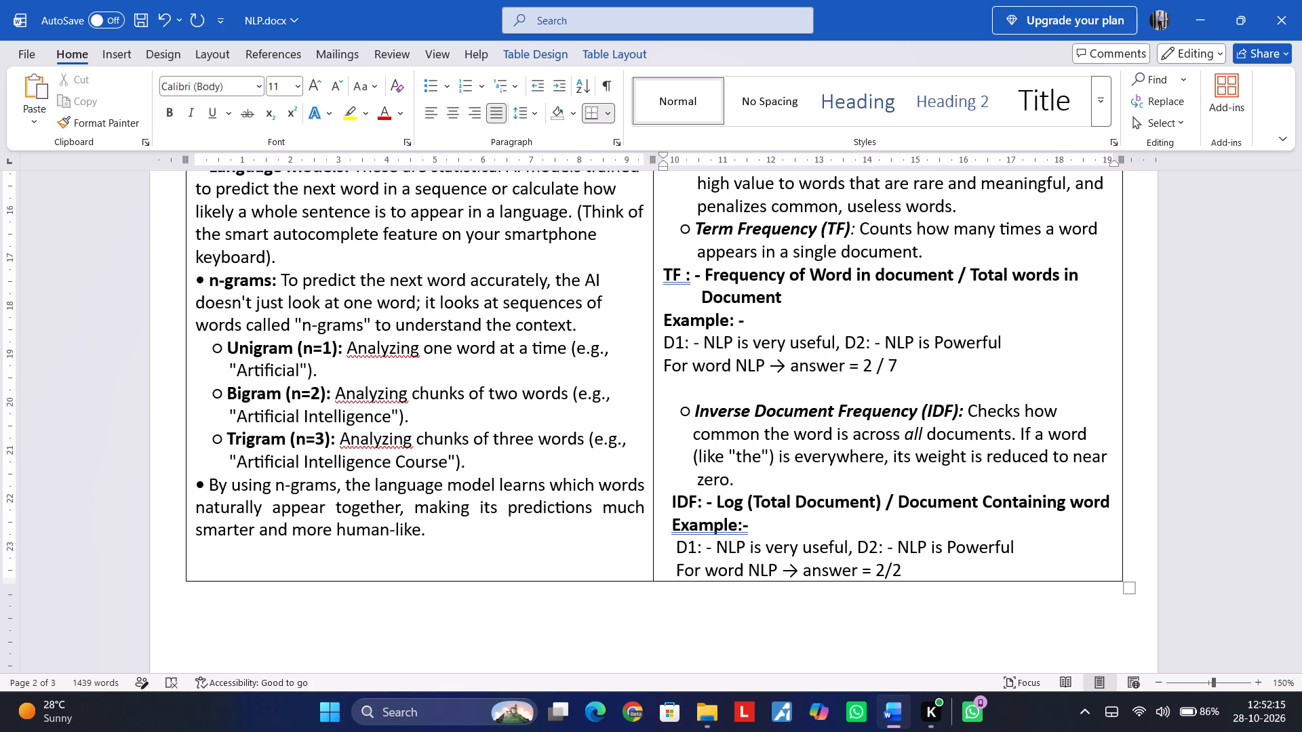
type("lo")
key("BackSpace")
key("BackSpace")
type("LO")
key("BackSpace")
type("io")
key("BackSpace")
key("BackSpace")
type("og")
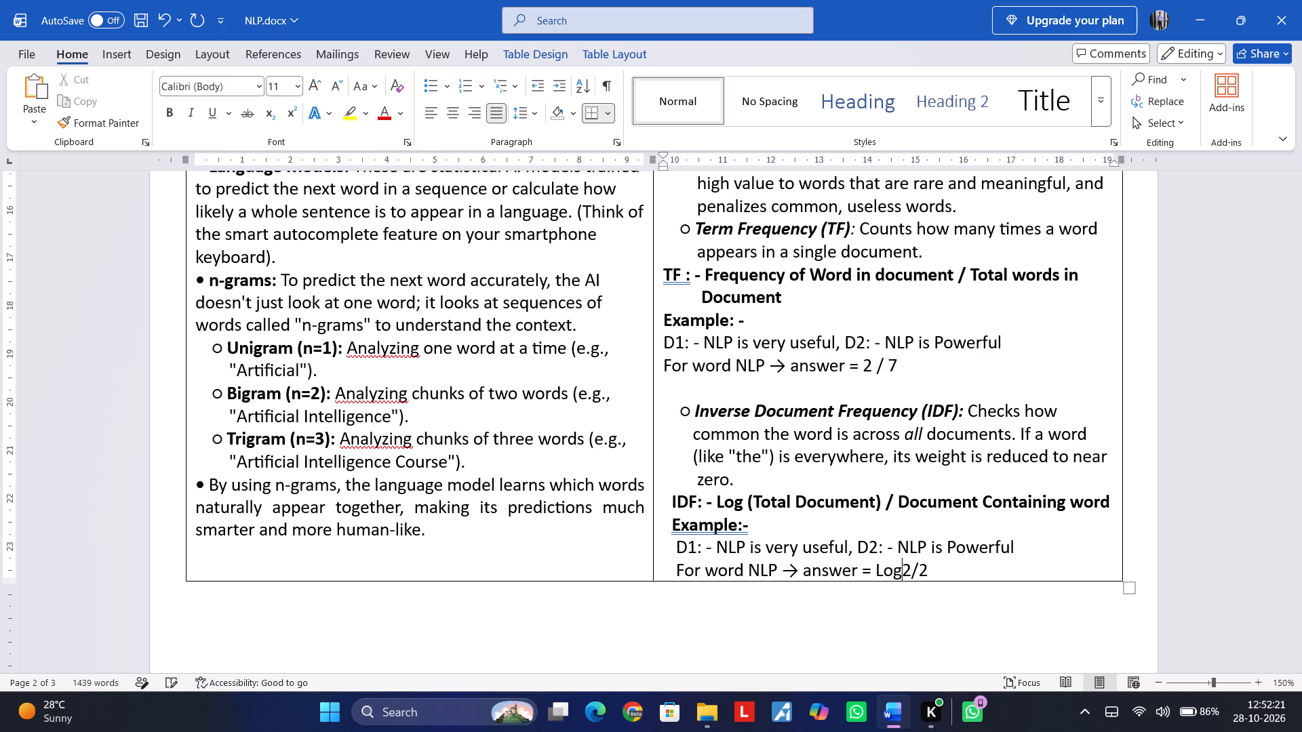
key("Right")
key("Left")
key("space")
Enclose the 2/2 after "Log" in square brackets.
key("bracketleft")
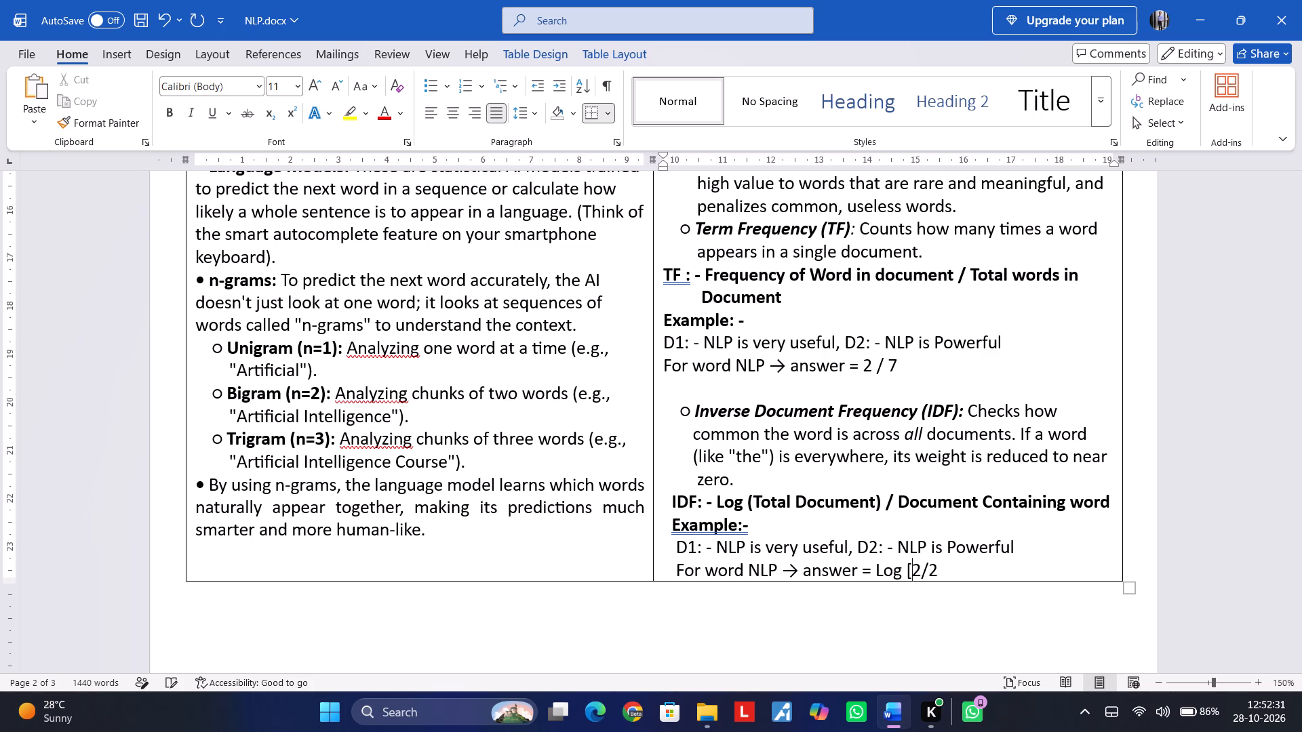
key("Right")
key("Right")
key("Right")
key("bracketright")
Leave a blank line below the IDF example and start a new line reading "TF X IDF".
key("Return")
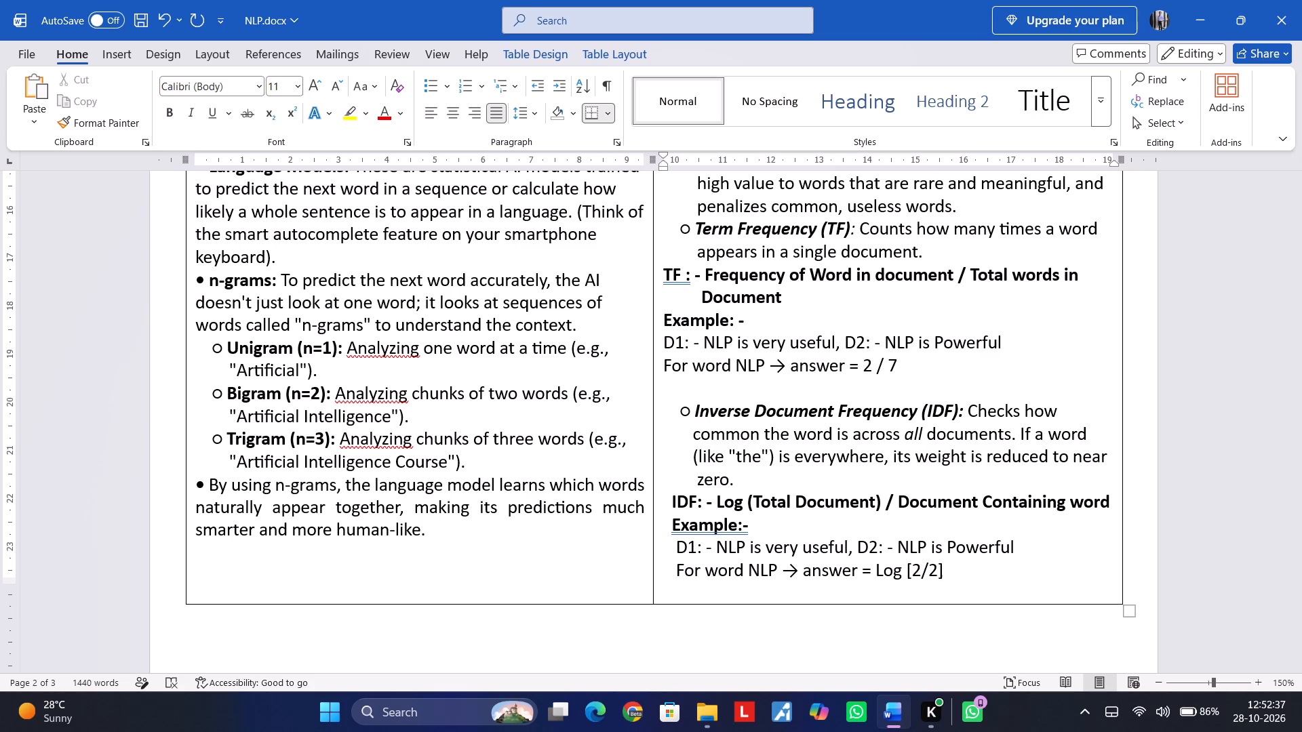
key("Return")
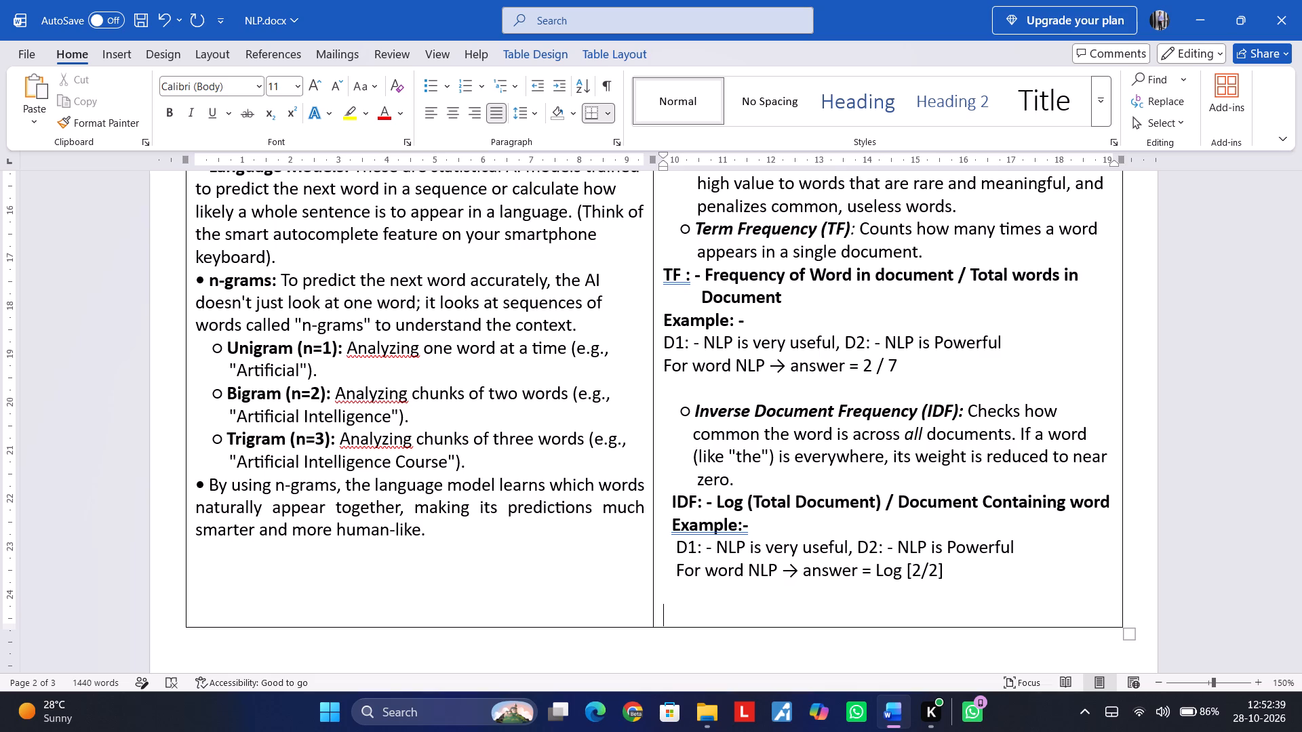
key("shift+t")
key("f")
key("BackSpace")
key("shift+f")
key("x")
key("Left")
key("space")
key("Right")
key("space")
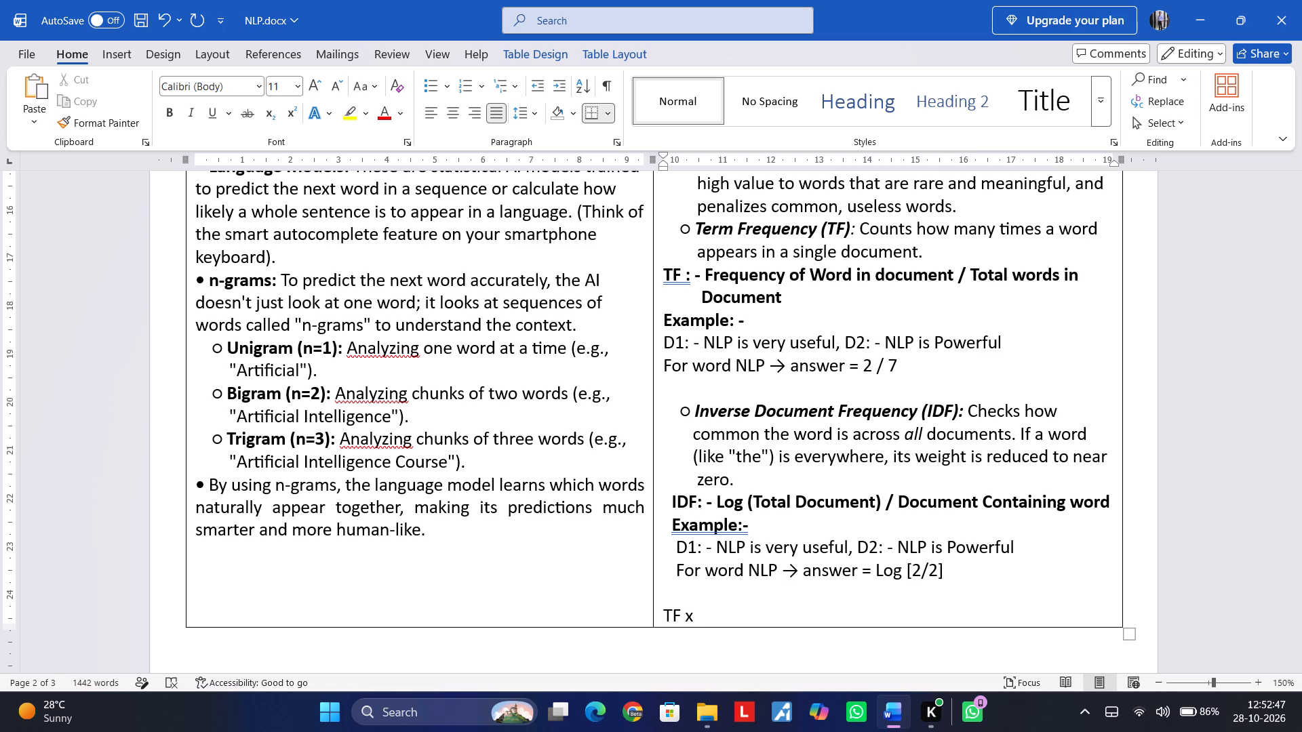
key("Left")
key("ctrl+shift+Left")
key("BackSpace")
key("shift+x")
key("Left")
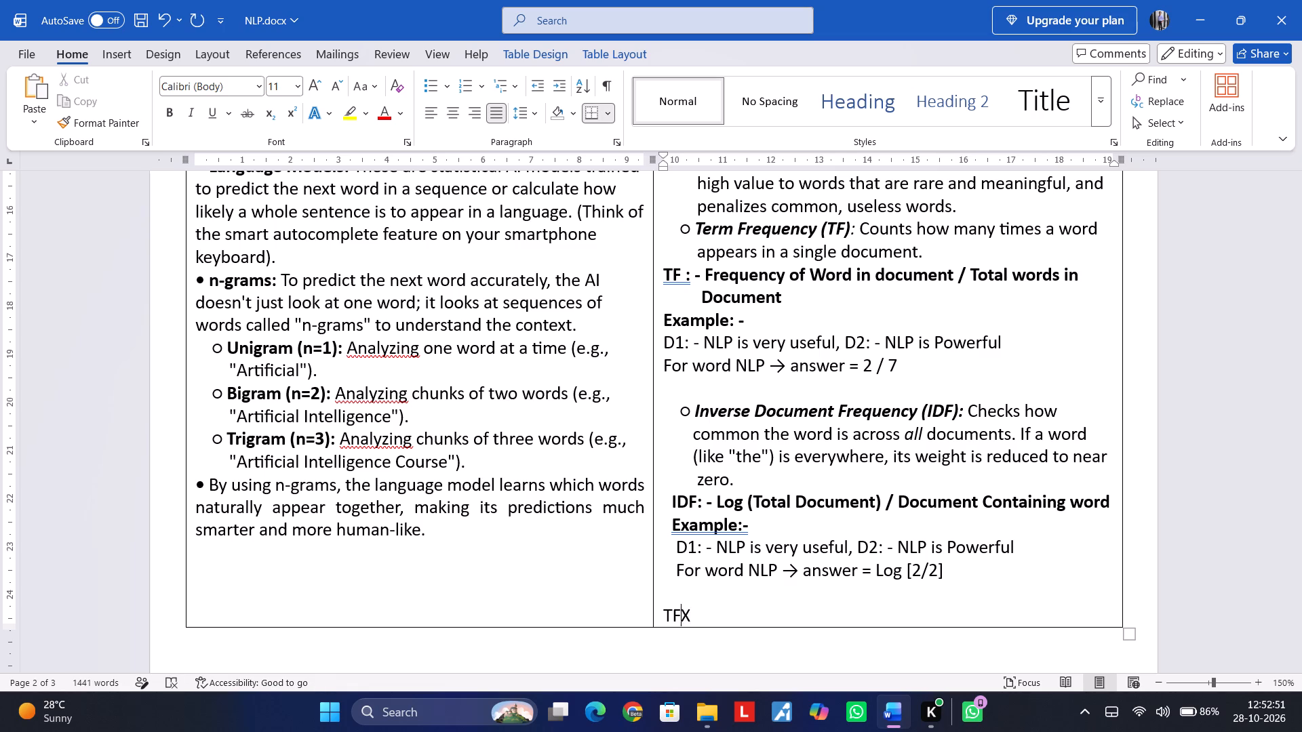
key("space")
key("Right")
key("Right")
key("space")
key("BackSpace")
type("IDF")
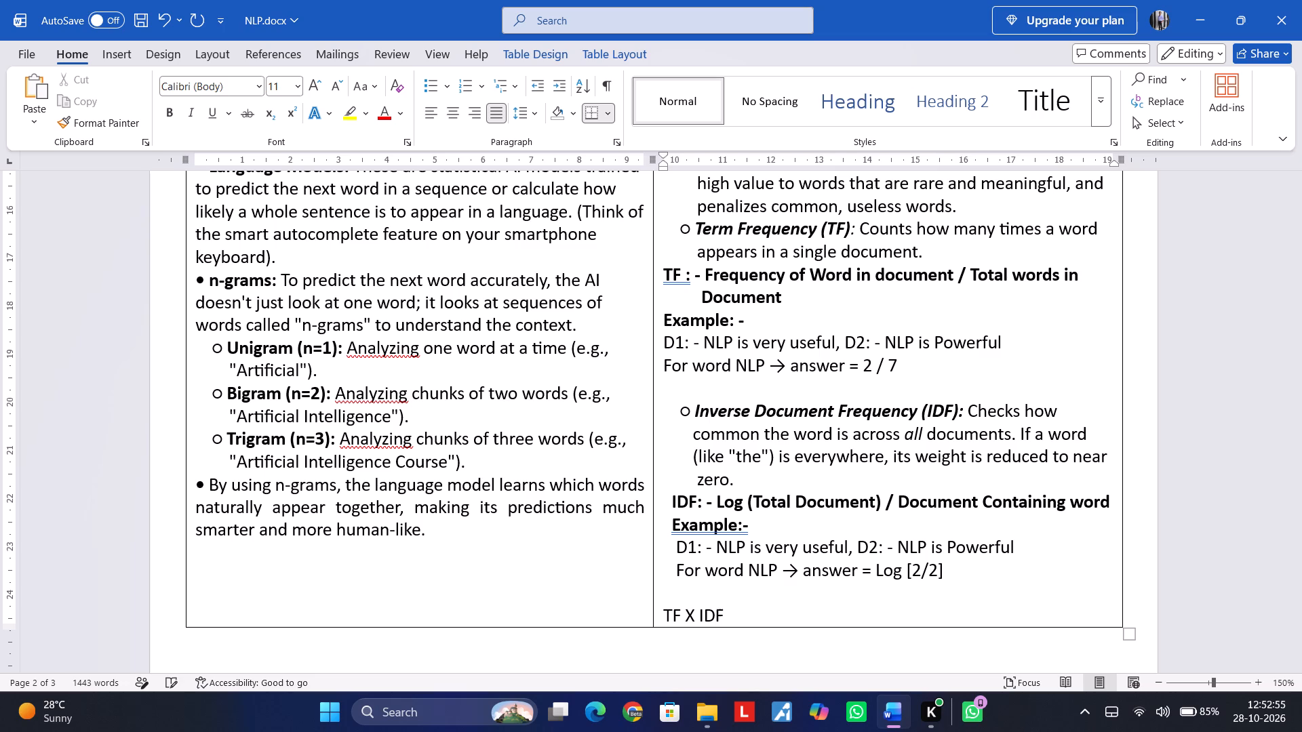
Continue the "TF X IDF" line with "= 2/7", two spaces, a lowercase "x" and a trailing space.
key("space")
type("=")
key("space")
type("2/")
key("7")
key("space")
key("shift+x")
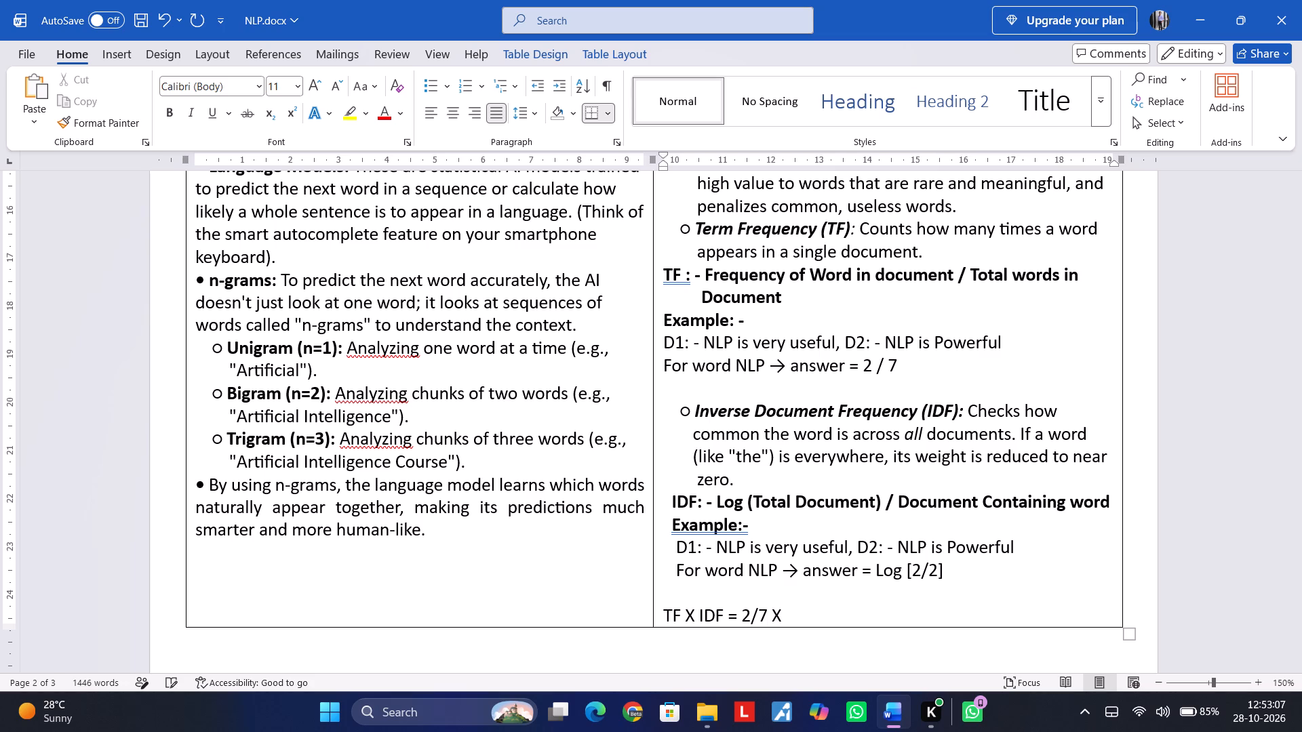
key("BackSpace")
key("space")
type("x")
key("space")
key("Left")
key("Right")
key("space")
key("BackSpace")
Copy "Log [2/2]" from the IDF example's answer and paste it at the end of the "TF X IDF" line.
key("Up")
key("Up")
key("Up")
key("Down")
key("ctrl+shift+Right")
key("ctrl+shift+Right")
key("ctrl+shift+Right")
key("Right")
key("ctrl+shift+Right")
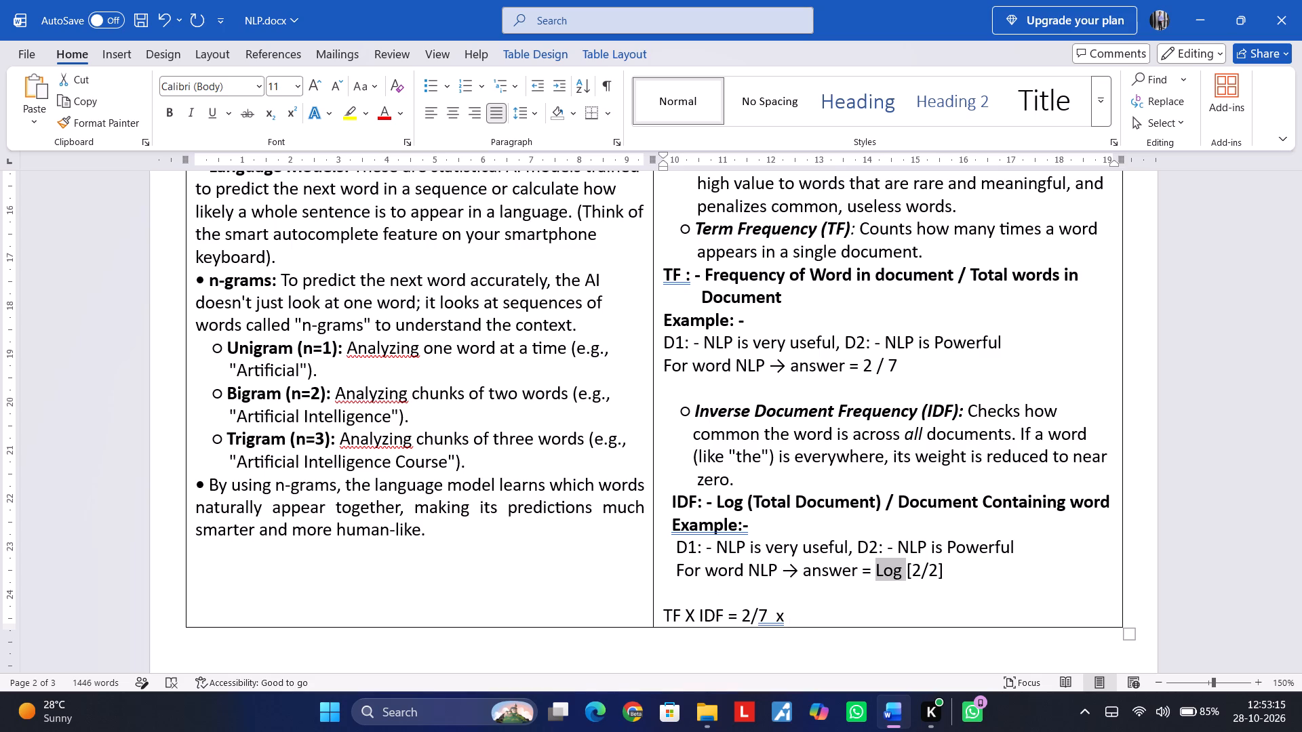
key("ctrl+shift+Right")
key("ctrl+shift+Right")
key("ctrl+shift+Right")
key("ctrl+shift+Right")
key("ctrl+shift+Right")
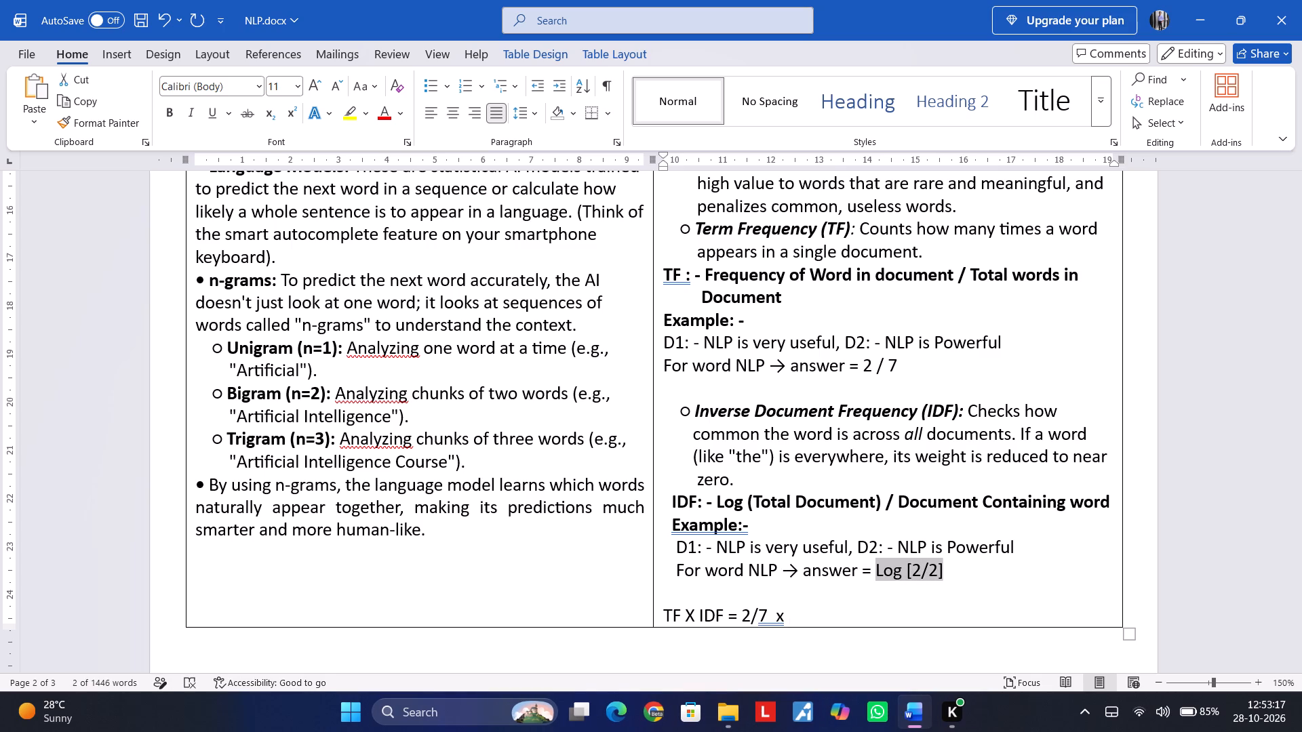
key("ctrl+c")
key("Down")
key("Down")
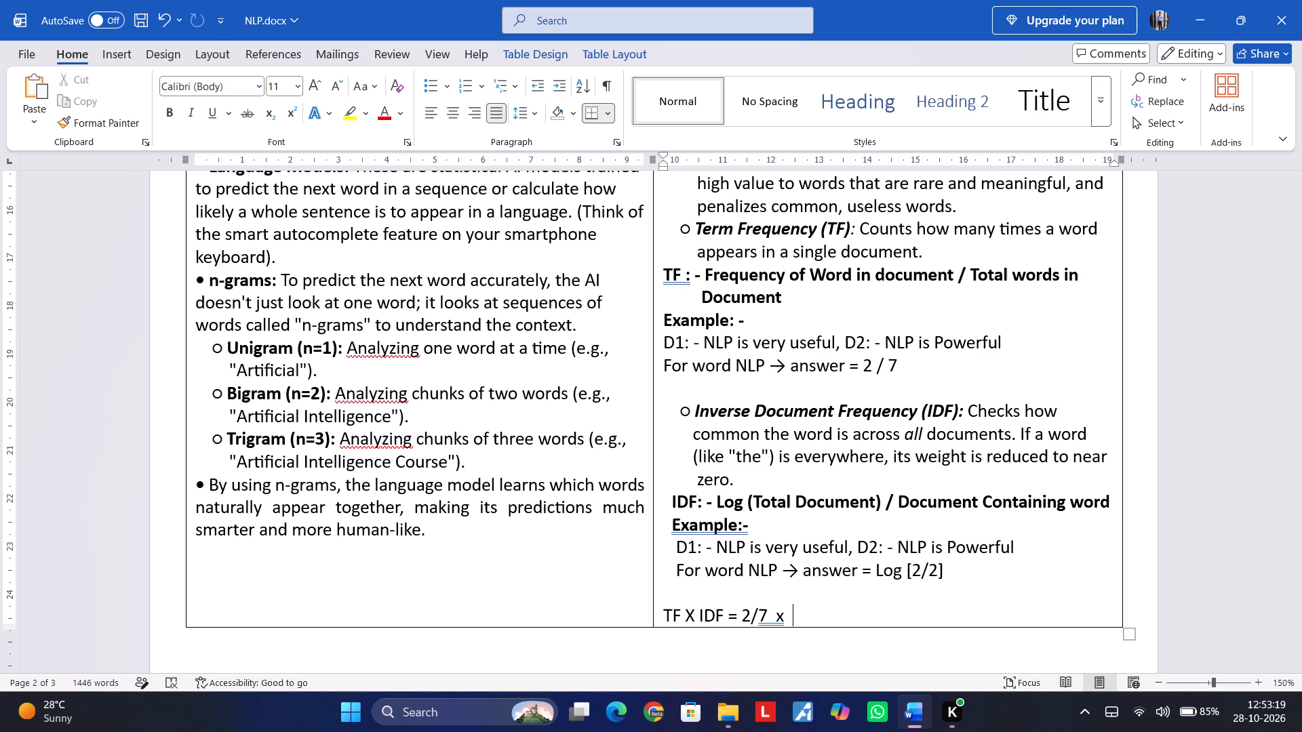
key("ctrl+v")
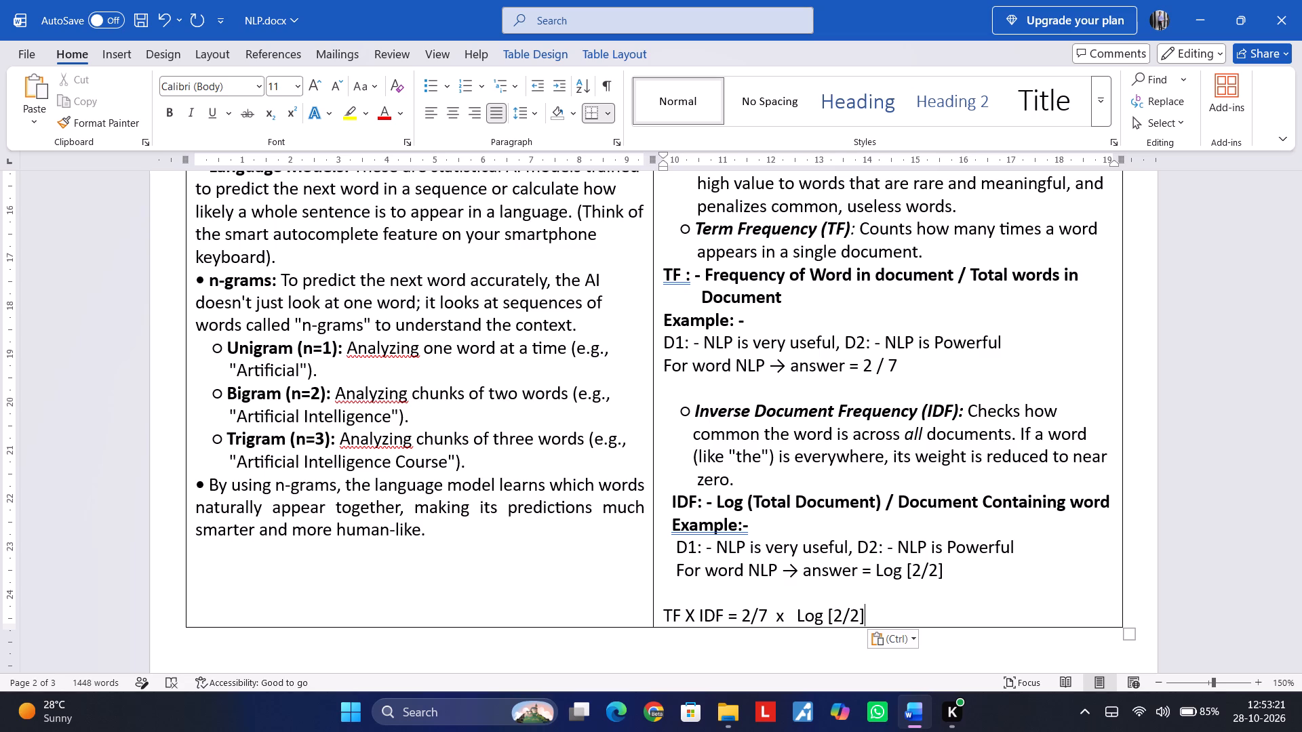
key("Right")
key("Right")
key("Left")
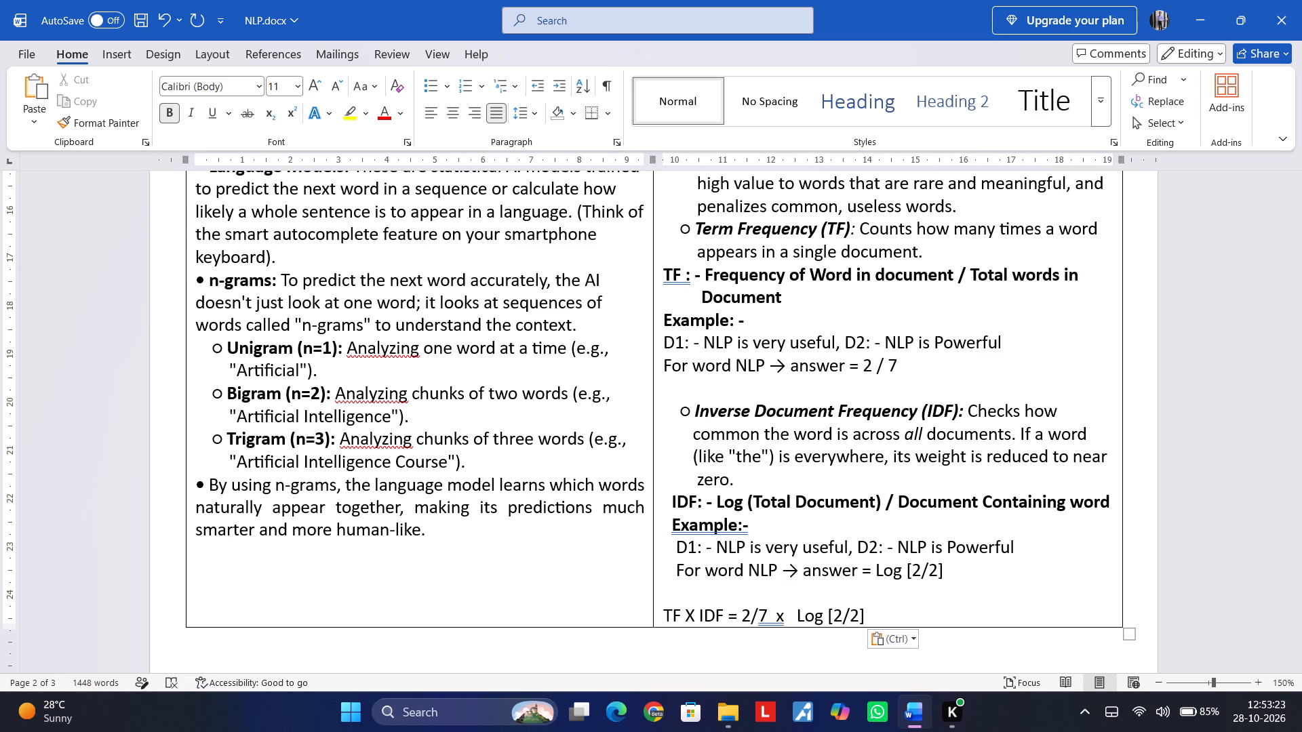
key("Down")
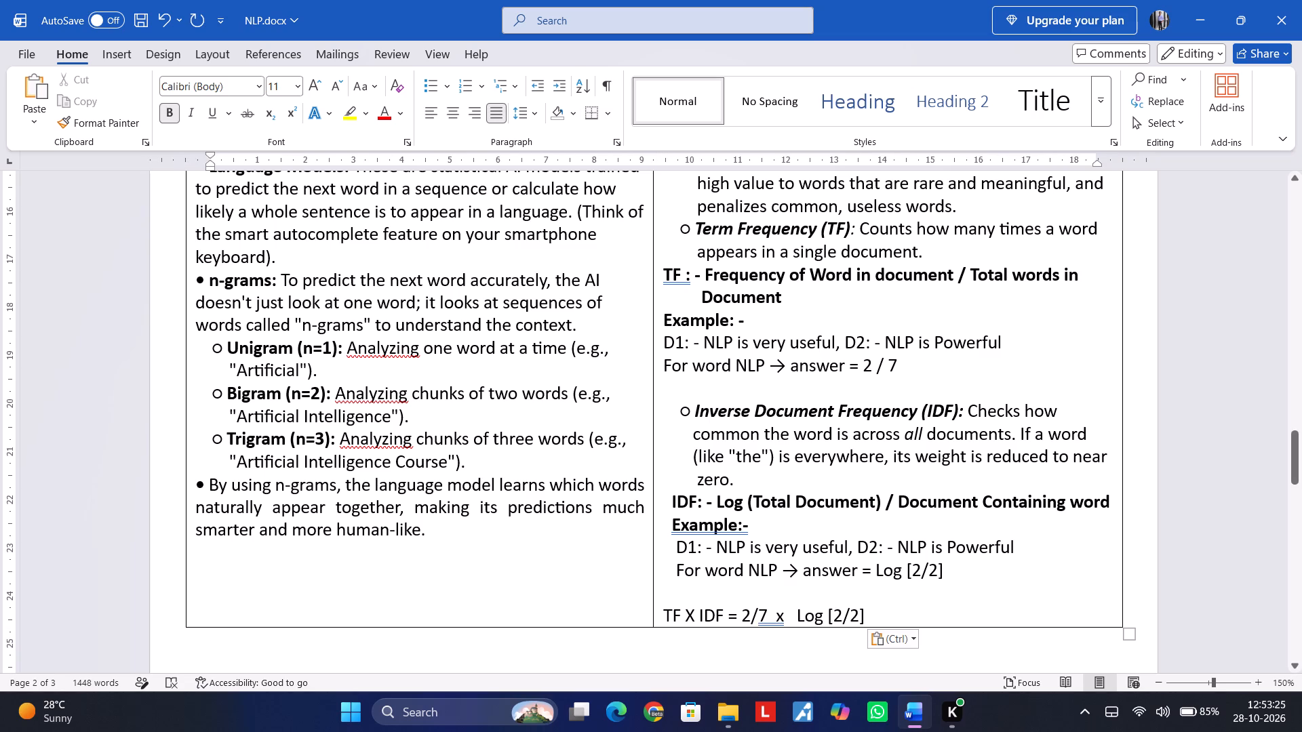
Make the whole "TF X IDF = 2/7 x Log [2/2]" line bold.
left_click(892, 611)
key("ctrl+shift+Left")
key("ctrl+shift+Left")
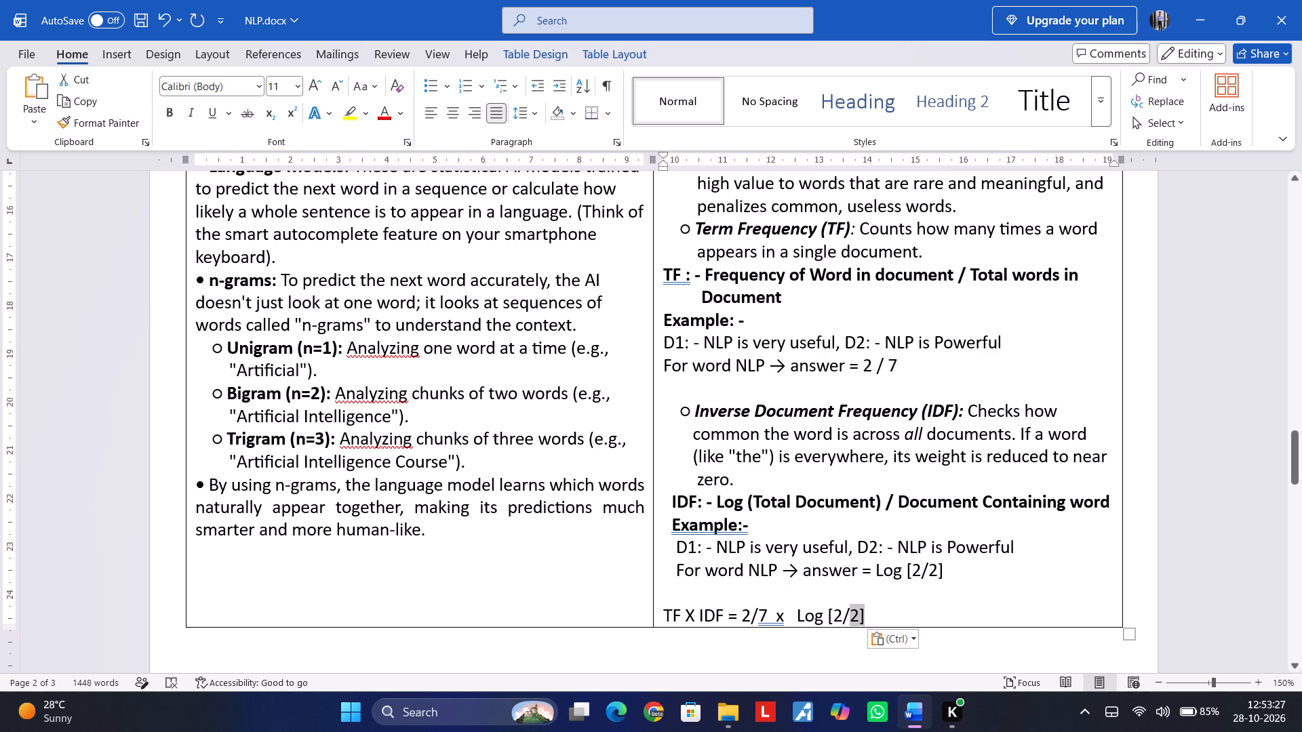
key("ctrl+shift+Left")
key("ctrl+shift+Left")
key("ctrl+shift+Left")
key("ctrl+shift+Left")
key("ctrl+shift+Left")
key("ctrl+shift+Left")
key("ctrl+shift+Left")
key("ctrl+shift+Left")
key("ctrl+shift+Left")
key("ctrl+shift+Left")
key("ctrl+shift+Left")
key("ctrl+shift+Left")
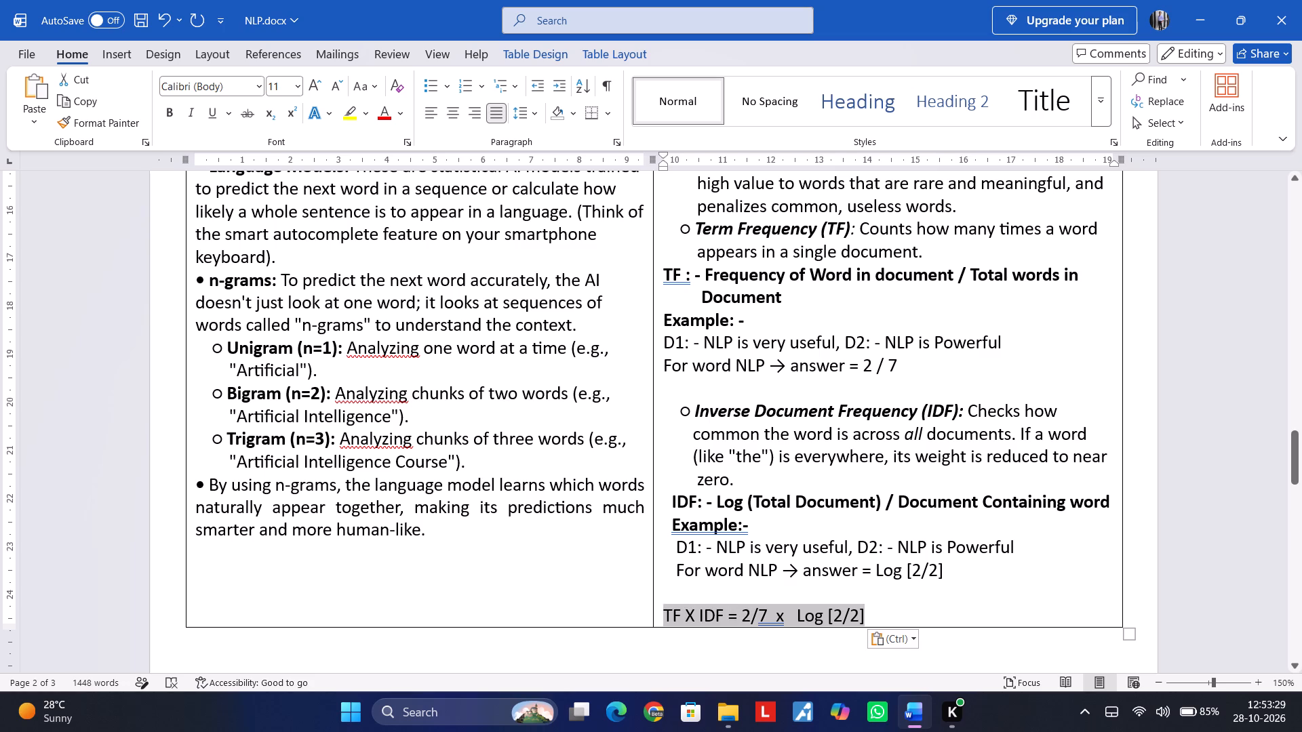
key("ctrl+shift+Left")
key("ctrl+shift+Right")
key("ctrl+b")
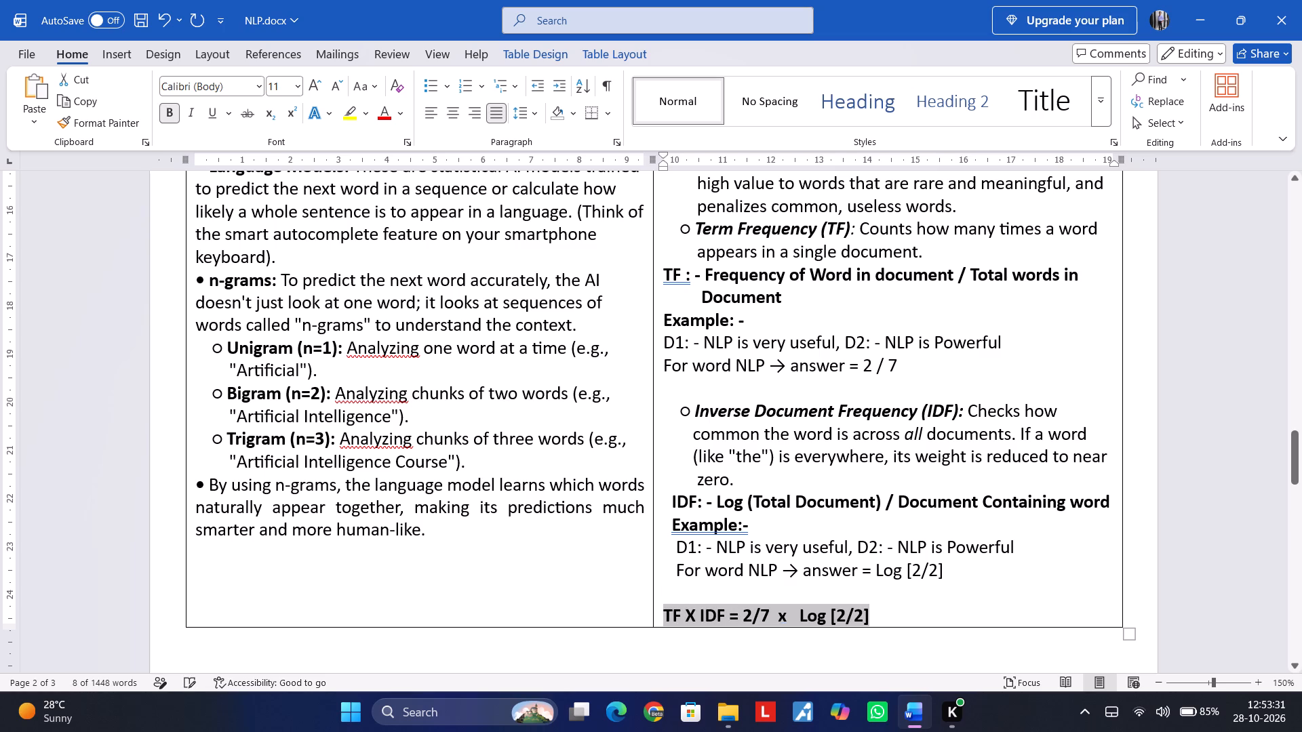
Centre the "TF X IDF" line in its table cell.
key("Left")
key("Left")
key("Down")
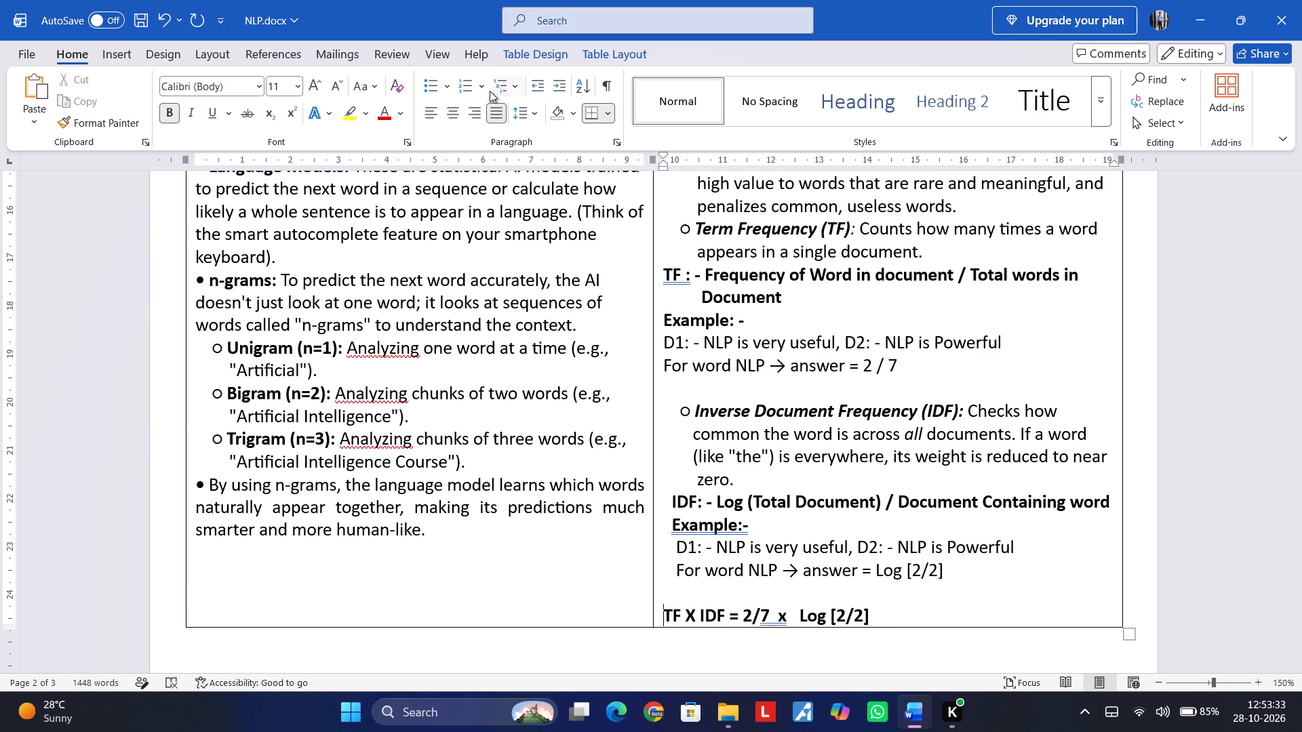
left_click(452, 106)
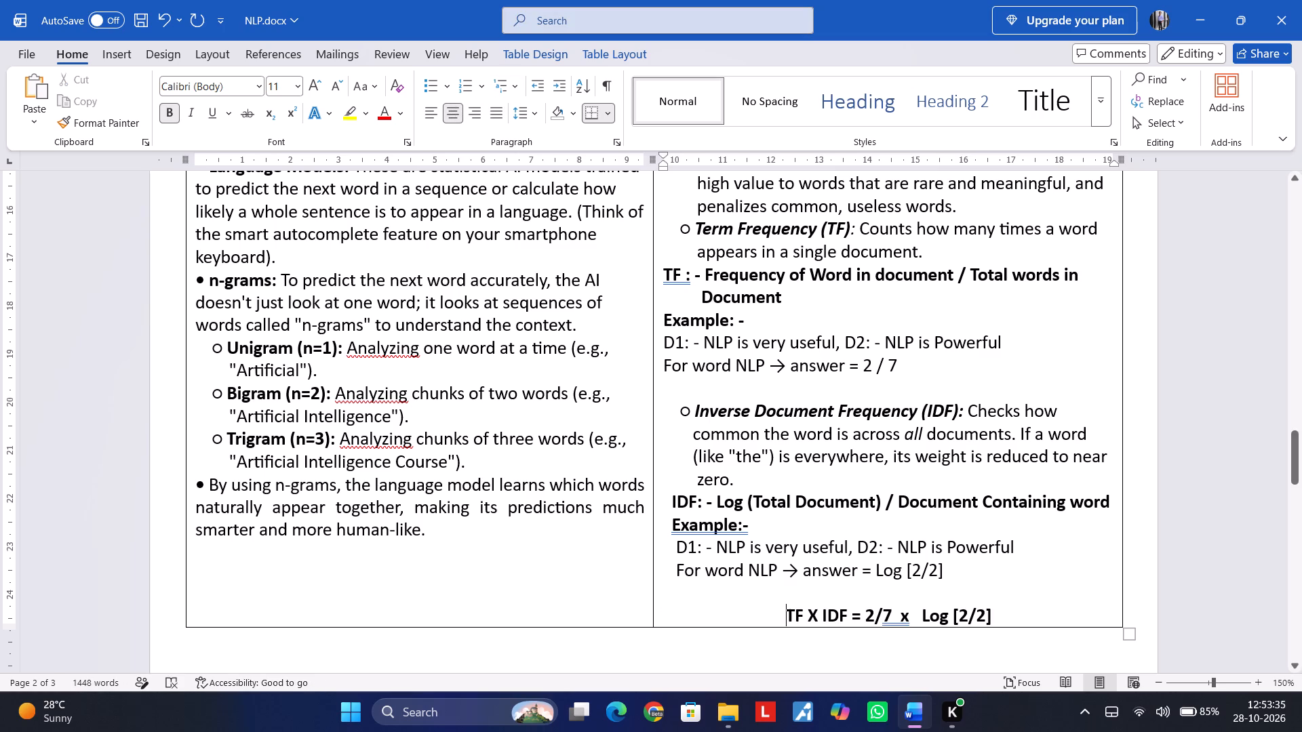
Add the label "Final Answer: -" and a space in front of the "TF X IDF" line.
left_click(780, 615)
type("Final Answ")
key("BackSpace")
type("wer")
key("space")
key("BackSpace")
type("-")
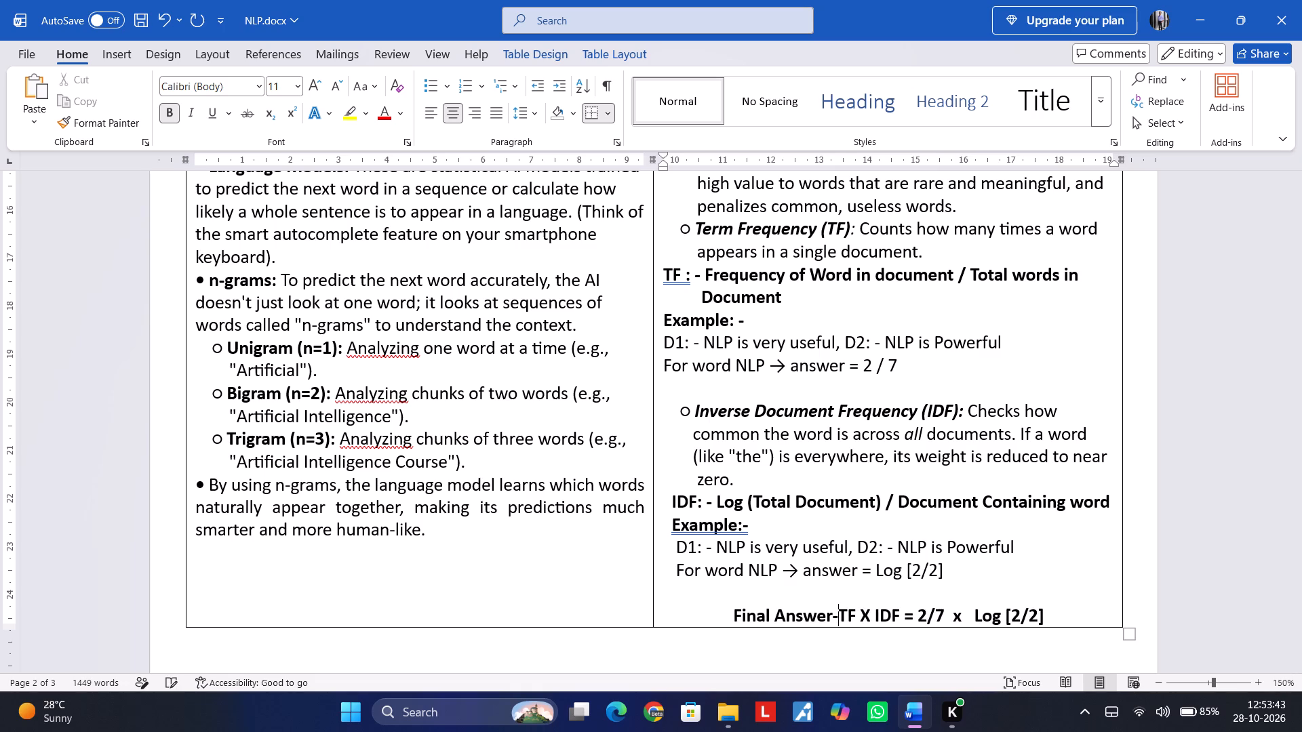
key("space")
key("BackSpace")
key("BackSpace")
type("=")
key("space")
key("BackSpace")
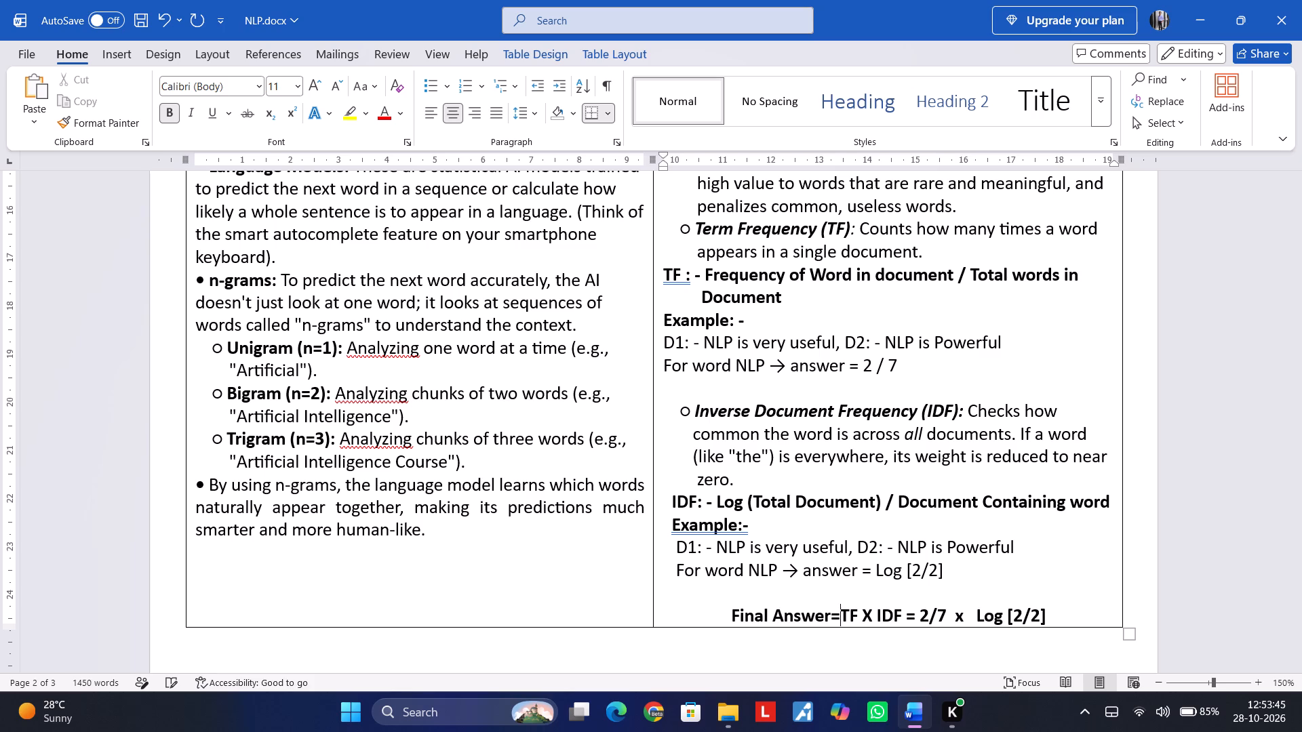
key("BackSpace")
type(":-")
key("space")
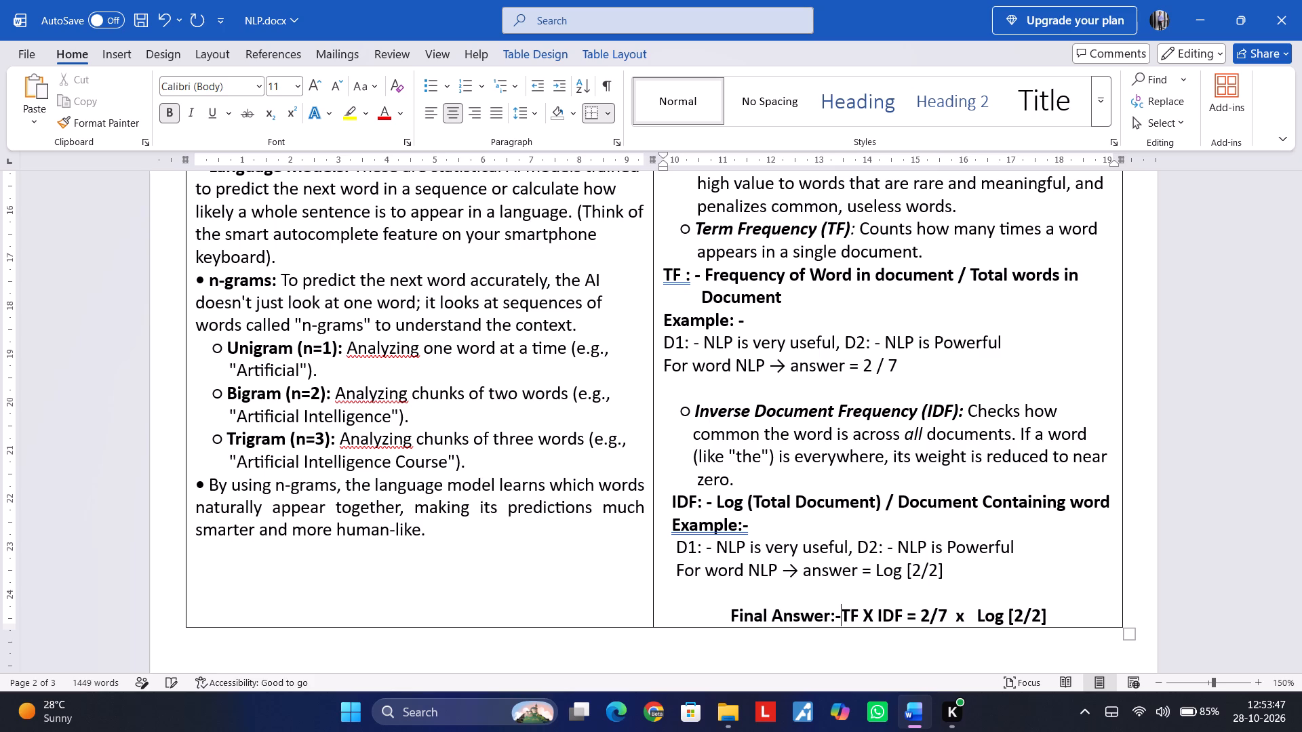
key("Left")
key("Left")
key("space")
key("Right")
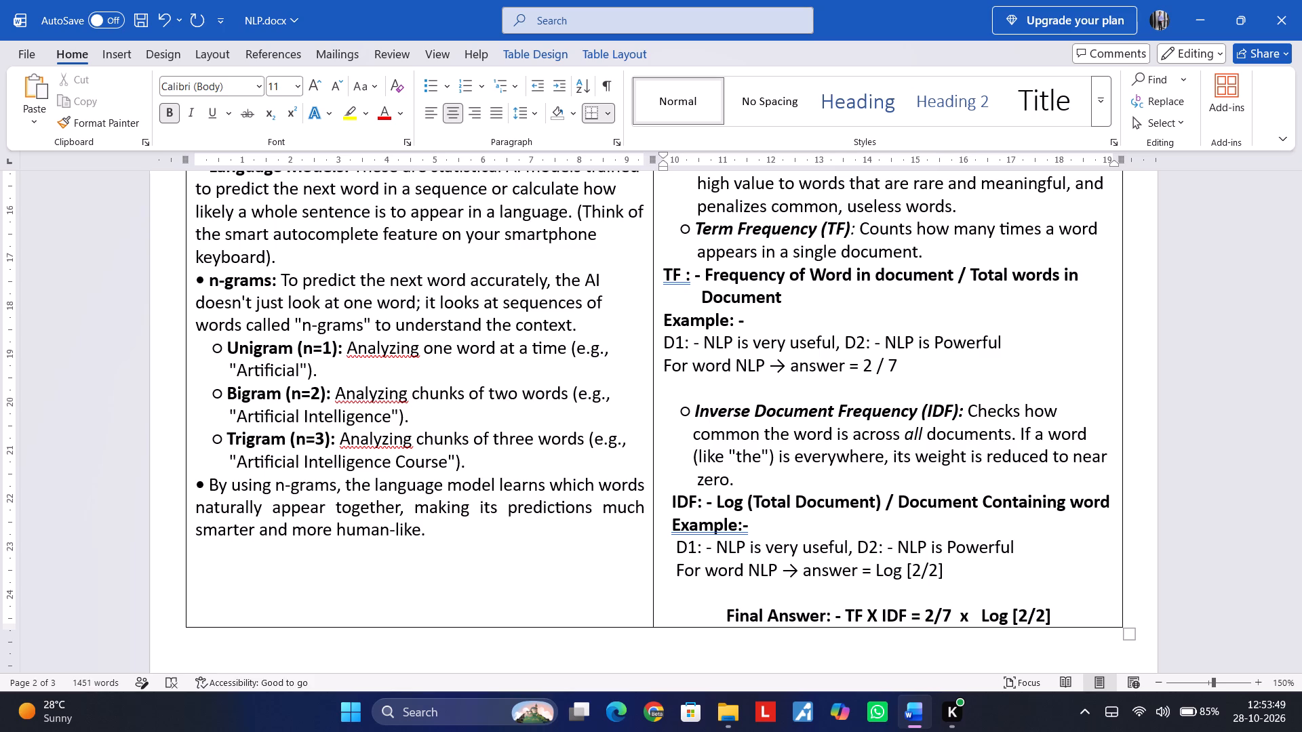
key("Right")
key("Right")
Even out the spacing around the lowercase "x" between 2/7 and Log [2/2] to two spaces on each side.
left_click(981, 614)
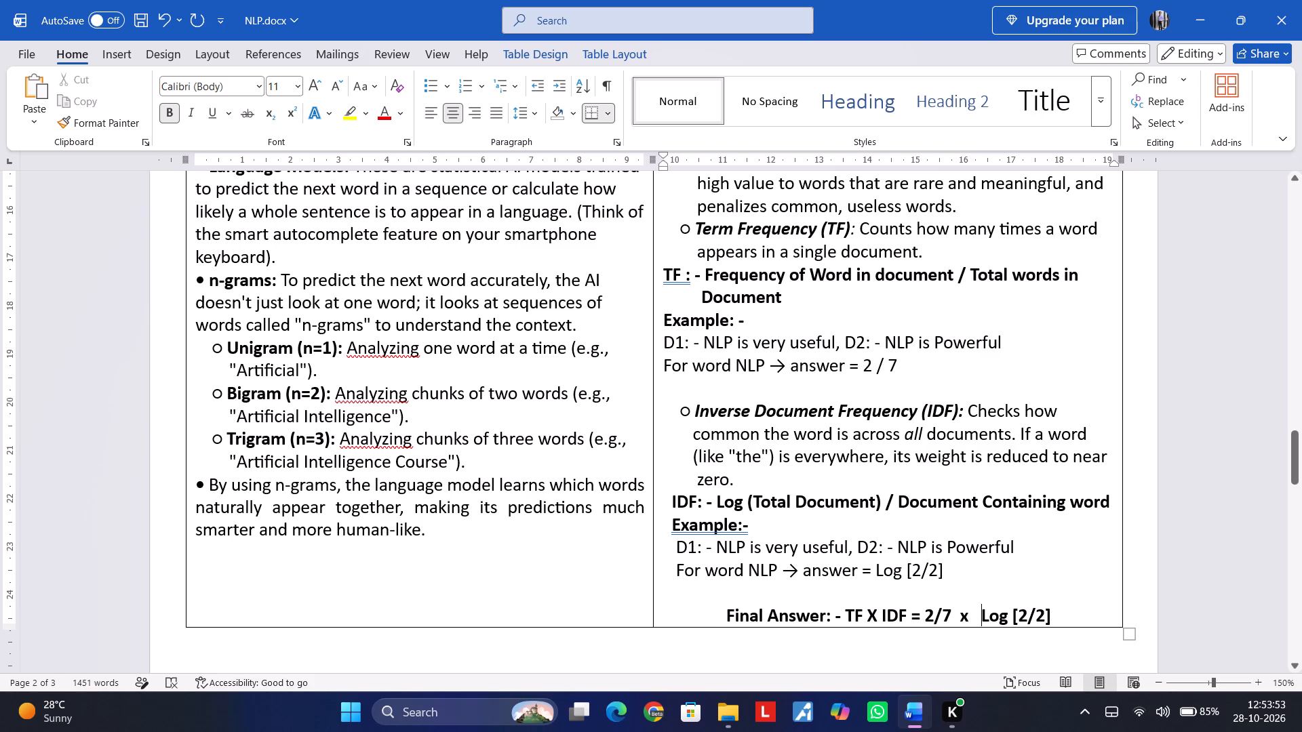
key("equal")
key("BackSpace")
key("BackSpace")
key("BackSpace")
key("BackSpace")
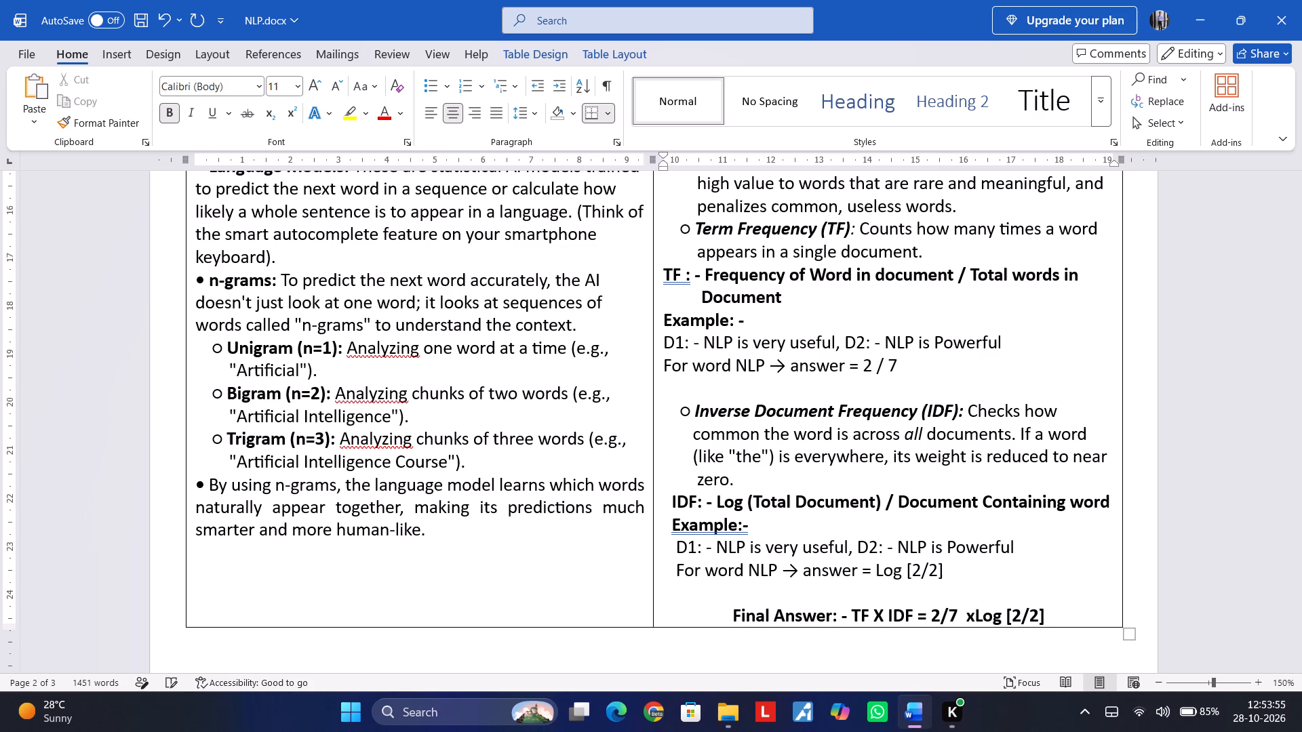
key("space")
key("Left")
key("Left")
key("BackSpace")
key("BackSpace")
key("space")
key("Right")
key("Right")
key("Right")
key("Right")
key("Left")
key("Left")
key("Left")
key("Right")
key("space")
key("Left")
key("Left")
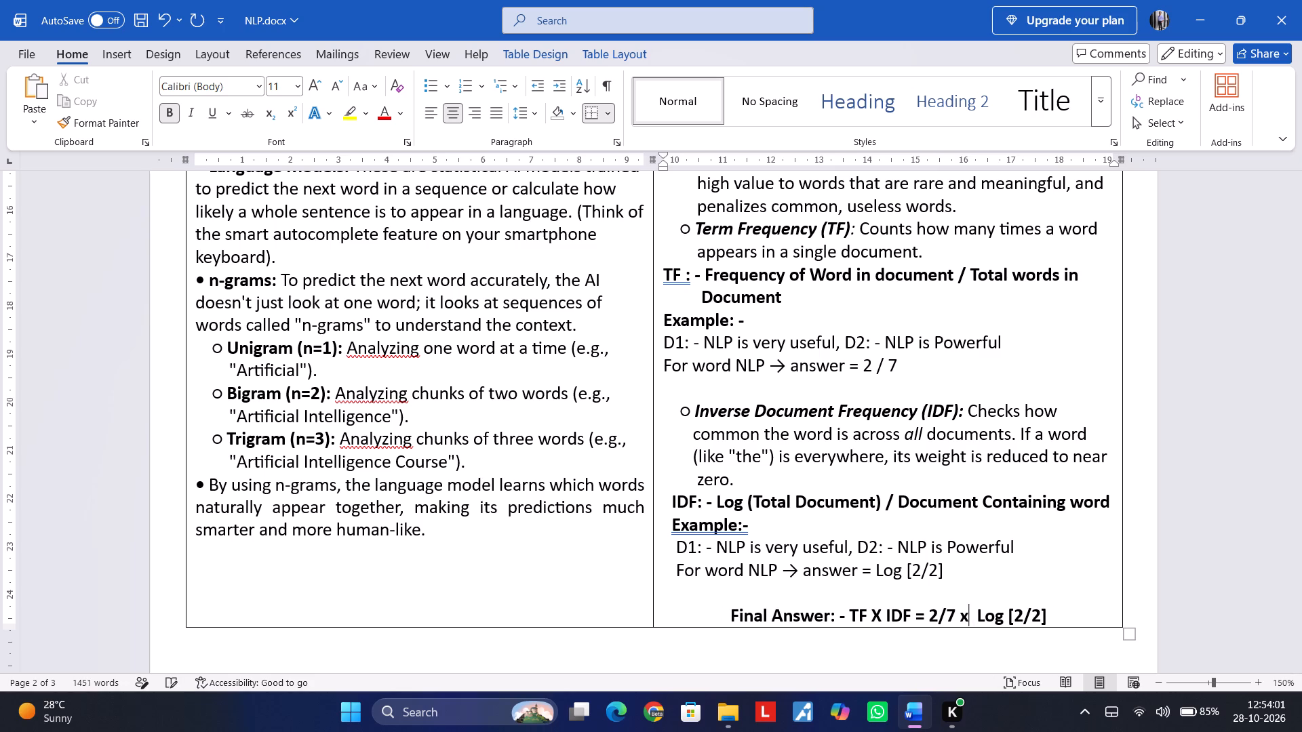
key("Left")
key("space")
Widen the gaps around the capital "X" between TF and IDF to two spaces on each side.
key("Left")
key("Left")
key("Left")
key("Left")
key("Left")
key("Left")
key("Left")
key("Left")
key("Left")
key("Left")
key("Left")
key("Left")
key("Left")
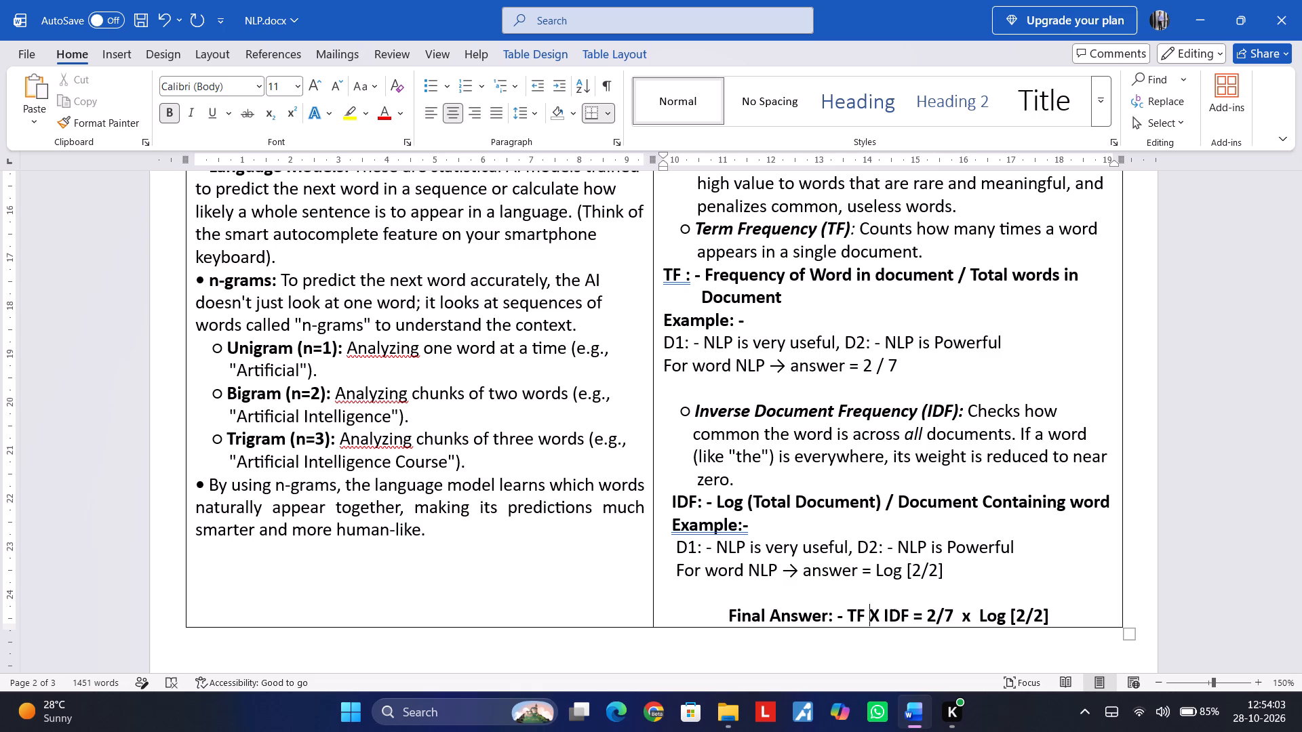
key("Right")
key("Right")
key("space")
key("Left")
key("Left")
key("Left")
key("Left")
key("space")
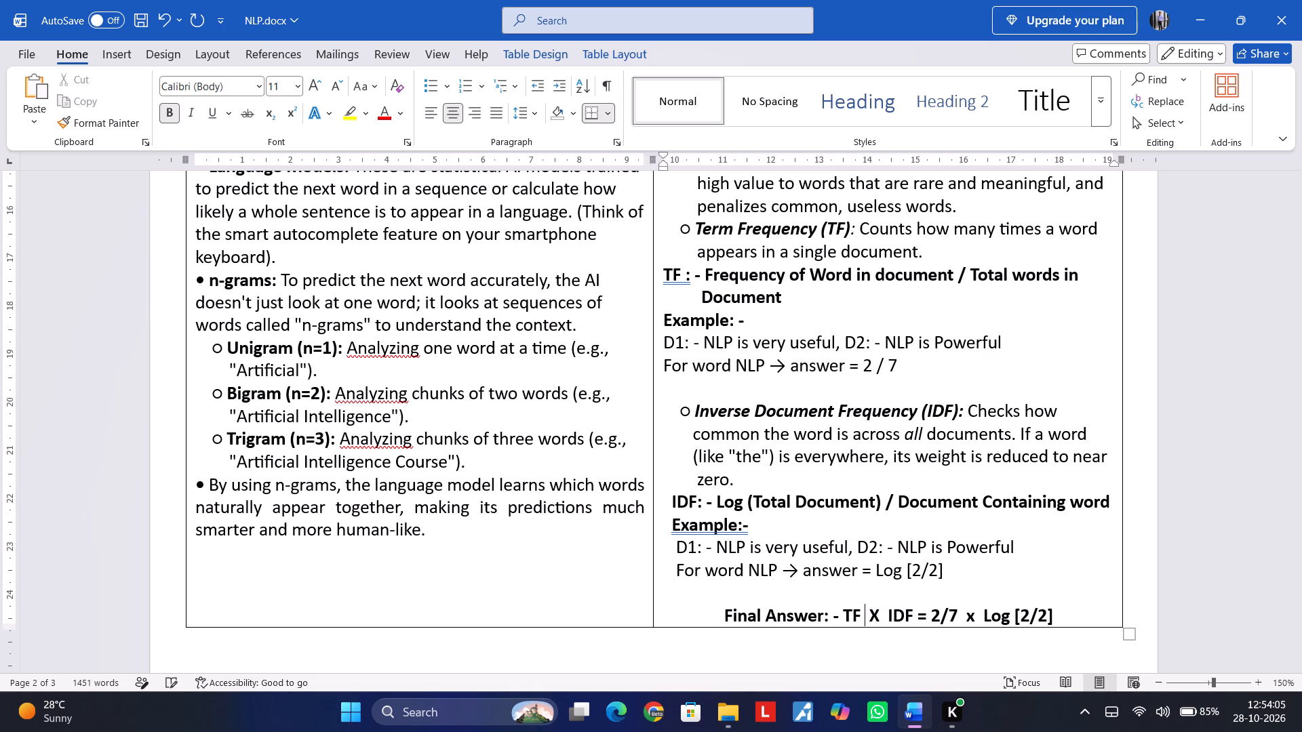
Save the document.
left_click(1021, 572)
key("ctrl+s")
Delete the empty paragraphs below the table to remove the blank third page.
scroll(946, 531, "up", 1)
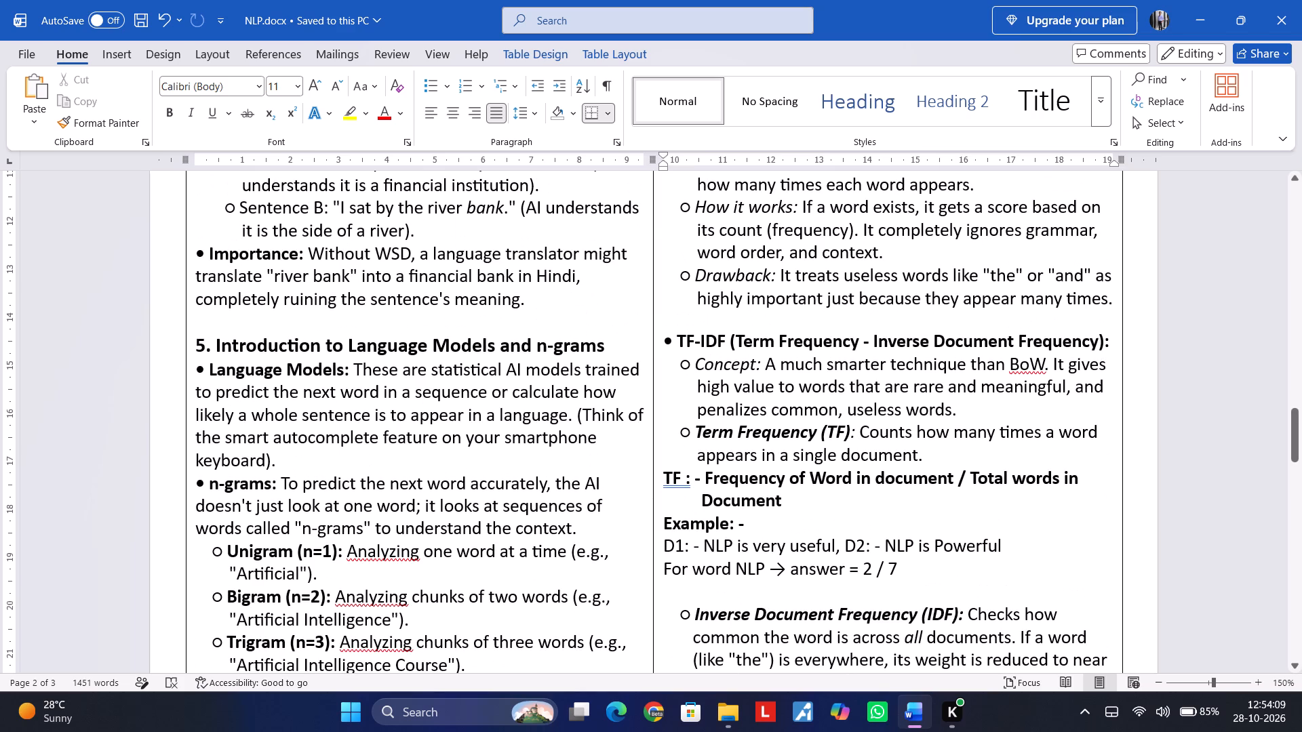
scroll(891, 521, "up", 4)
scroll(891, 521, "down", 2)
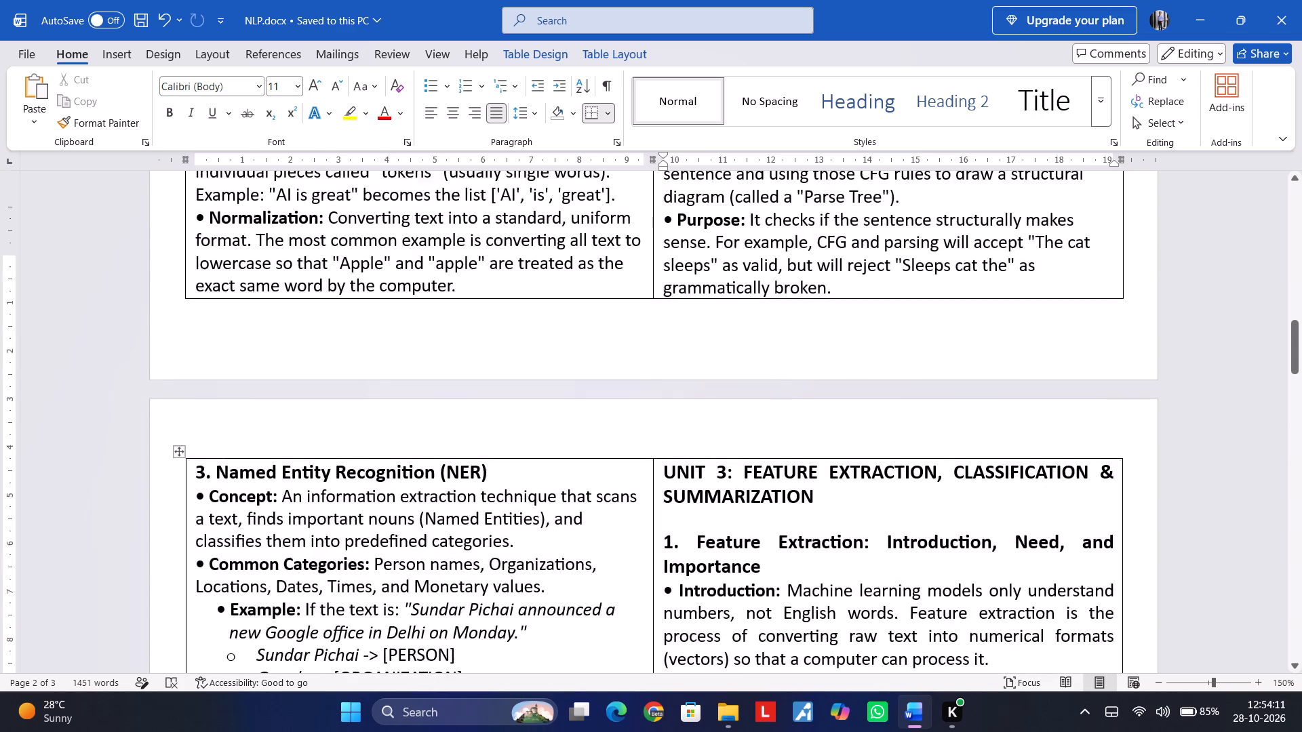
scroll(891, 521, "down", 9)
scroll(890, 521, "up", 2)
scroll(745, 441, "up", 2)
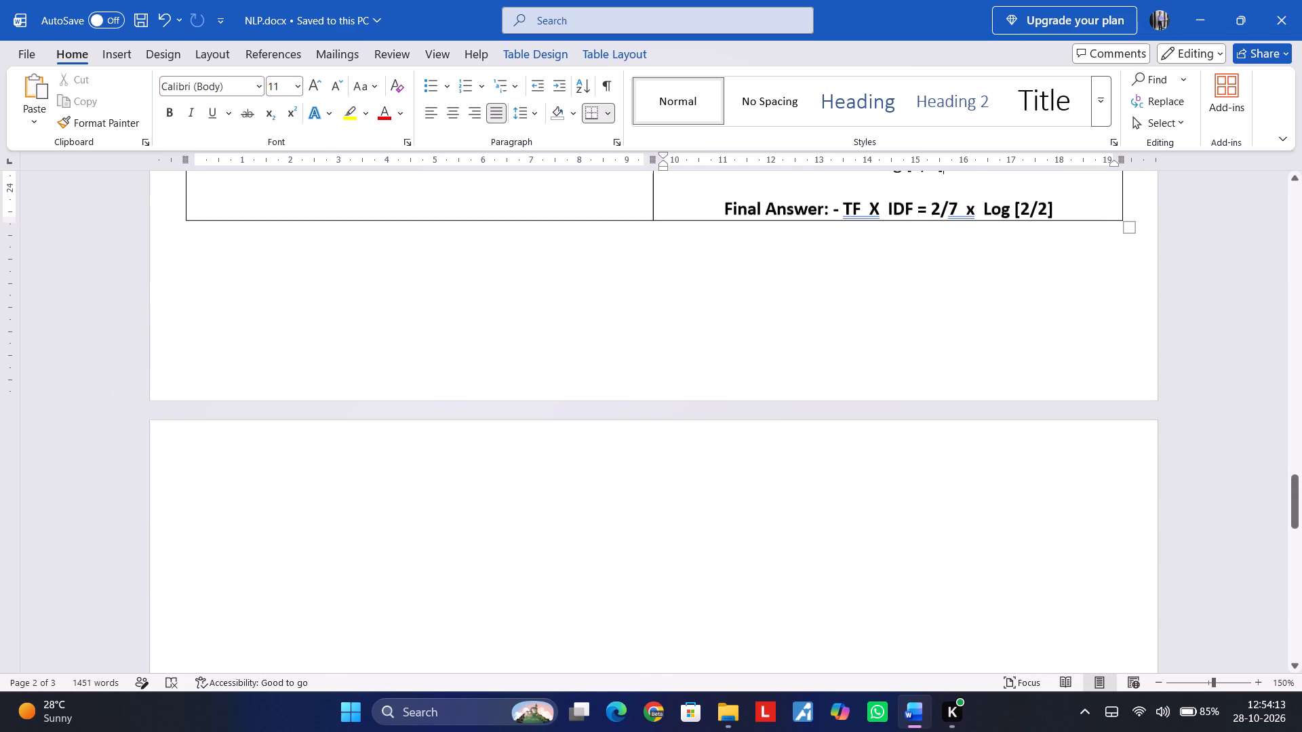
left_click(736, 500)
key("equal")
key("BackSpace")
key("BackSpace")
key("BackSpace")
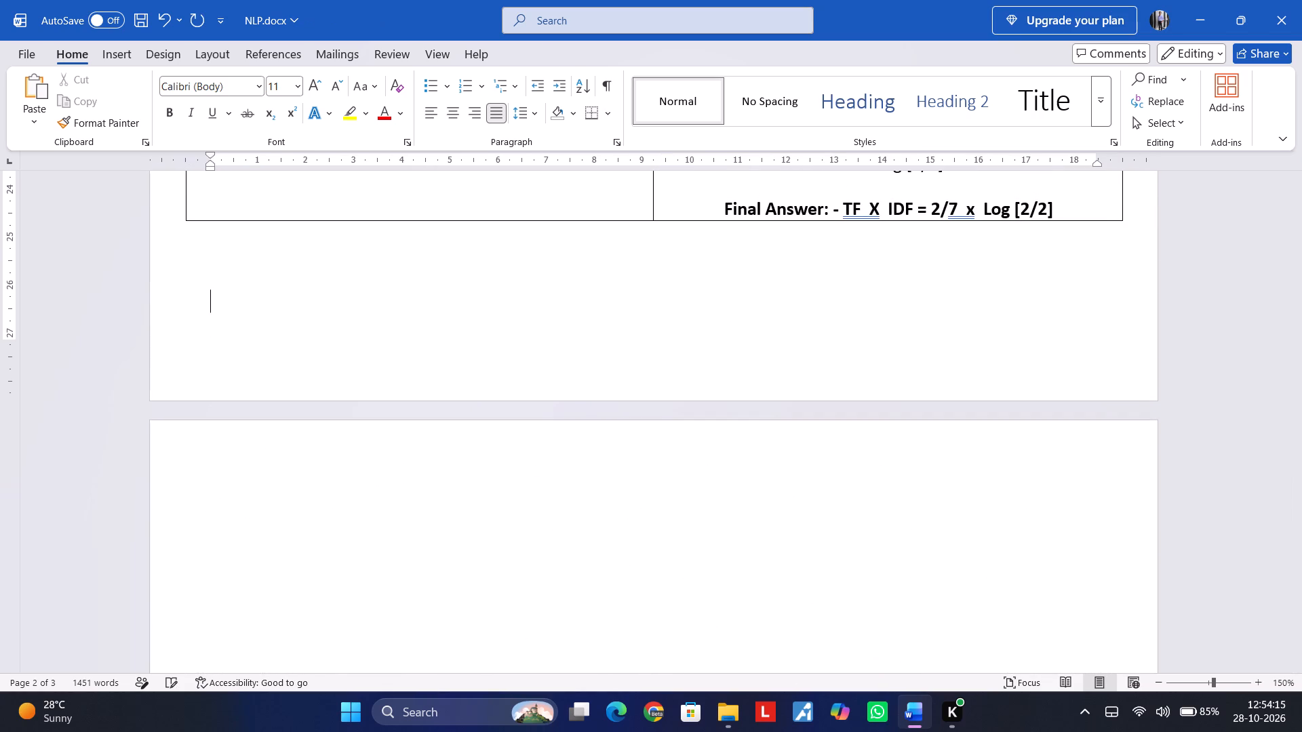
key("BackSpace")
key("Down")
key("Down")
key("Down")
key("Down")
key("Down")
key("Down")
key("BackSpace")
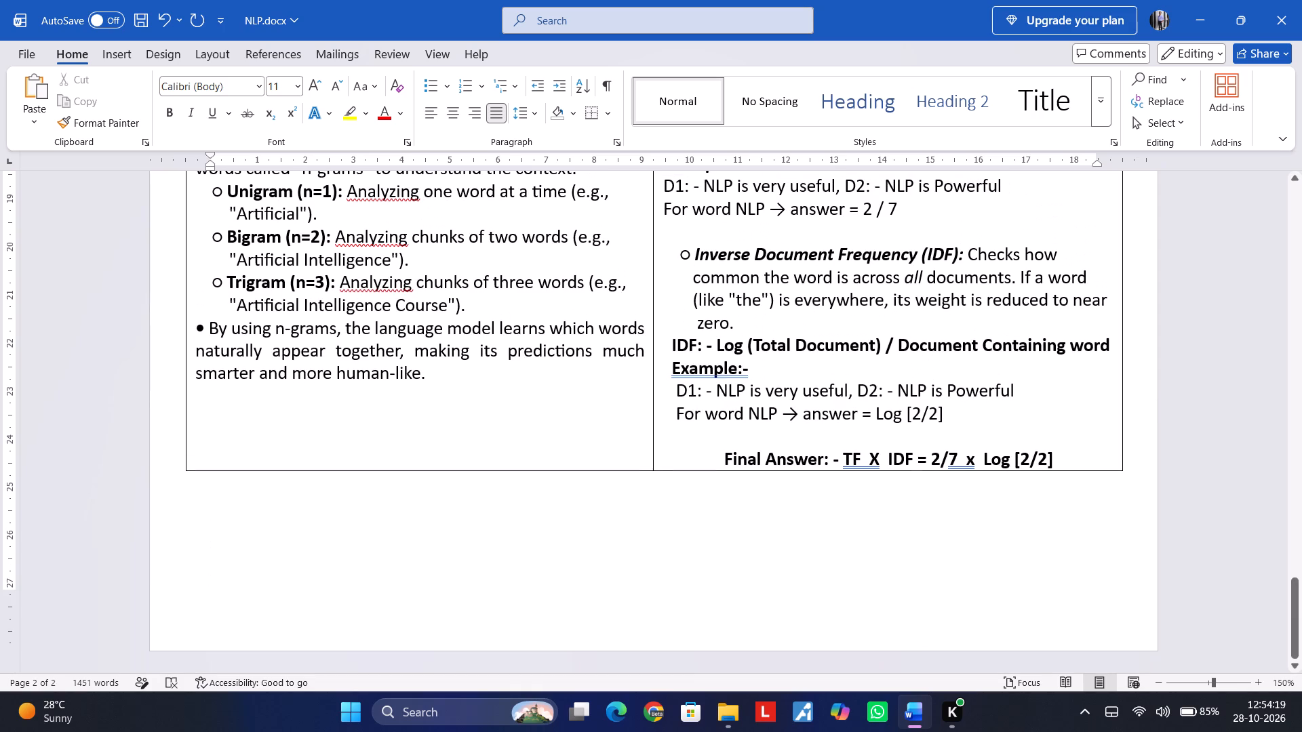
Examine the overall layout of the document's two pages down to the final answer line.
scroll(892, 407, "up", 5)
scroll(881, 409, "down", 5, "ctrl")
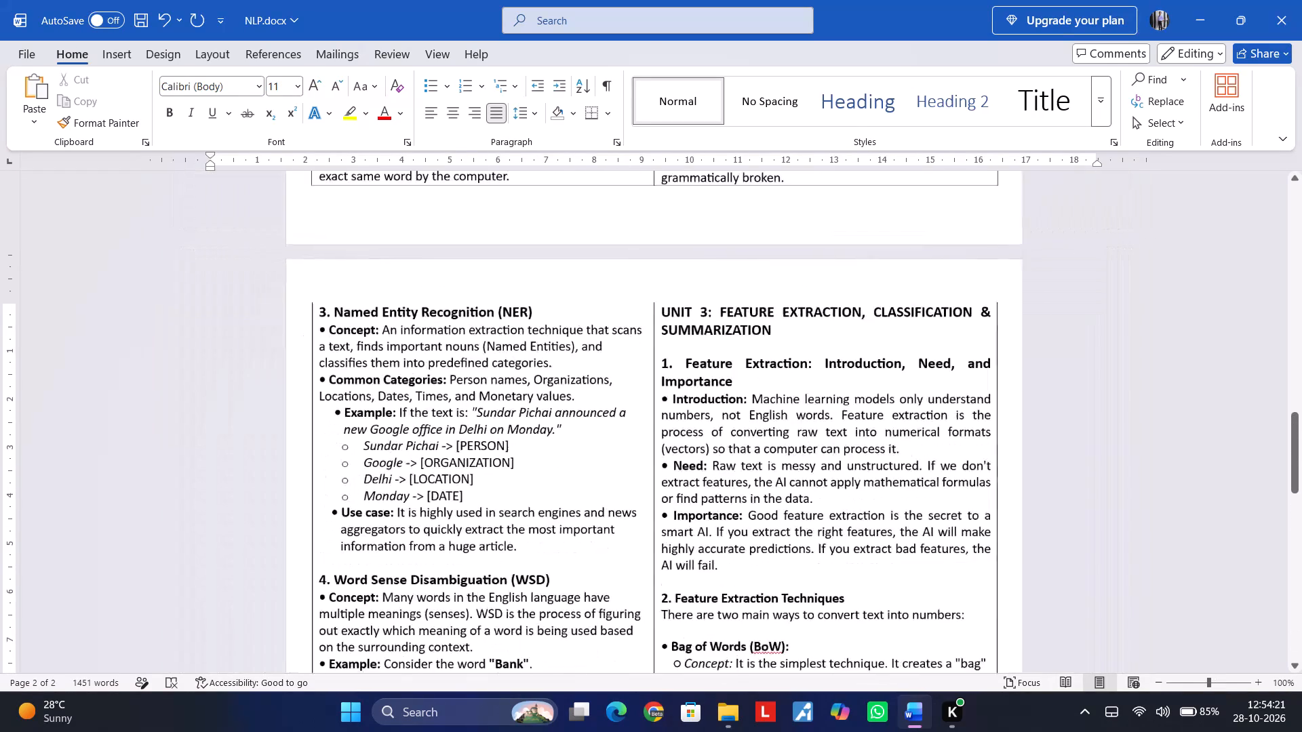
scroll(881, 409, "down", 3, "ctrl")
scroll(881, 409, "up", 7)
scroll(881, 409, "down", 5)
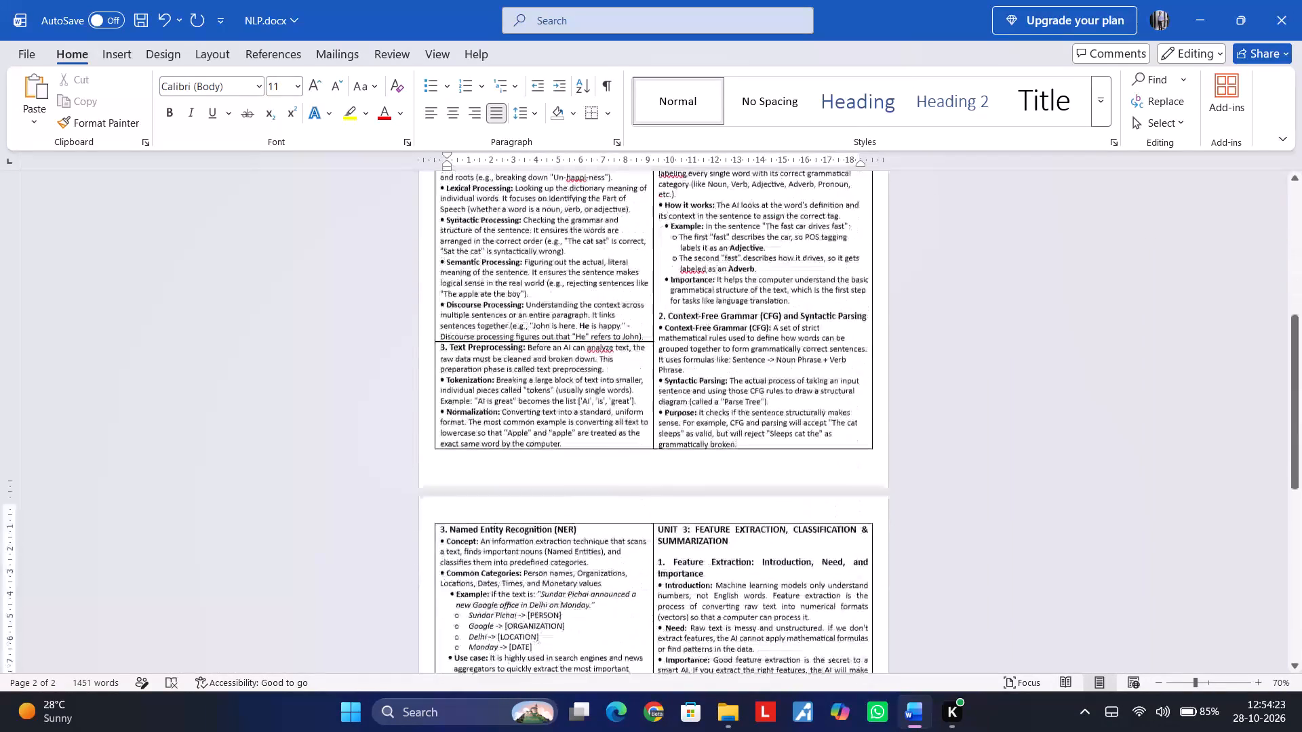
scroll(881, 409, "down", 10)
Save the document with the blank page removed.
left_click(30, 64)
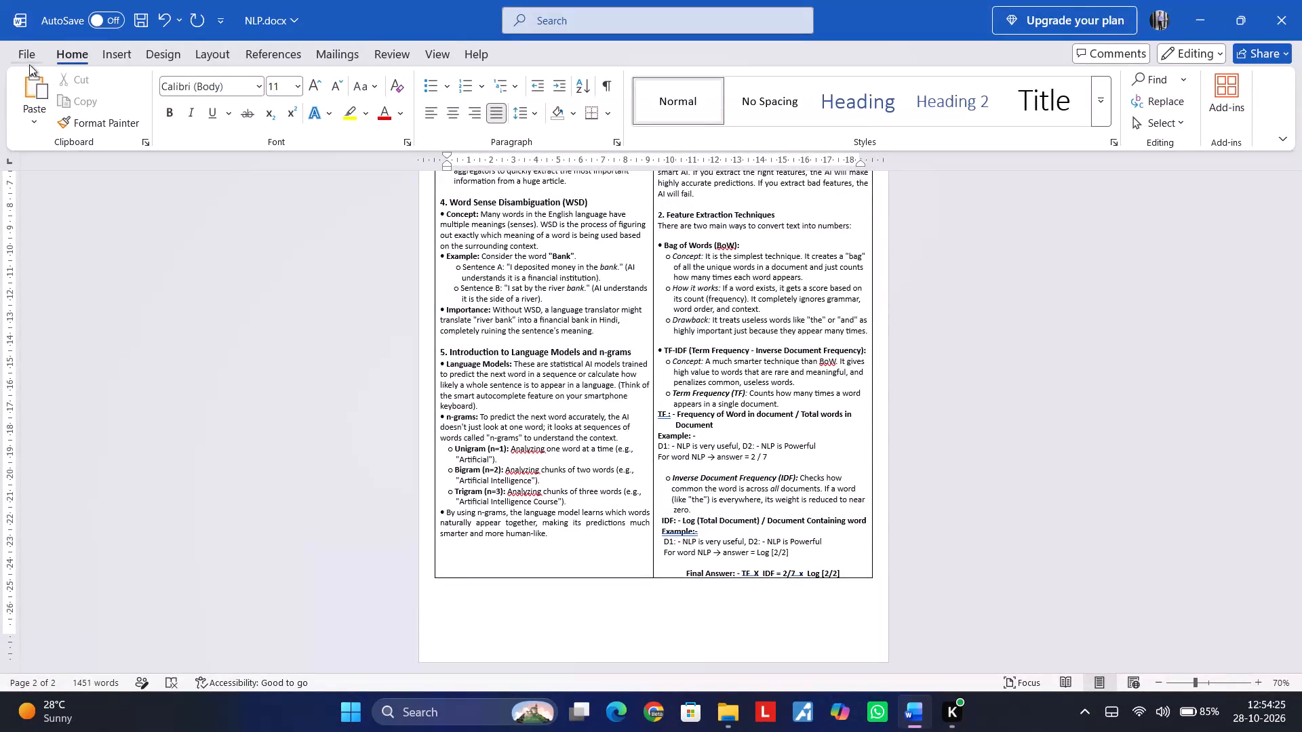
left_click(54, 262)
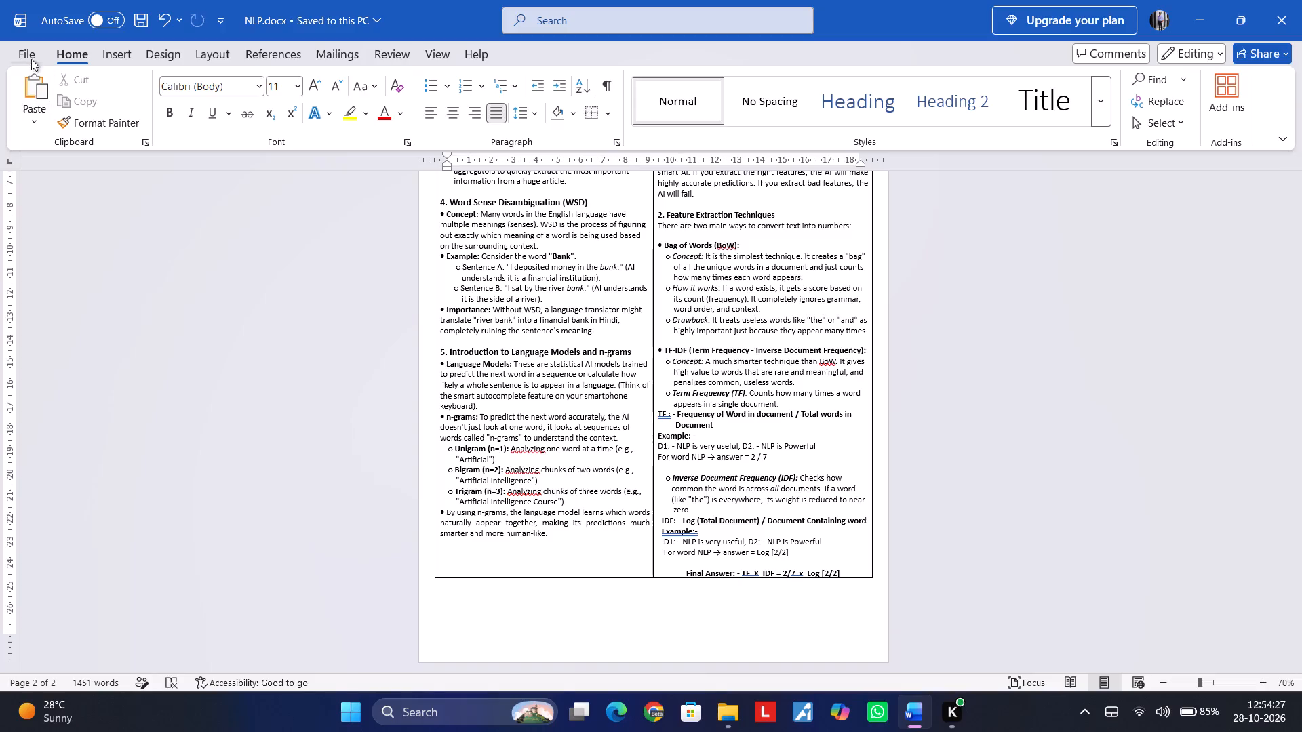
Save a copy of the document as a PDF named NLP.pdf in the cheating folder.
left_click(31, 59)
left_click(87, 318)
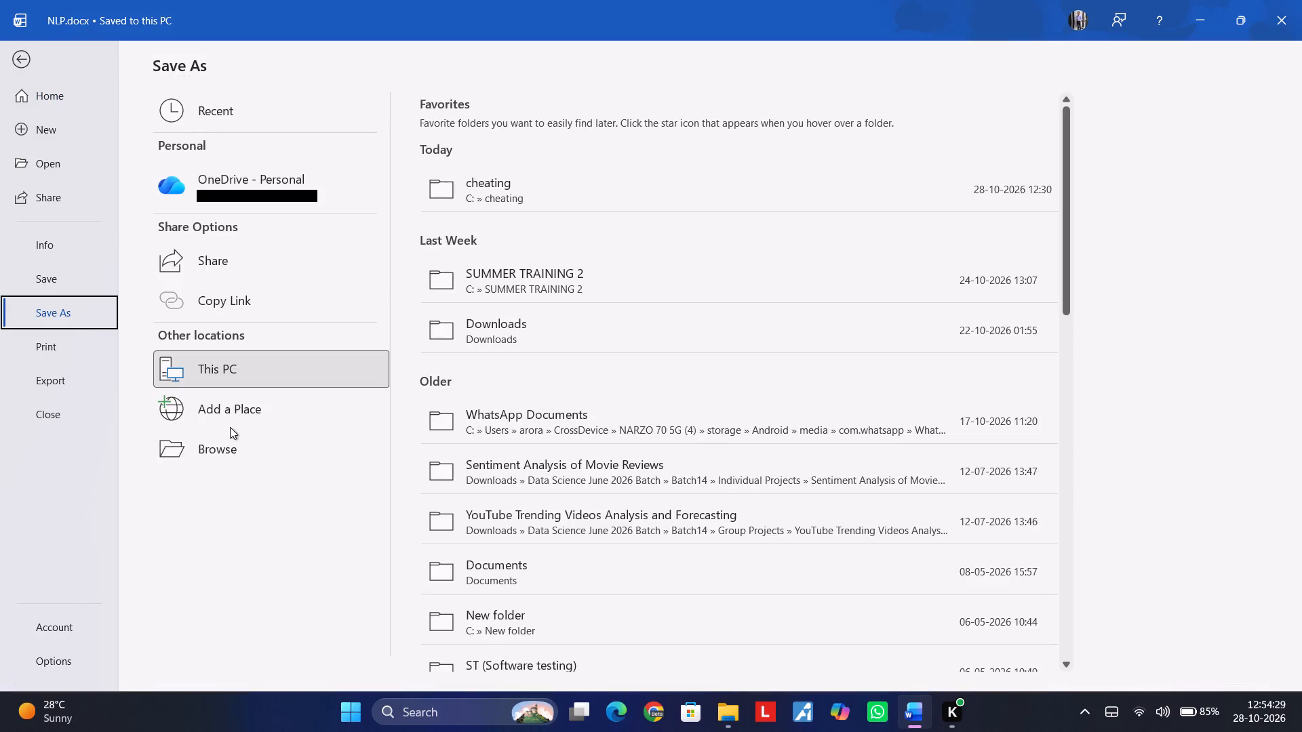
left_click(234, 438)
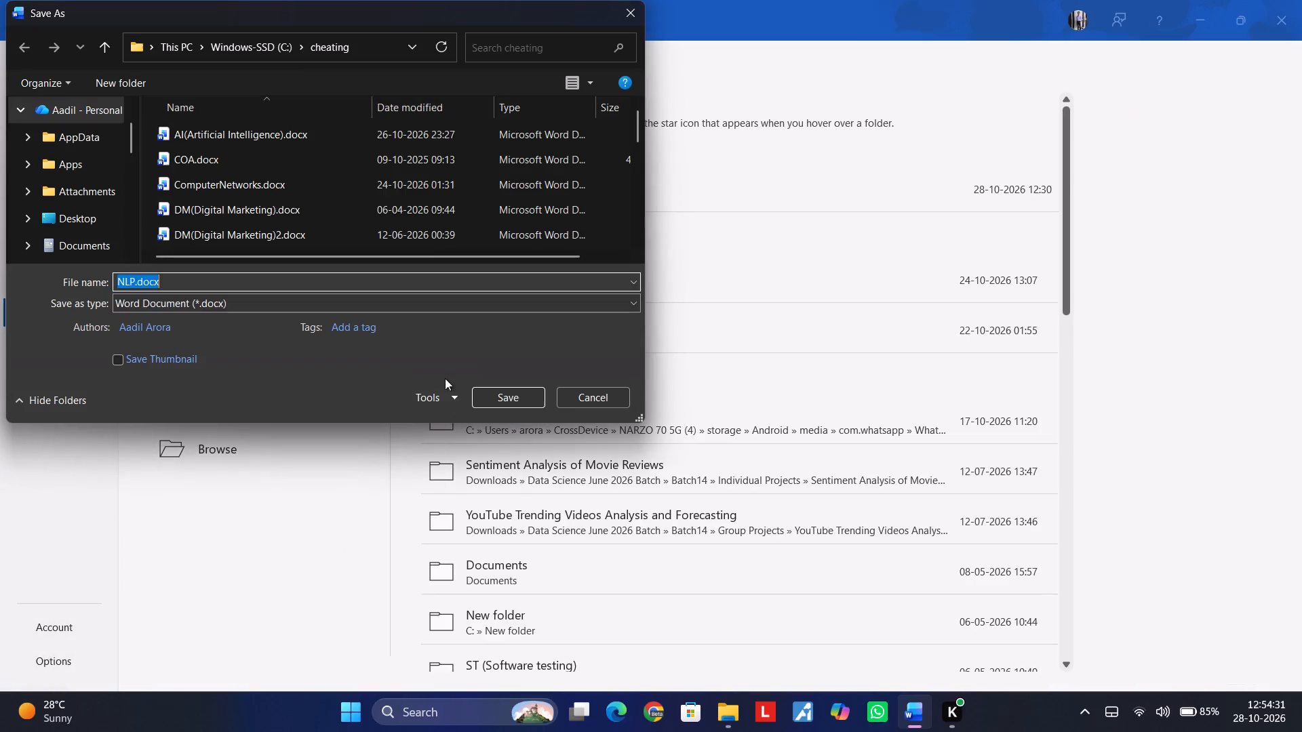
left_click(440, 311)
key("p")
key("Return")
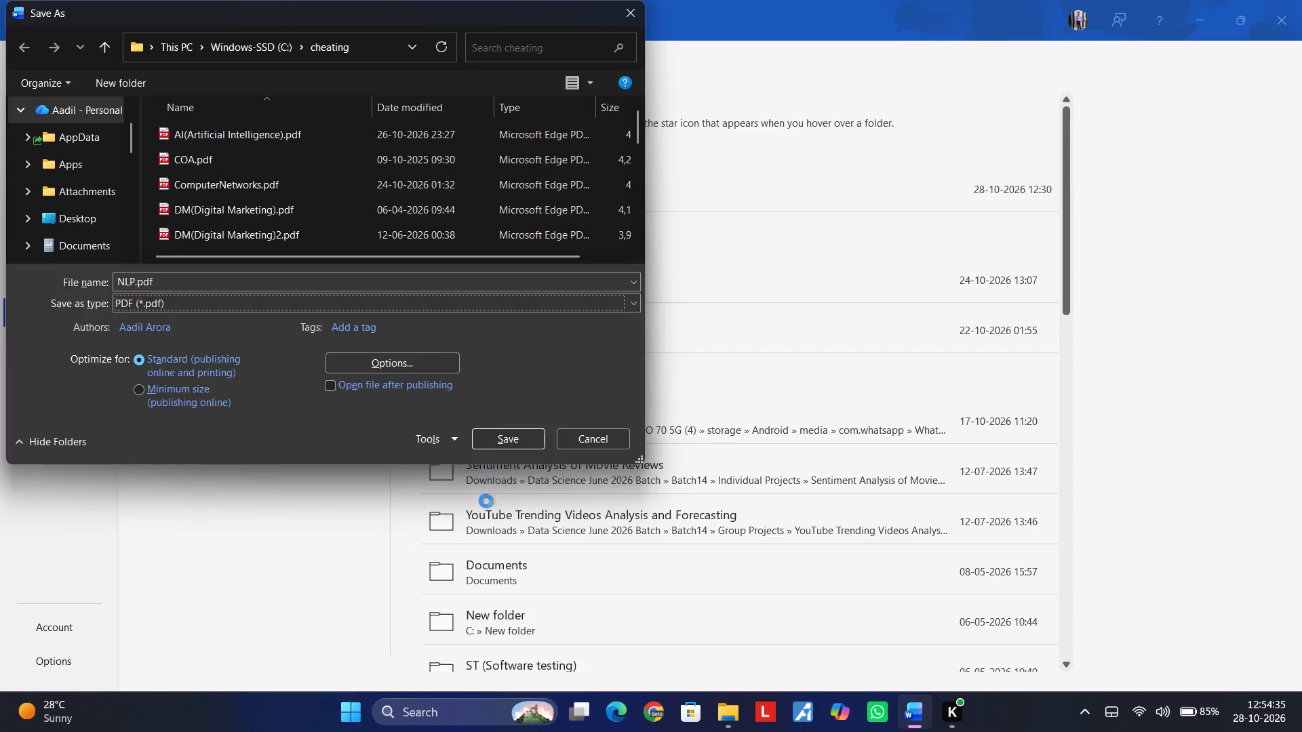
left_click(505, 440)
left_click(372, 274)
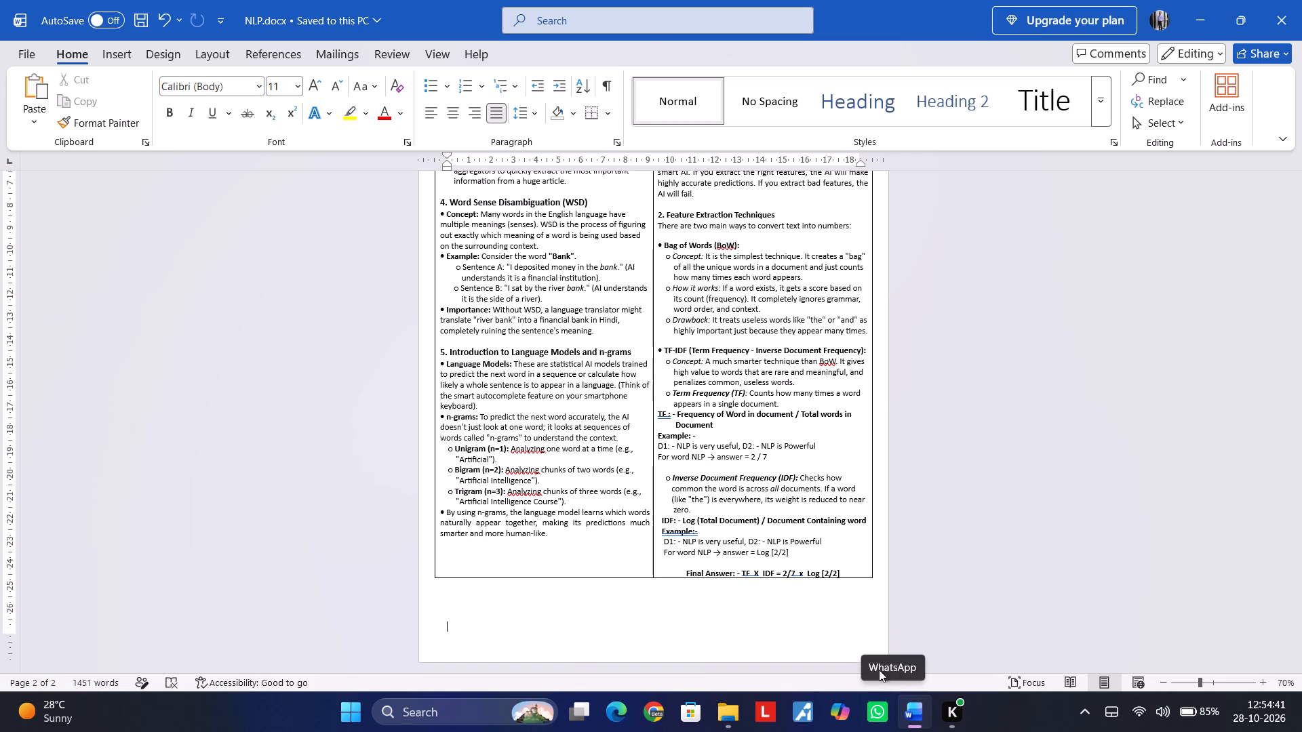
Switch to File Explorer and copy the recent file NLP.pdf to the clipboard.
left_click(716, 714)
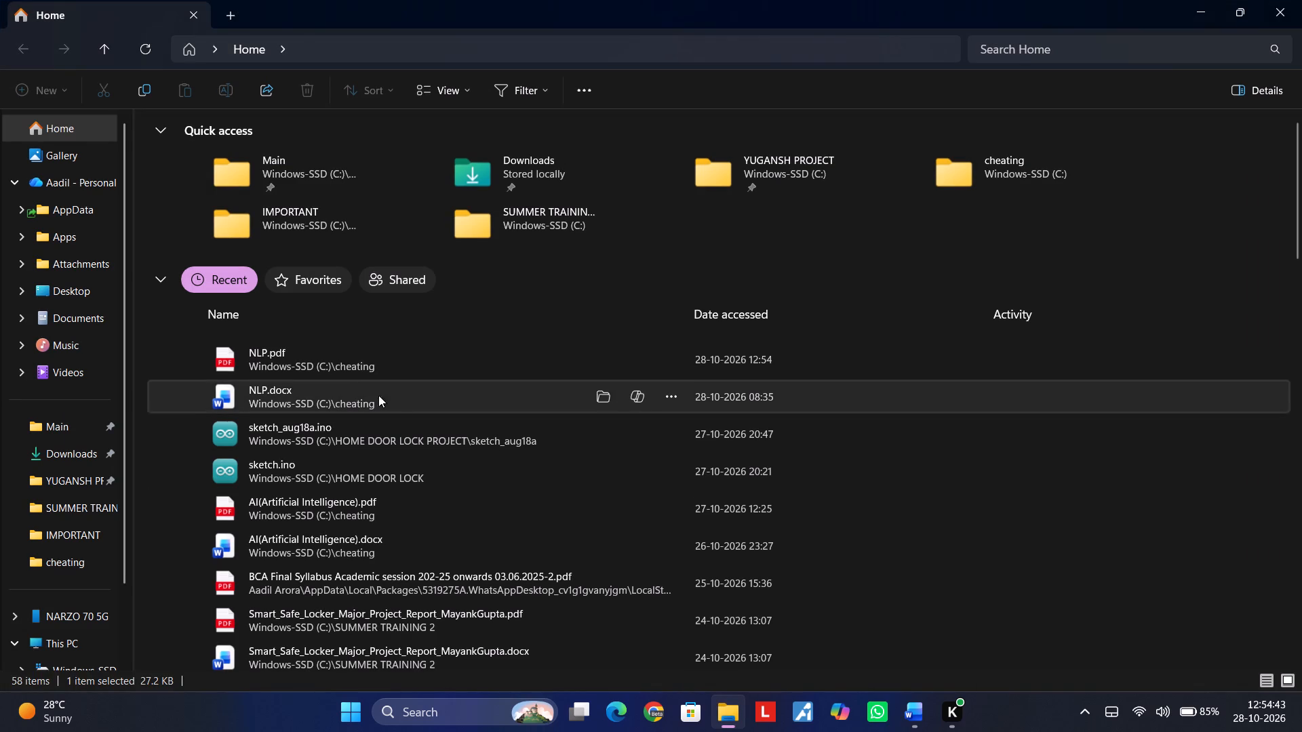
right_click(320, 360)
left_click(359, 358)
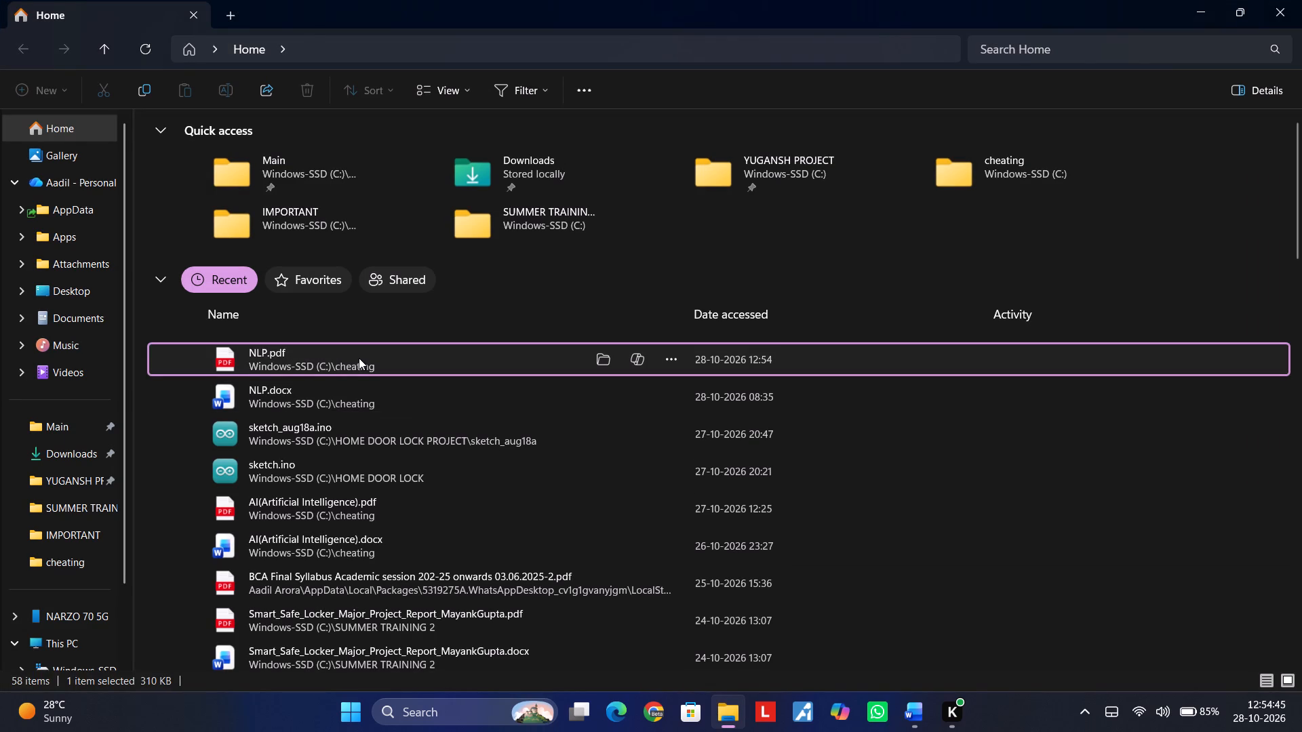
key("ctrl+c")
left_click(141, 99)
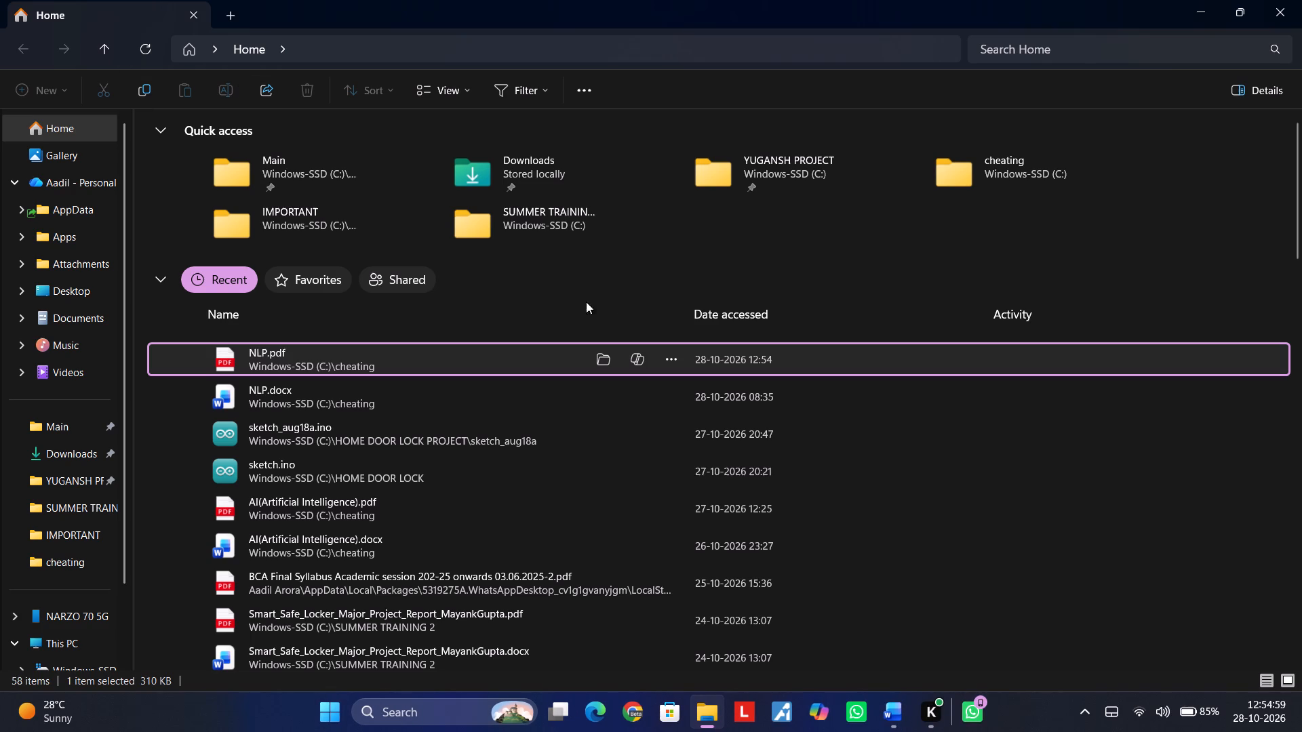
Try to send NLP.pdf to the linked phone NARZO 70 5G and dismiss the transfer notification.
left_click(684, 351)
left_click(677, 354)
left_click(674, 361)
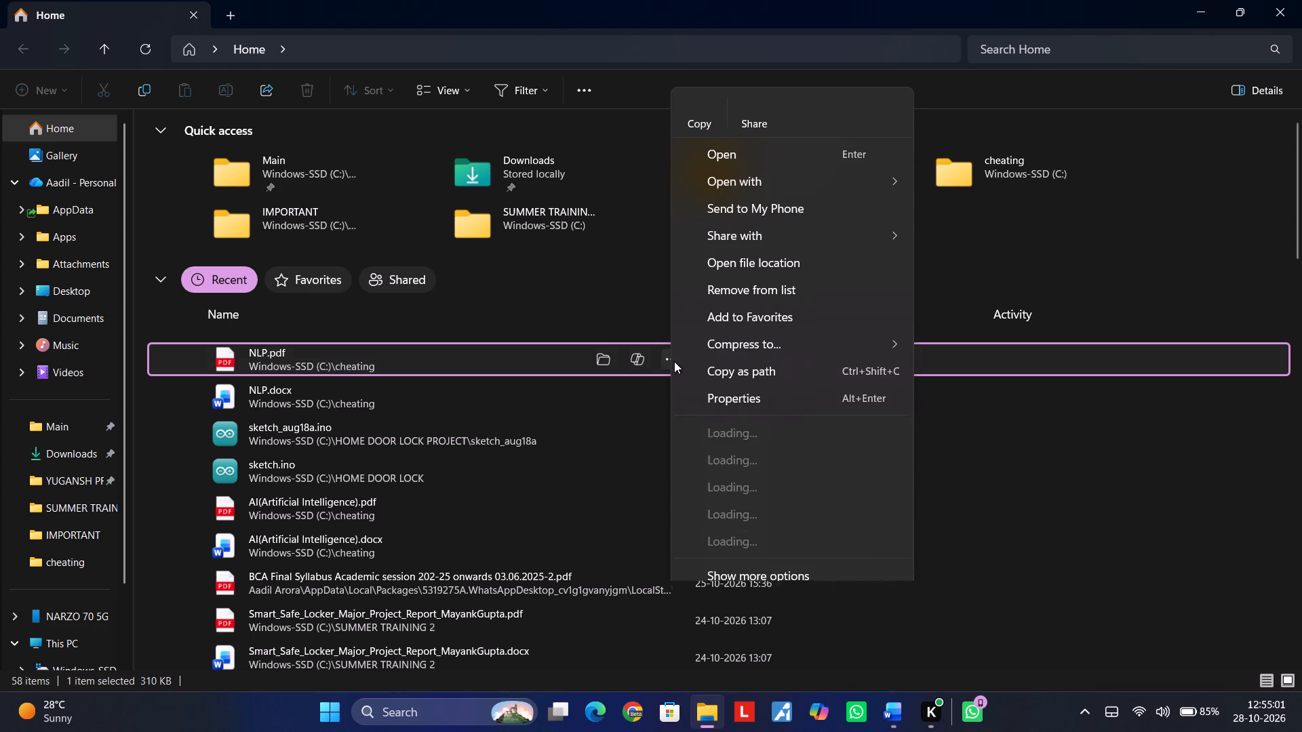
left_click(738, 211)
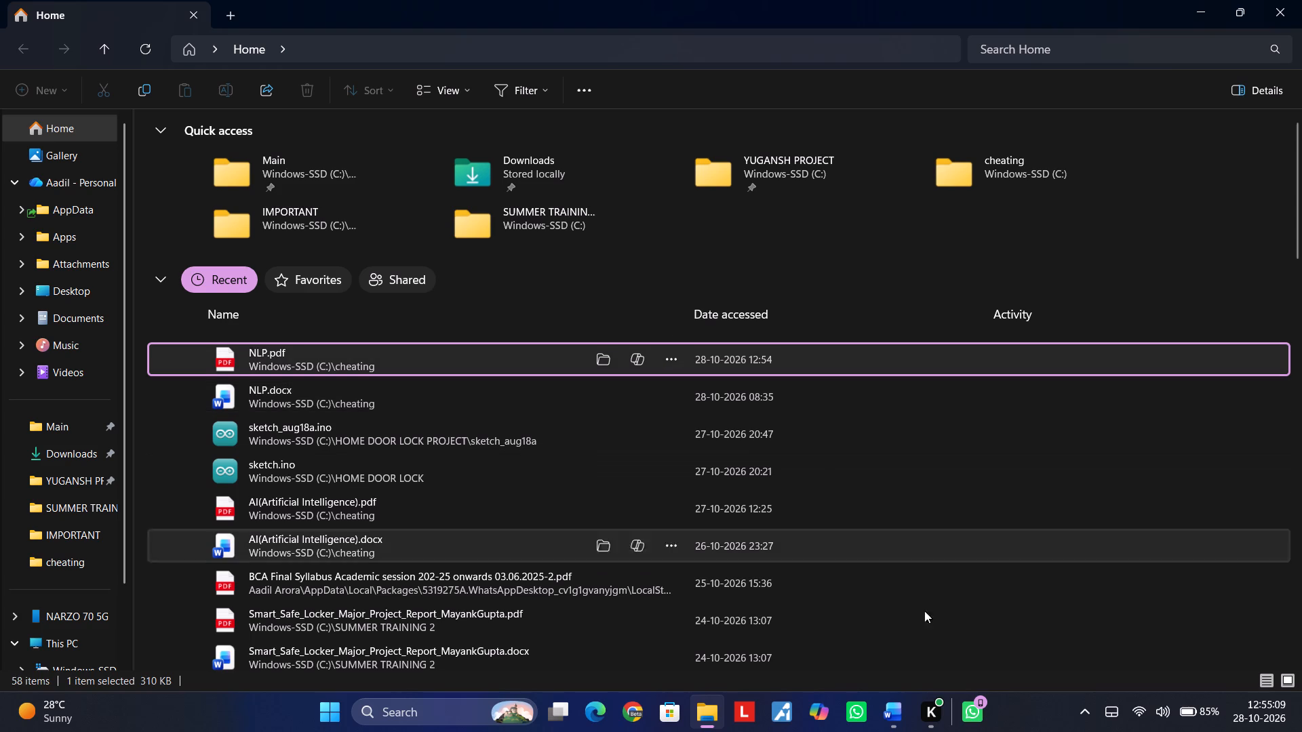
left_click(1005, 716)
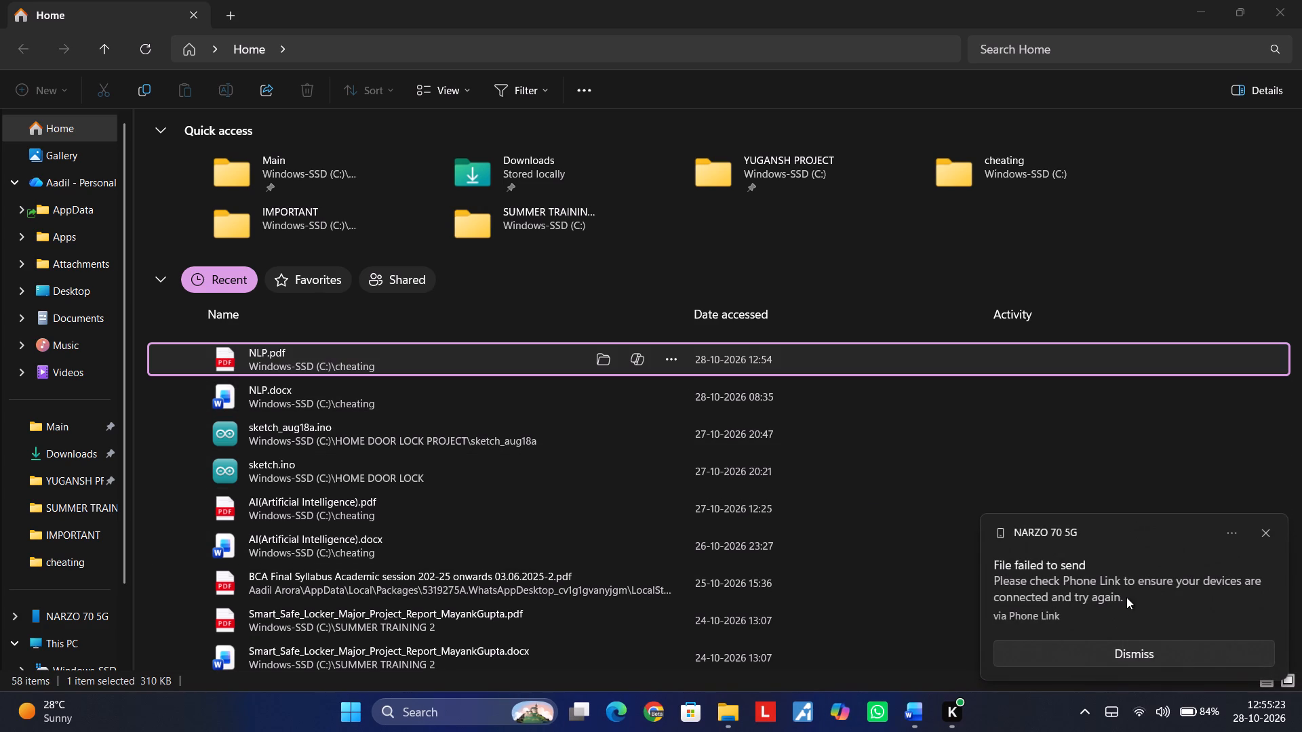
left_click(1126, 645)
Send NLP.pdf to the linked phone again and check the system notifications for the transfer.
left_click(671, 352)
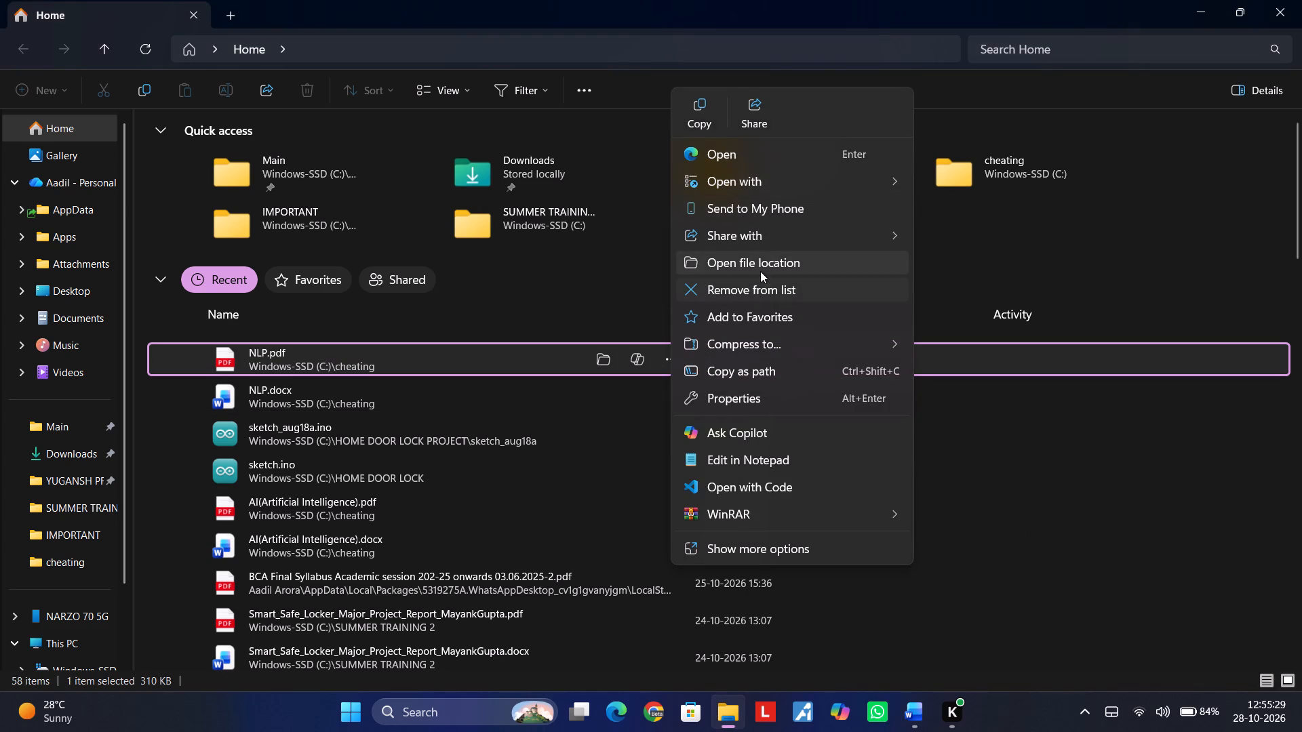
left_click(763, 204)
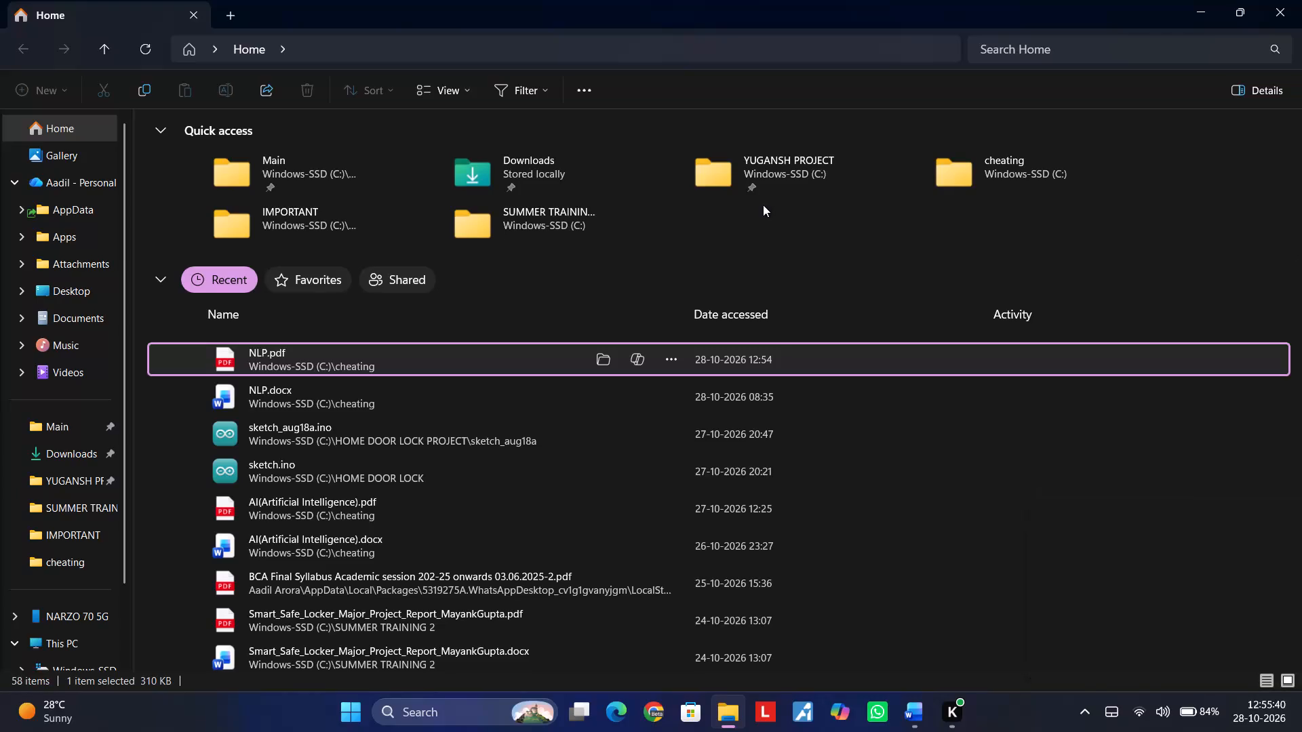
left_click(1282, 714)
scroll(1170, 203, "down", 2)
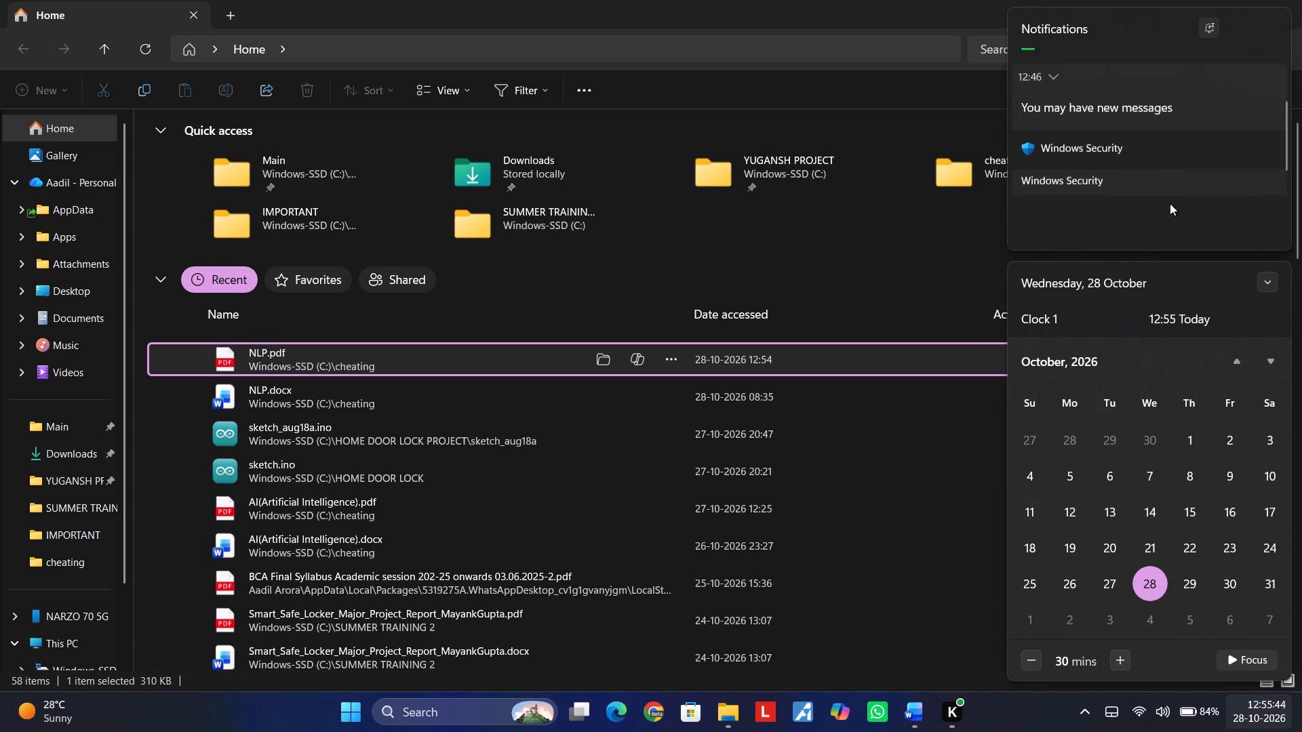
scroll(1170, 203, "up", 6)
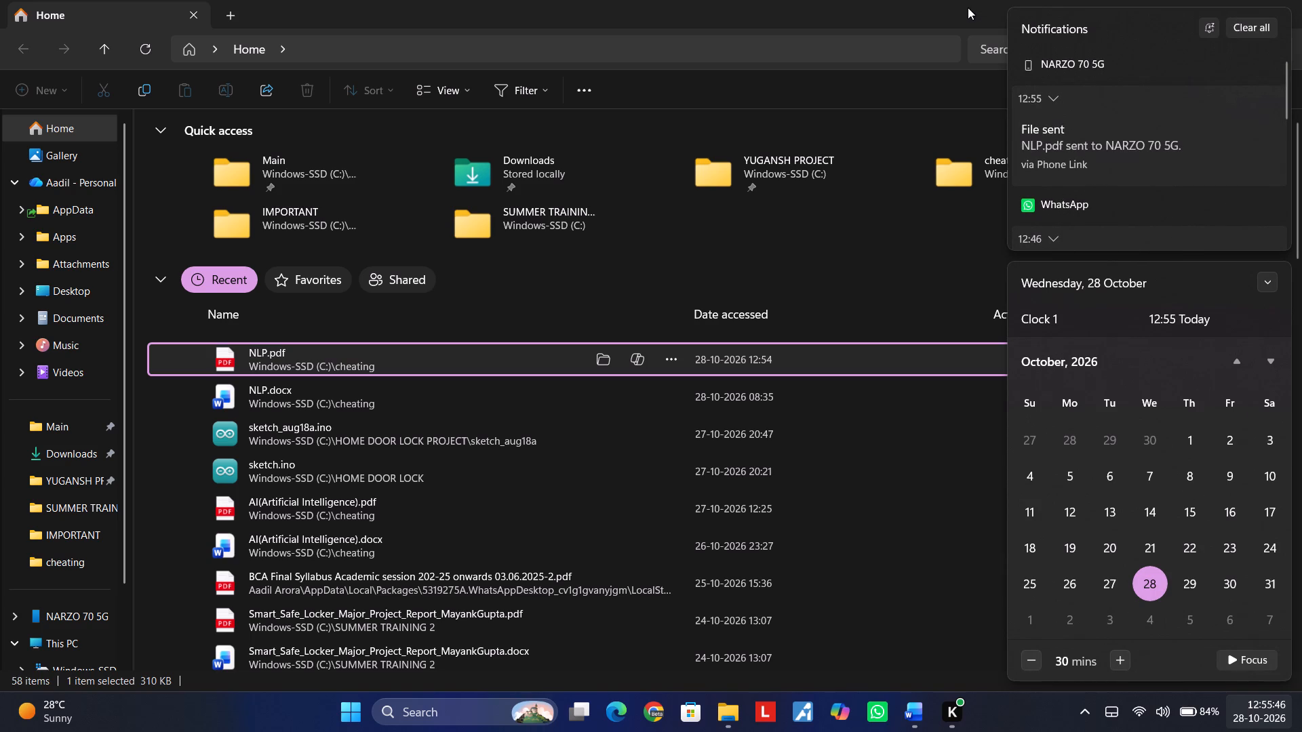
left_click(959, 10)
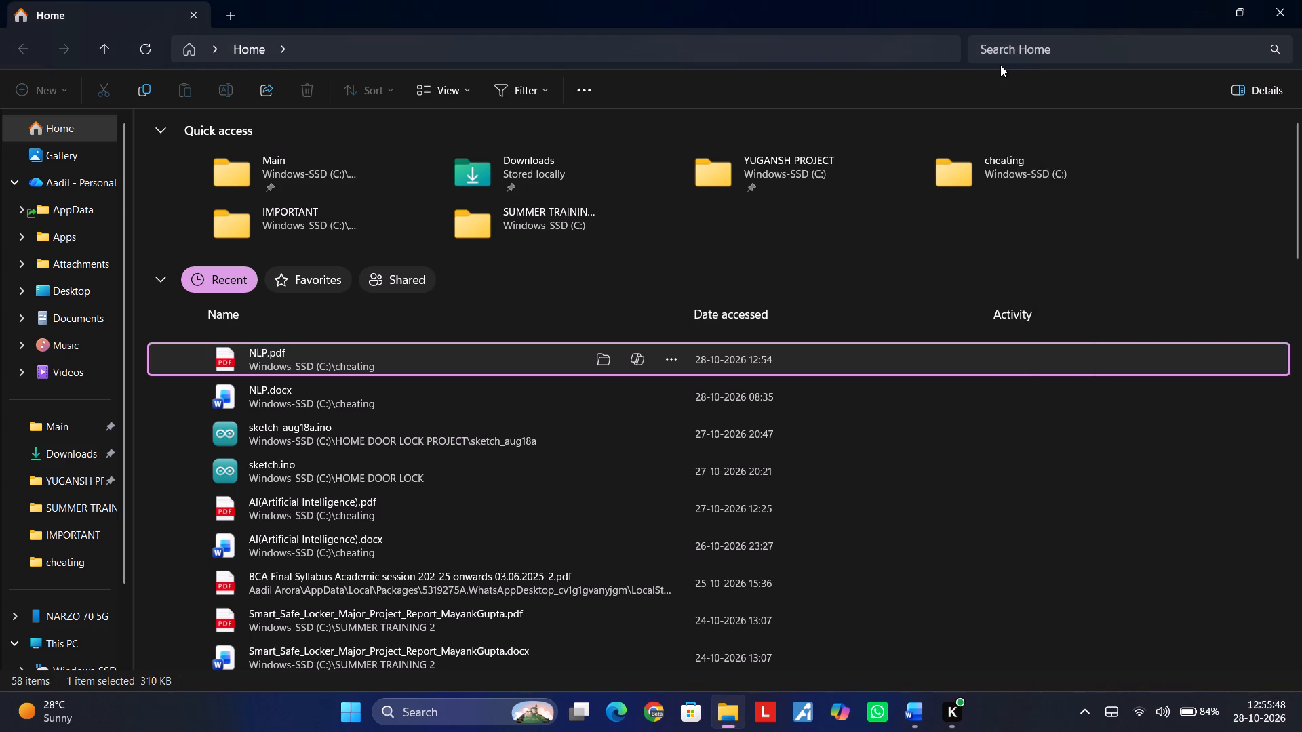
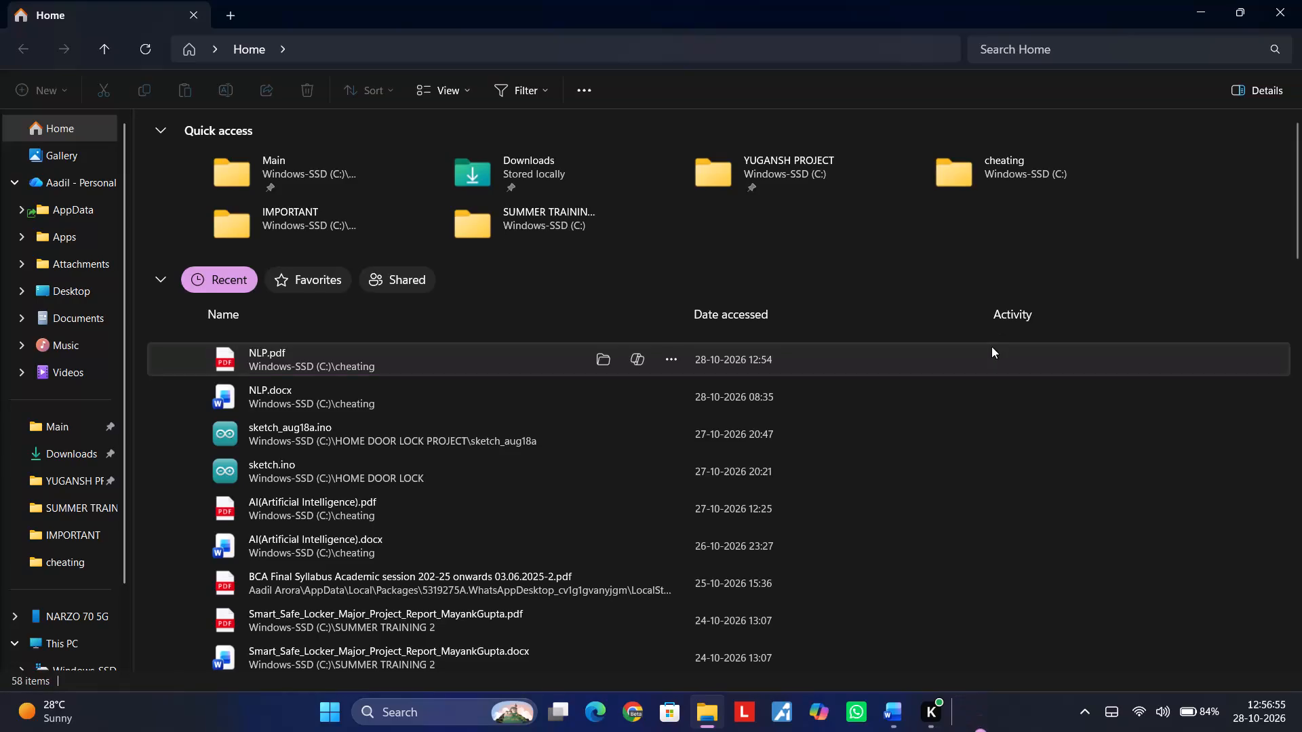
Close the File Explorer window and return to the NLP.docx document.
left_click(1301, 0)
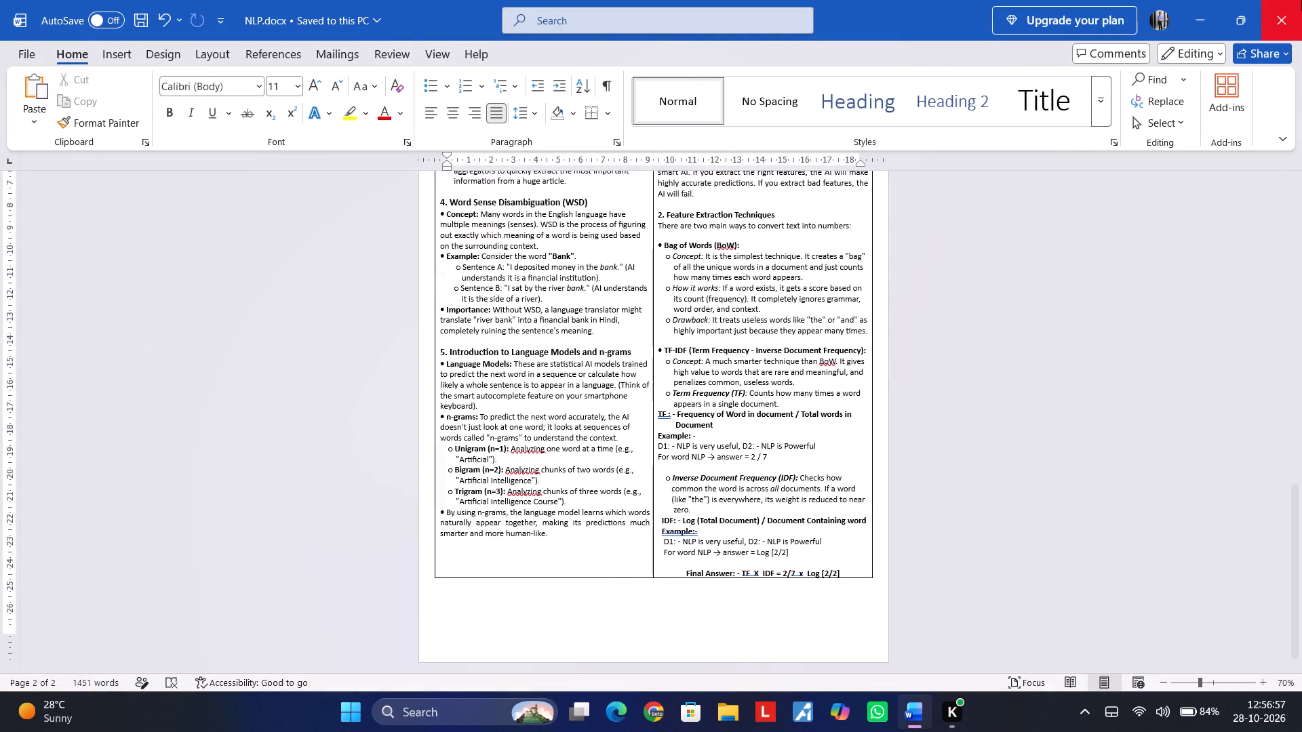